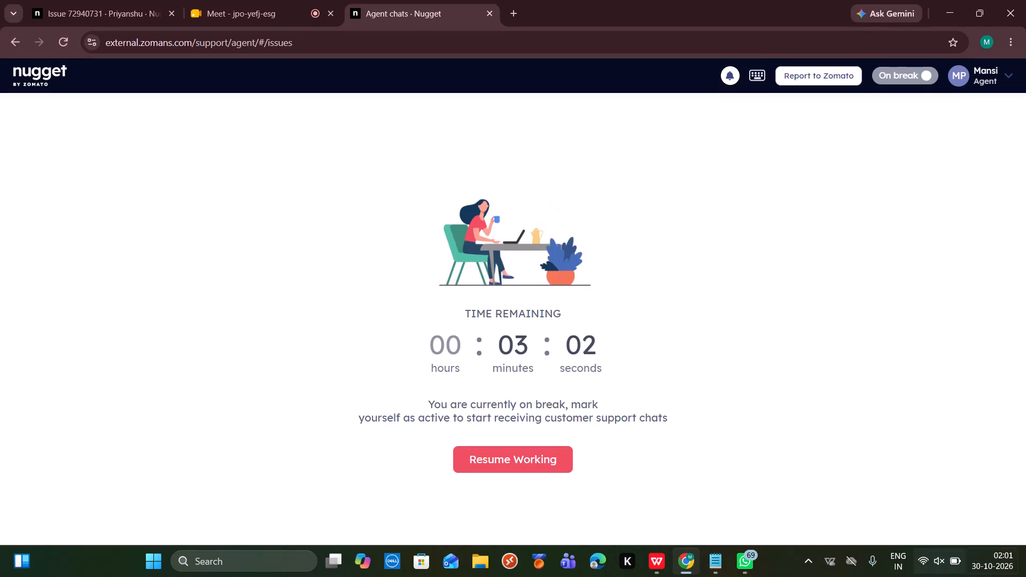
End the break and go online to receive customer support chats, dismissing the Microsoft family features notification.
{"action": "left_click", "coordinate": [457, 462]}
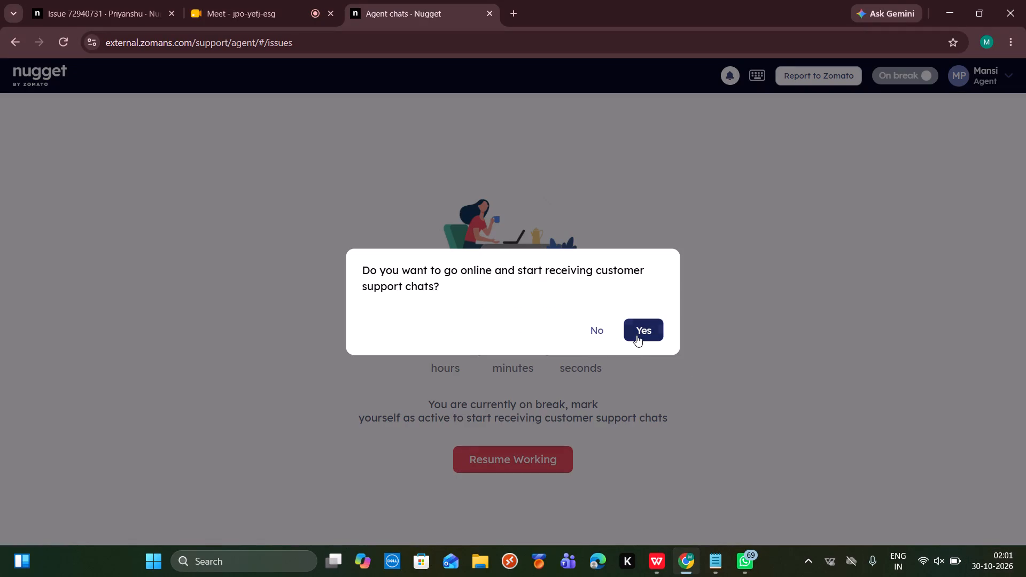
{"action": "left_click", "coordinate": [636, 335]}
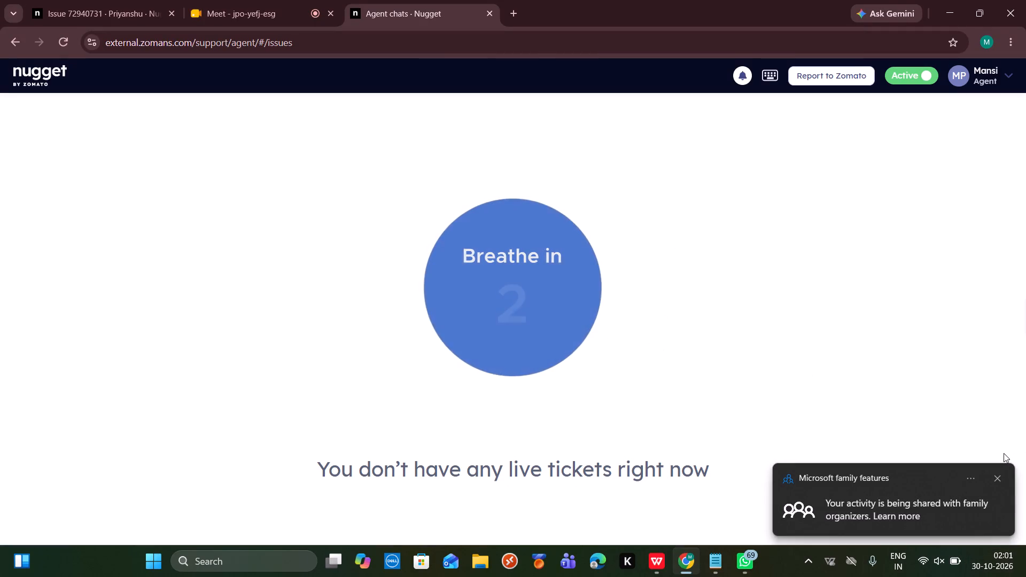
{"action": "left_click", "coordinate": [991, 482]}
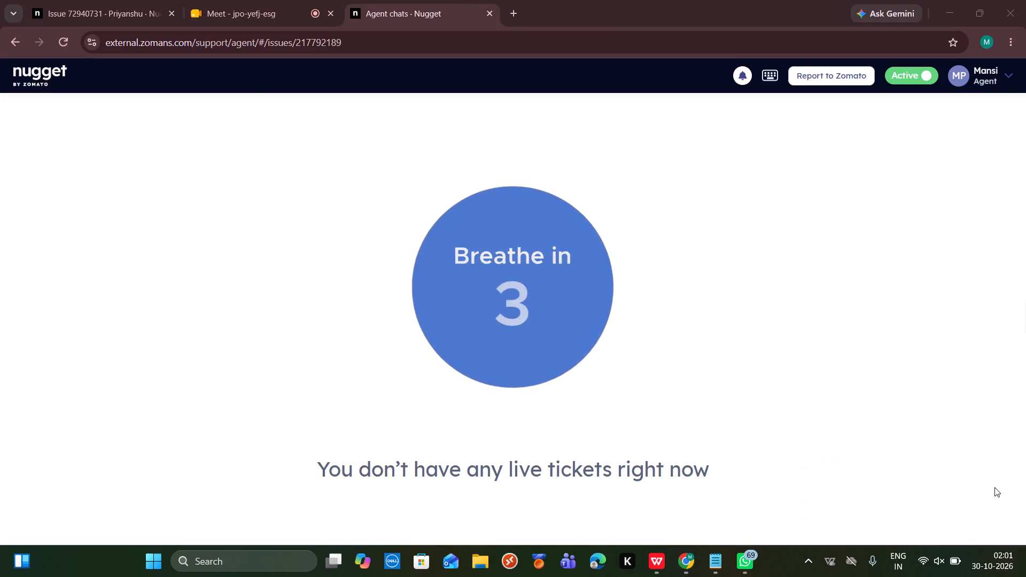
Send the customer the suggested reply "Hey, I'll quickly review your concern and get back to you in just a moment.".
{"action": "left_click", "coordinate": [1002, 471]}
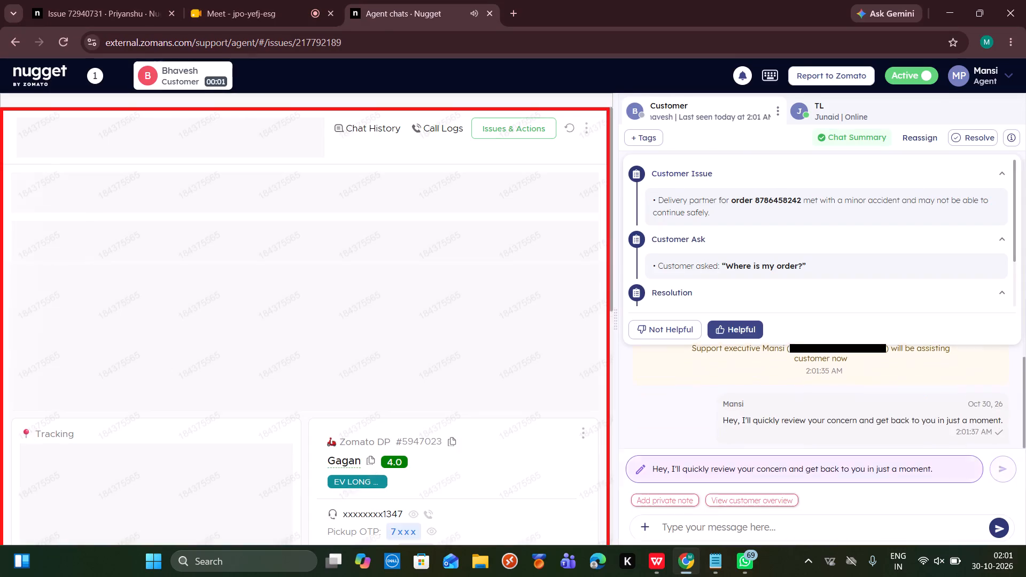
Rate the chat summary for the customer's order issue as helpful.
{"action": "left_click", "coordinate": [736, 323]}
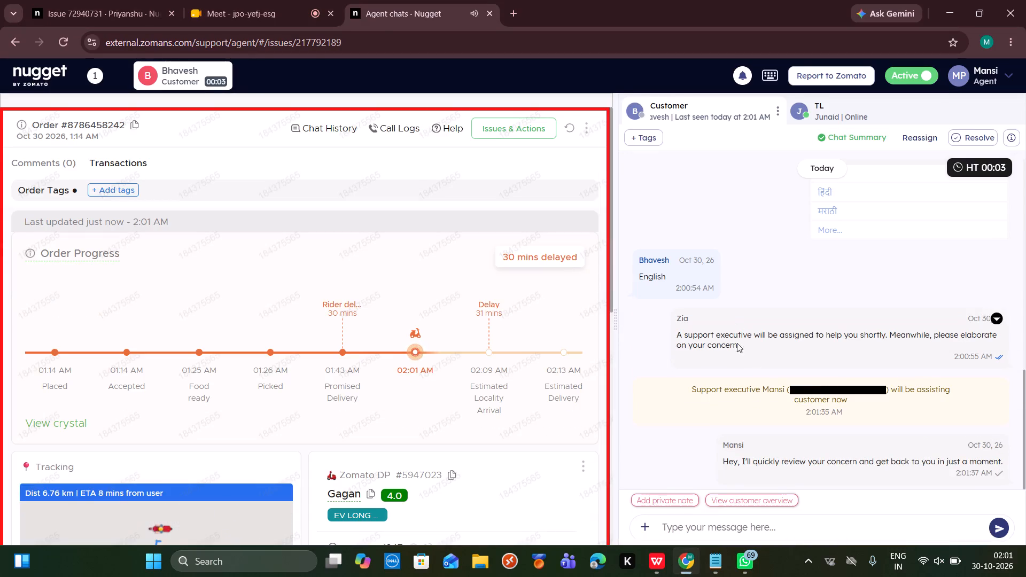
Look up canned responses for "delay" and send the customer the /CFD/Delay/Ack reply.
{"action": "left_click", "coordinate": [718, 536]}
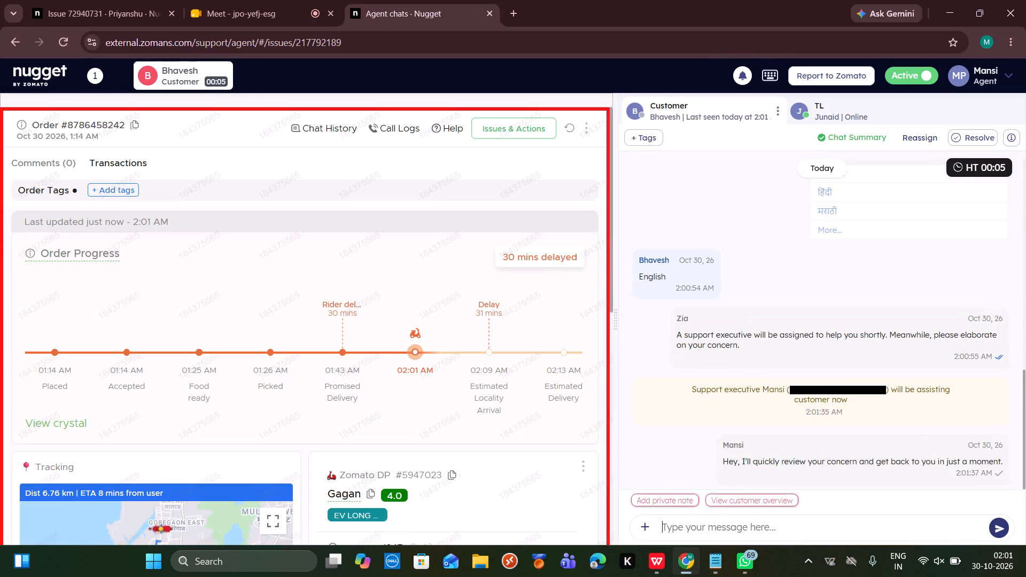
{"action": "type", "text": "/delay"}
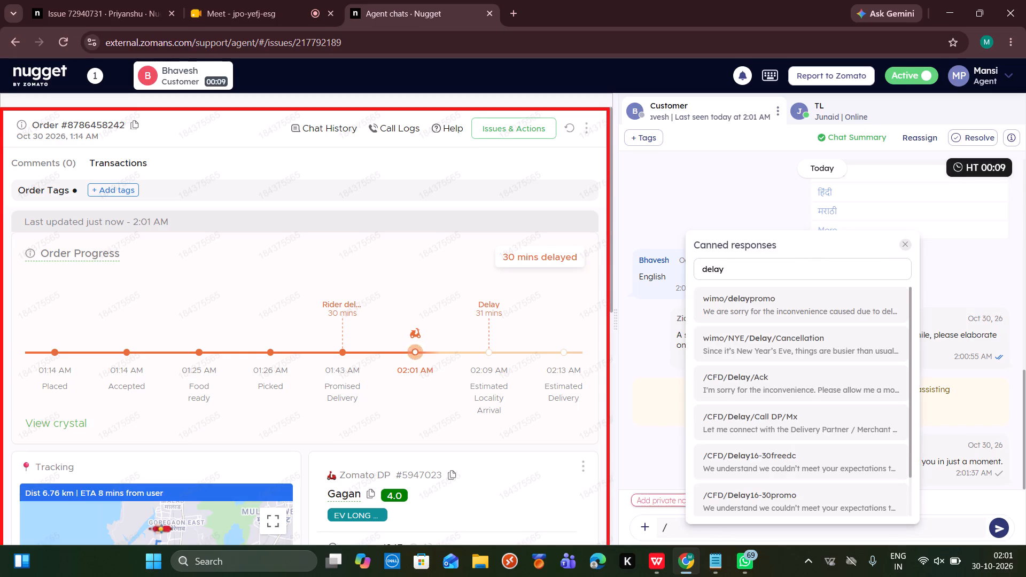
{"action": "left_click", "coordinate": [795, 388]}
{"action": "key", "text": "Return"}
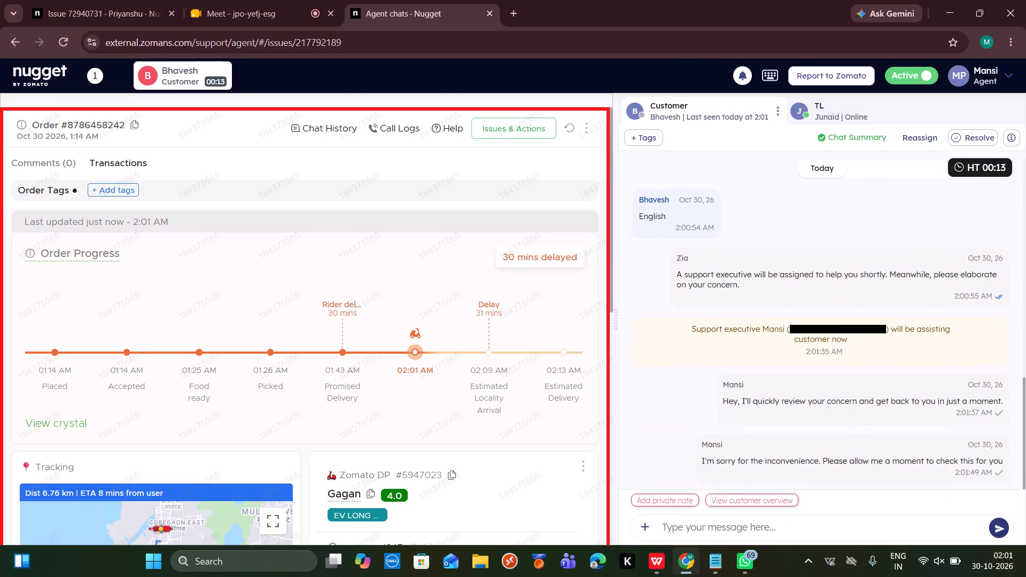
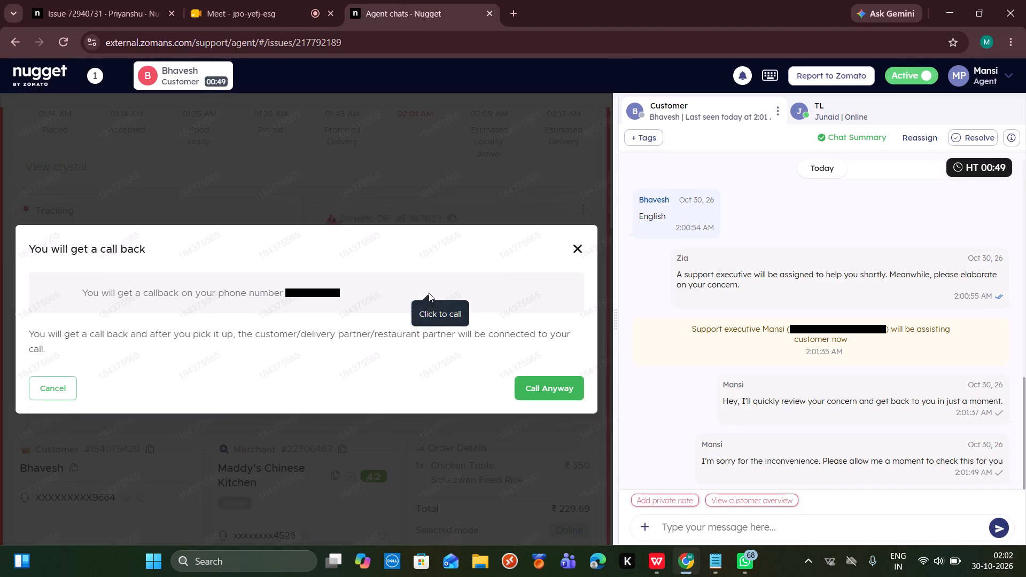
Go ahead with the callback call to the order's delivery partner.
{"action": "left_click", "coordinate": [571, 394]}
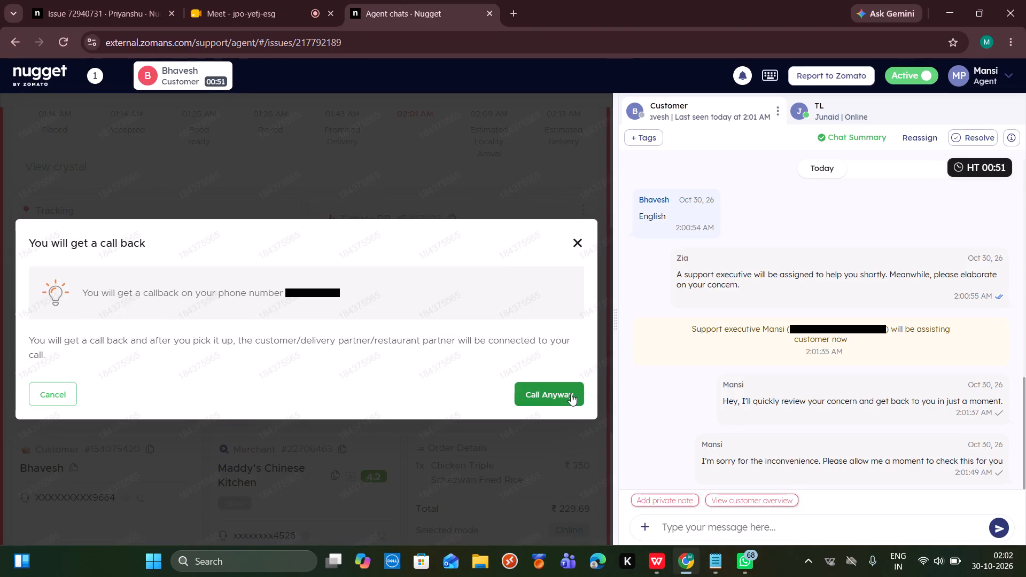
Copy the hold statement asking for 2-4 minutes and a call from the Notepad notes and send it to the customer in the Nugget chat.
{"action": "left_click", "coordinate": [709, 552]}
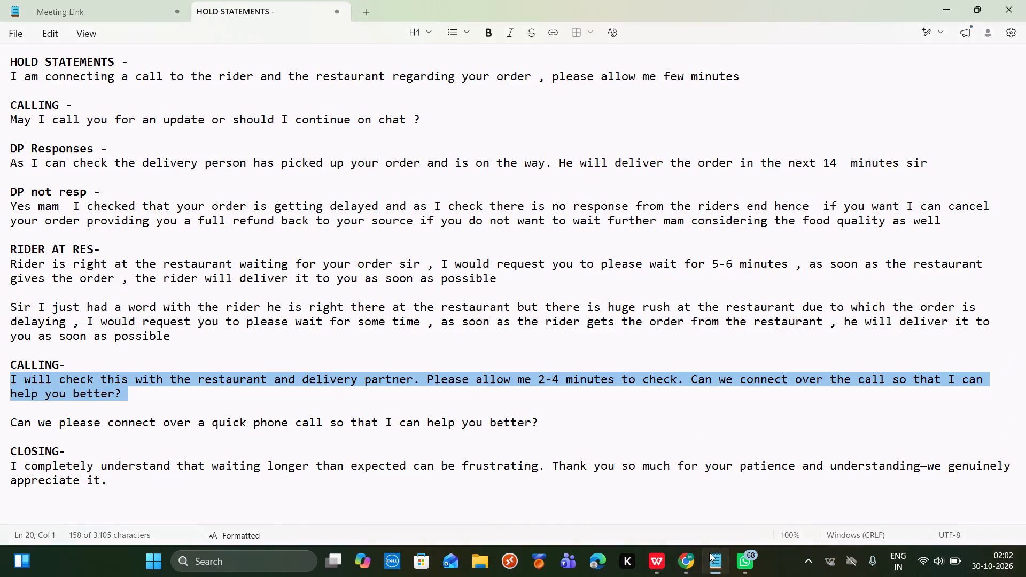
{"action": "key", "text": "ctrl+c"}
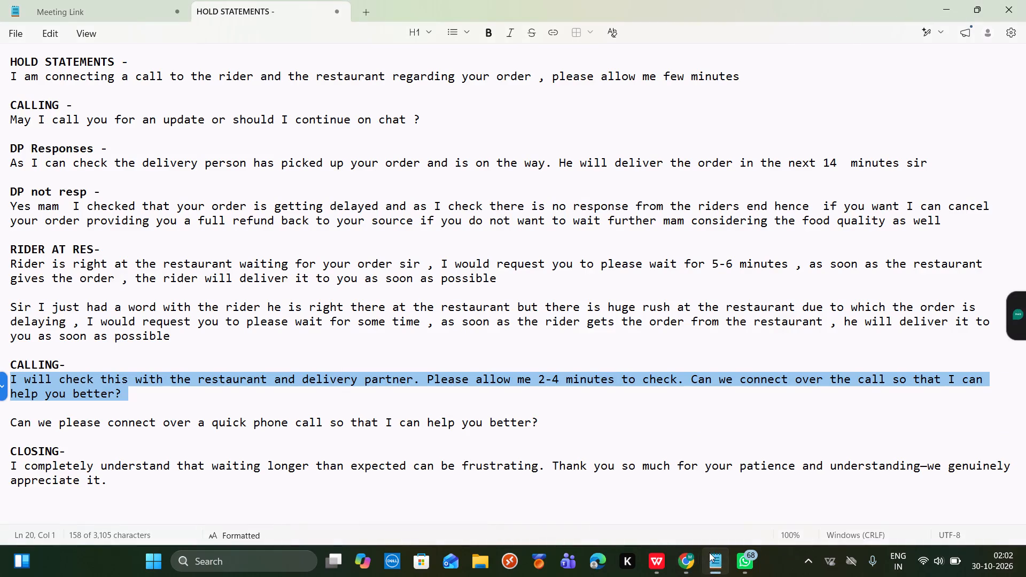
{"action": "left_click", "coordinate": [683, 560]}
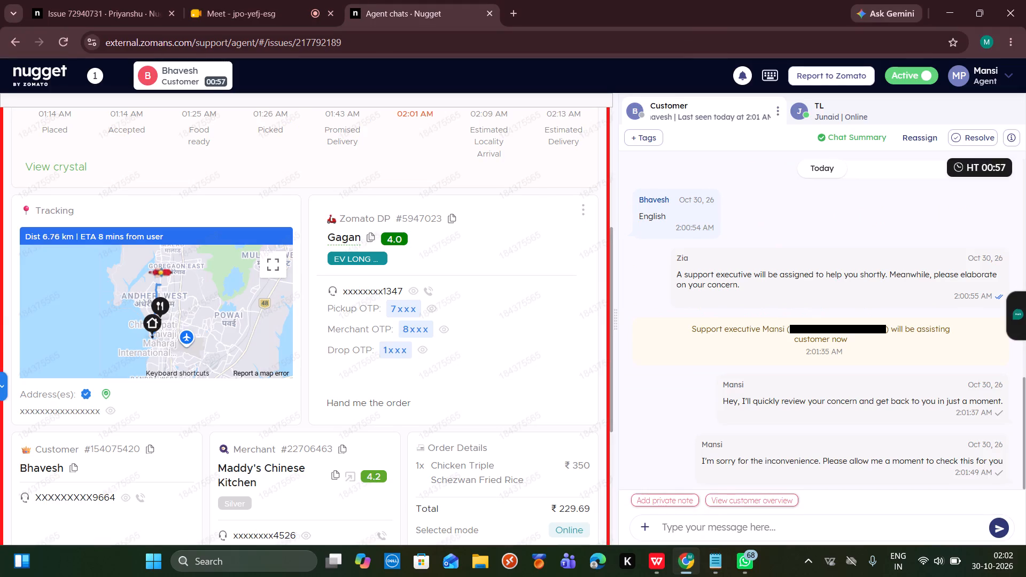
{"action": "left_click", "coordinate": [662, 520]}
{"action": "key", "text": "ctrl+v"}
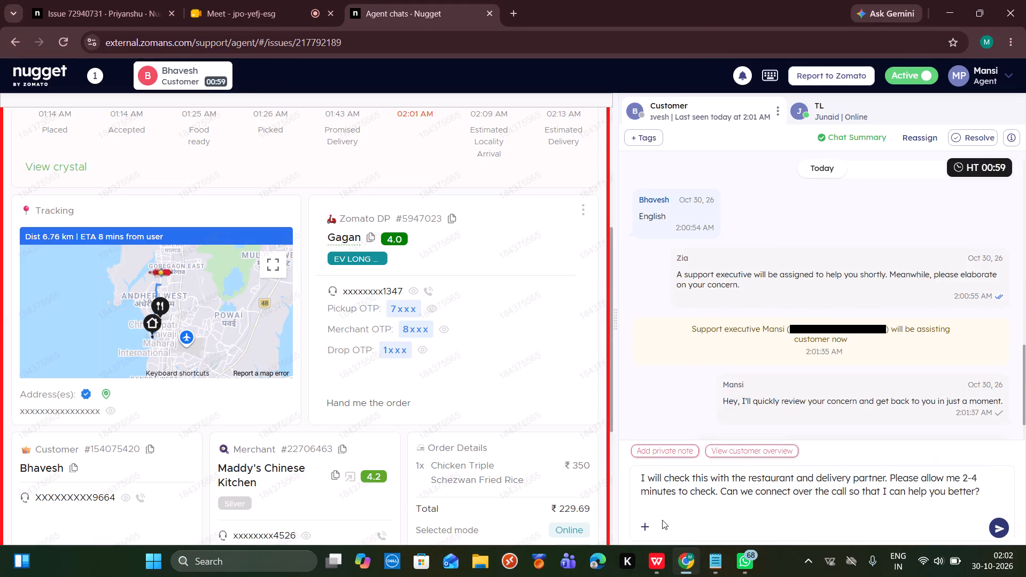
{"action": "key", "text": "Return"}
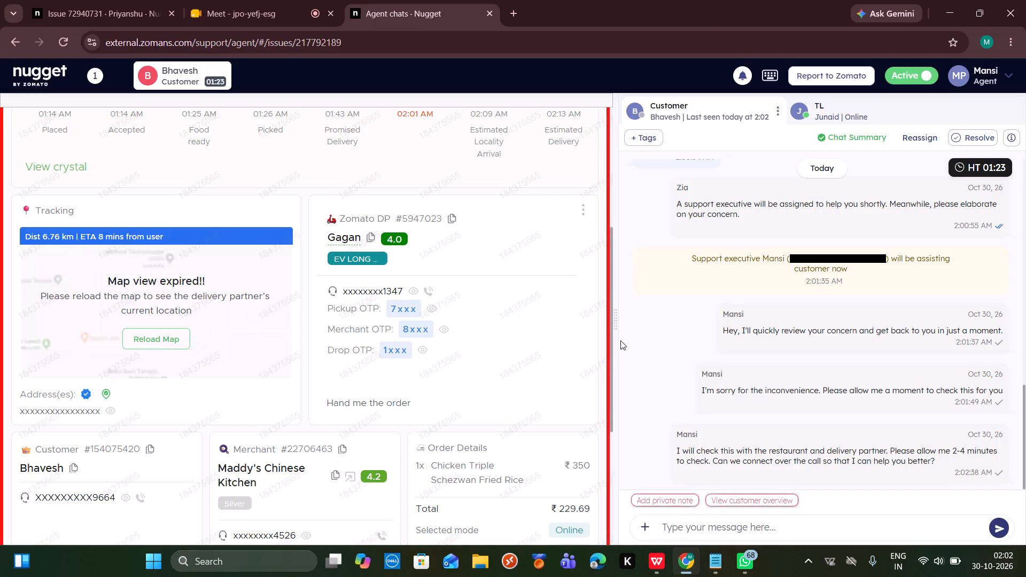
Review the order's progress timeline, tracking map and delivery partner details.
{"action": "scroll", "coordinate": [515, 293], "scroll_direction": "up", "scroll_amount": 8}
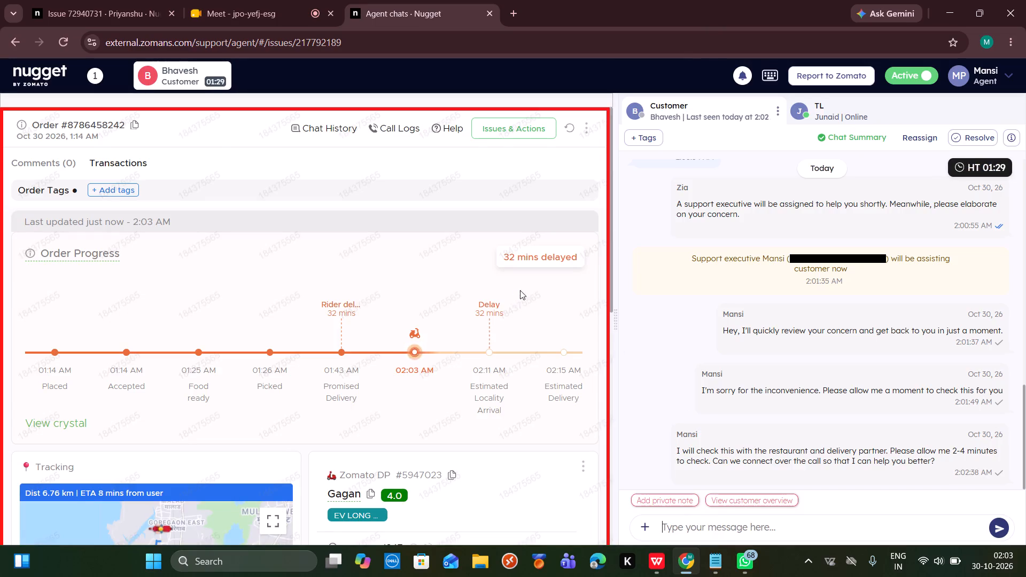
{"action": "scroll", "coordinate": [396, 424], "scroll_direction": "down", "scroll_amount": 2}
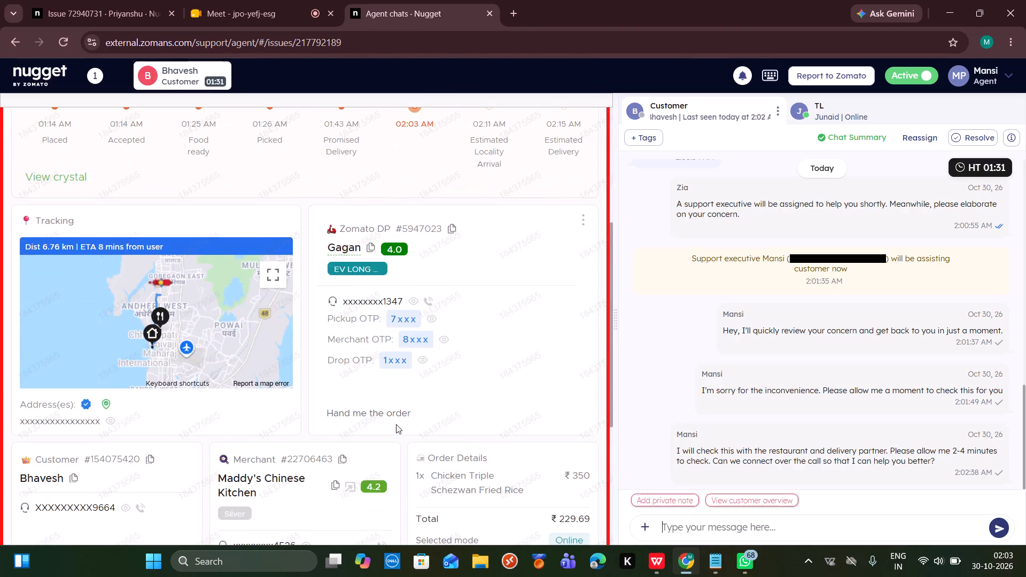
{"action": "scroll", "coordinate": [396, 424], "scroll_direction": "up", "scroll_amount": 7}
{"action": "scroll", "coordinate": [396, 424], "scroll_direction": "down", "scroll_amount": 1}
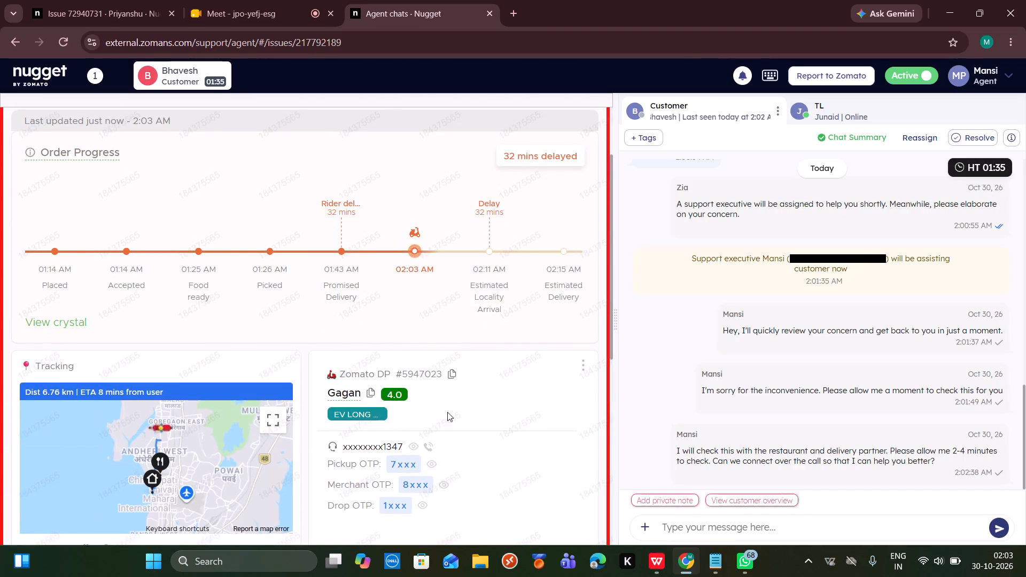
{"action": "scroll", "coordinate": [453, 399], "scroll_direction": "up", "scroll_amount": 5}
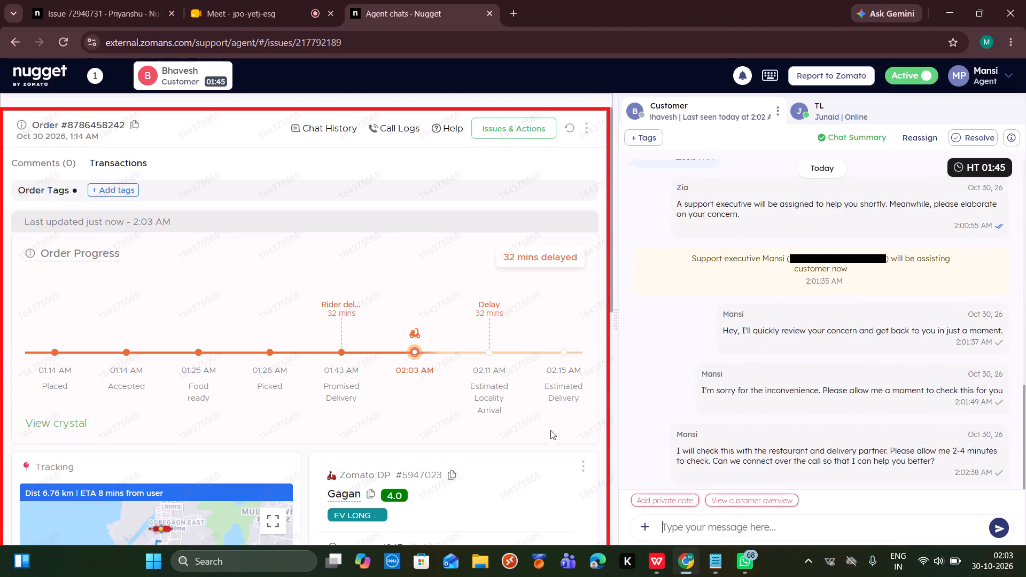
{"action": "scroll", "coordinate": [520, 472], "scroll_direction": "down", "scroll_amount": 3}
{"action": "scroll", "coordinate": [520, 472], "scroll_direction": "up", "scroll_amount": 8}
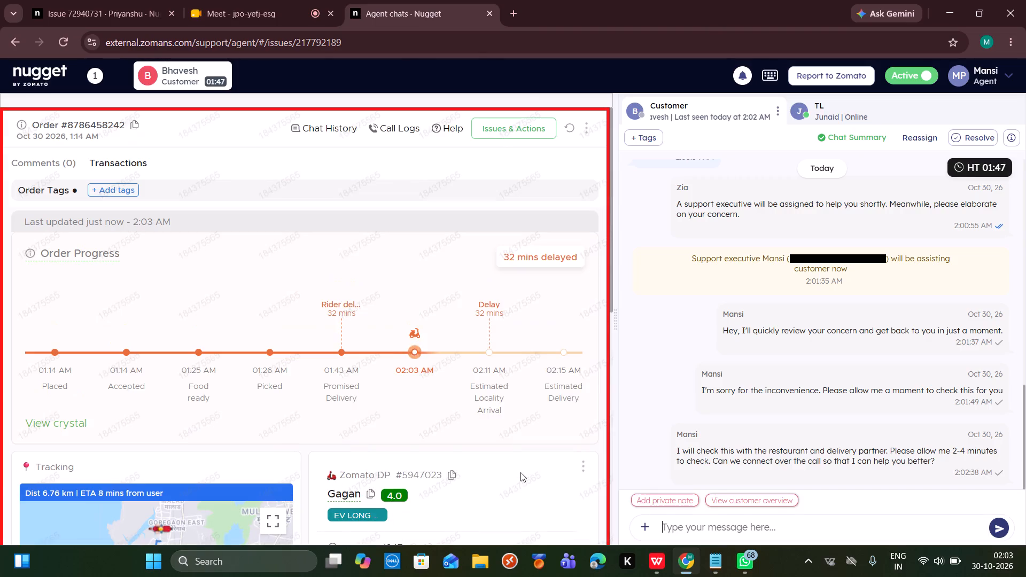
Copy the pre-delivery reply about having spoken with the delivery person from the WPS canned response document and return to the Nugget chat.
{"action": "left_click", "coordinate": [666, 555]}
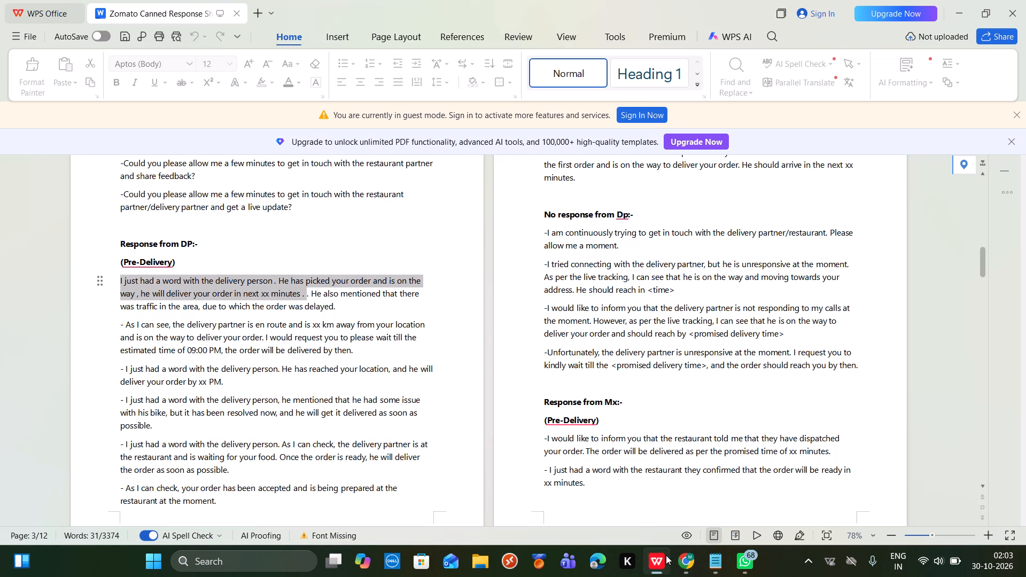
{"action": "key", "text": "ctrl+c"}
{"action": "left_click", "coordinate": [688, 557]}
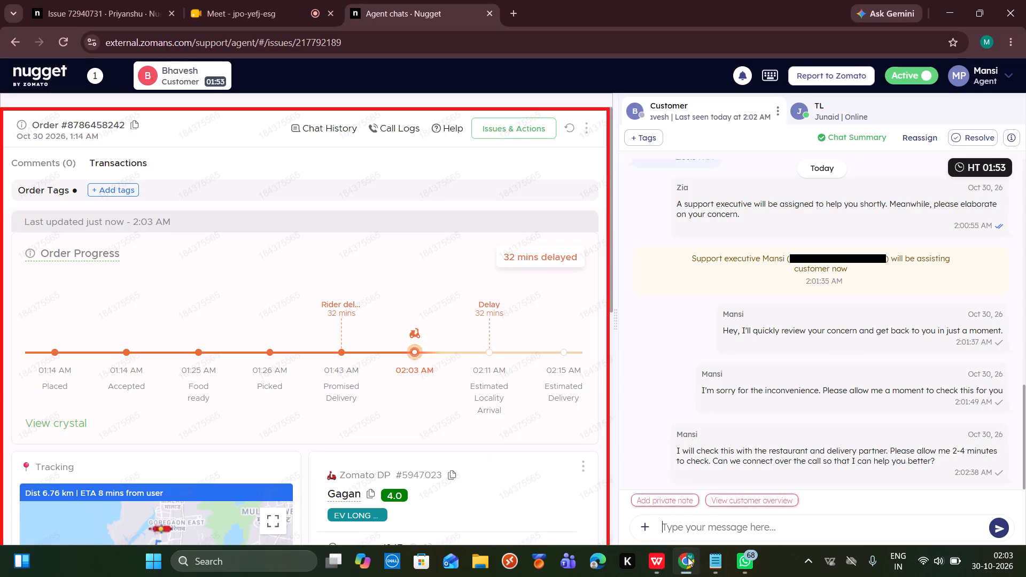
Begin the customer reply with "I just had a word with the rider sir , he told he has met with an accident".
{"action": "left_click", "coordinate": [687, 525]}
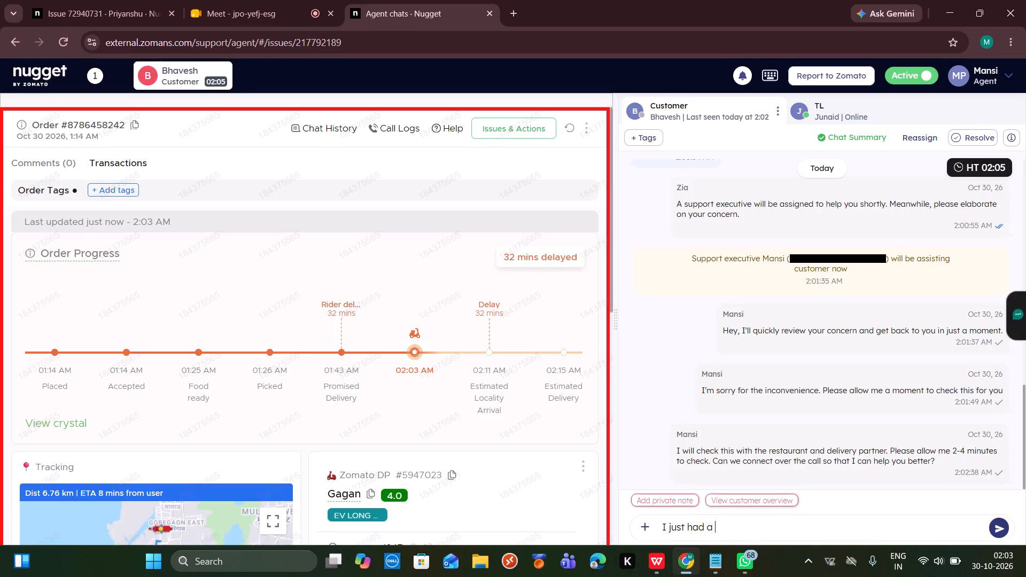
{"action": "type", "text": "word with the restaurant"}
{"action": "key", "text": "space"}
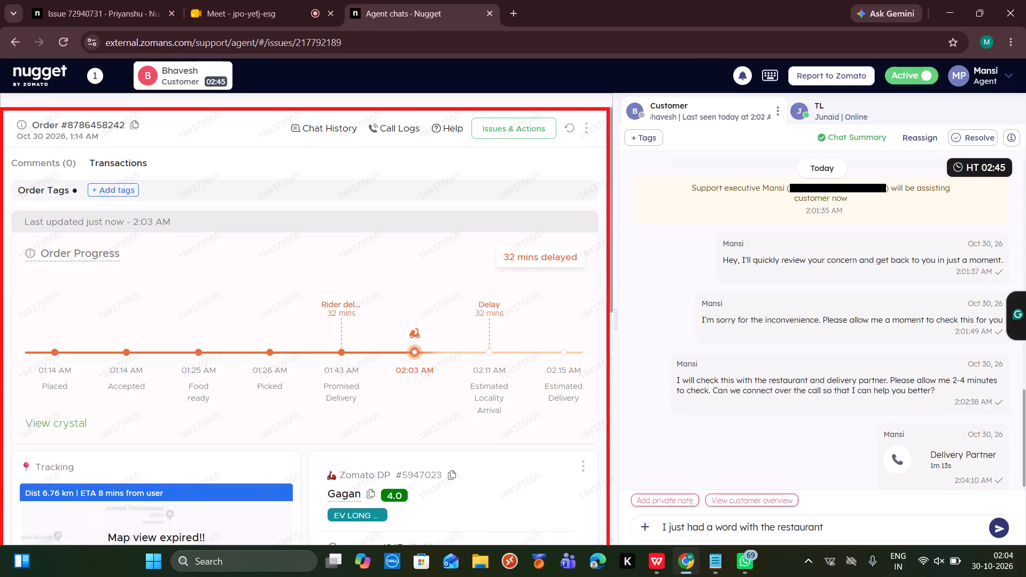
{"action": "key", "text": "BackSpace"}
{"action": "key", "text": "BackSpace"}
{"action": "key", "text": "BackSpace"}
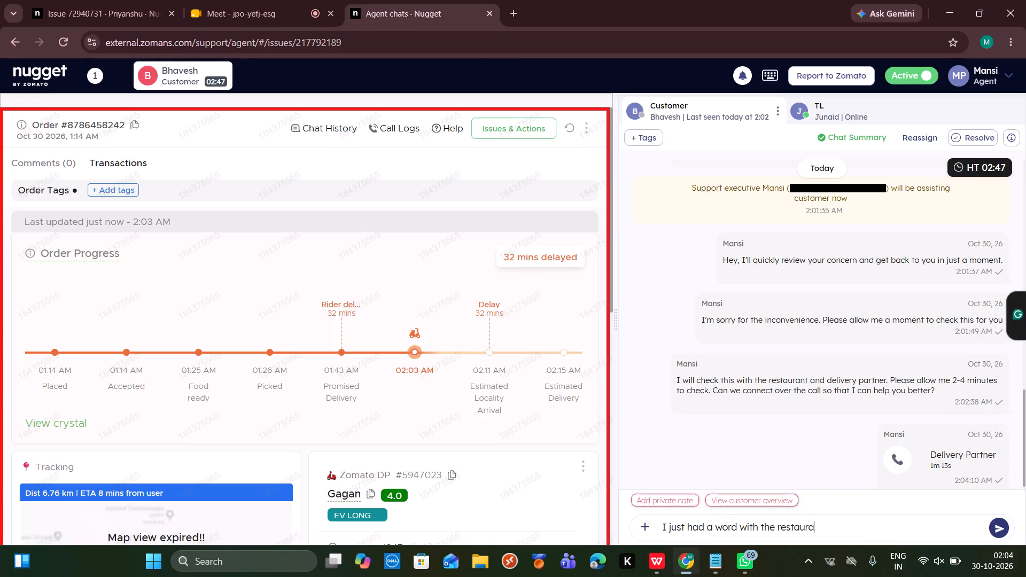
{"action": "key", "text": "BackSpace"}
{"action": "key", "text": "BackSpace"}
{"action": "key", "text": "BackSpace"}
{"action": "key", "text": "BackSpace"}
{"action": "key", "text": "BackSpace"}
{"action": "key", "text": "BackSpace"}
{"action": "key", "text": "BackSpace"}
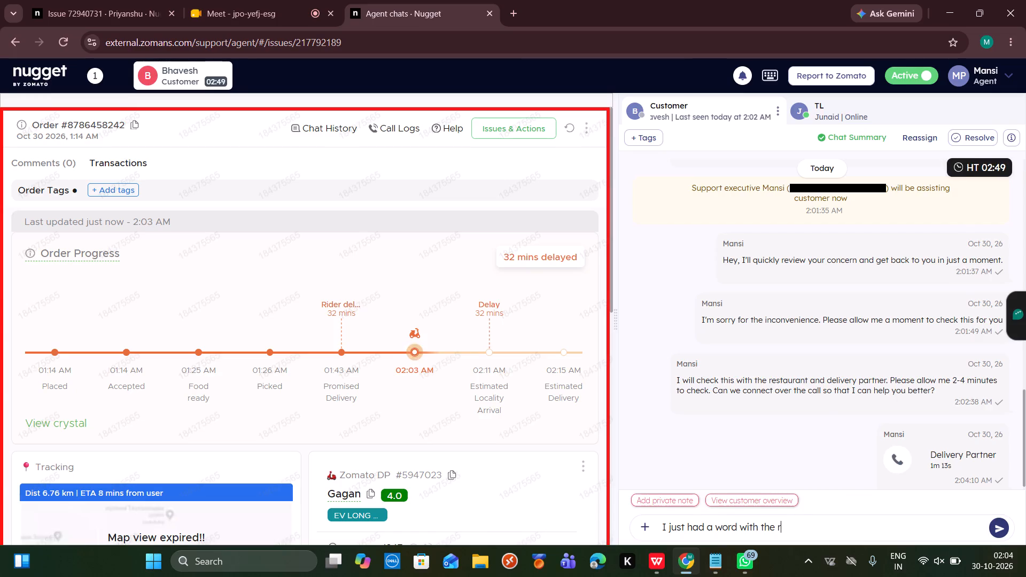
{"action": "type", "text": "ider sit , un"}
{"action": "key", "text": "BackSpace"}
{"action": "key", "text": "BackSpace"}
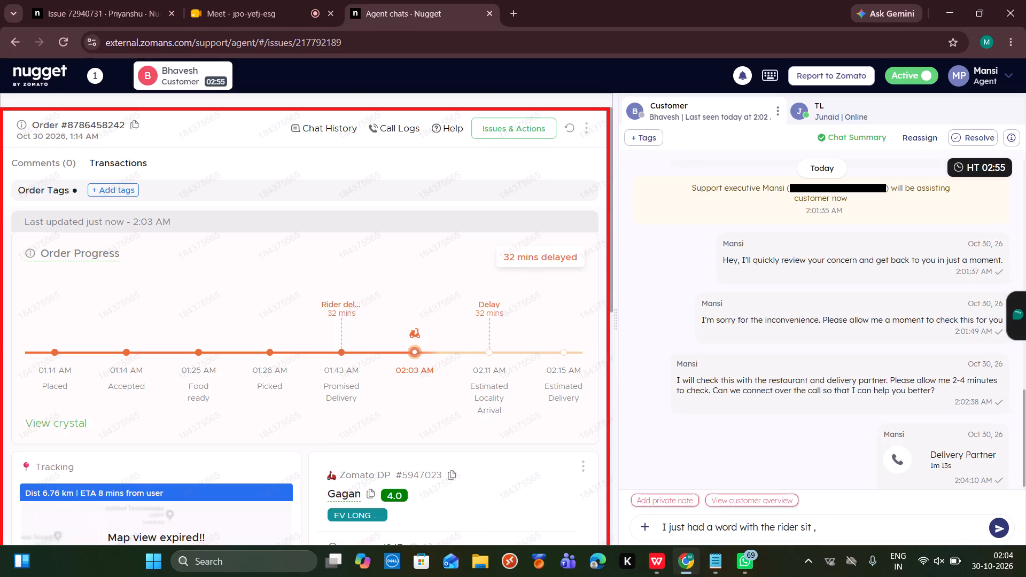
{"action": "key", "text": "BackSpace"}
{"action": "key", "text": "BackSpace"}
{"action": "key", "text": "BackSpace"}
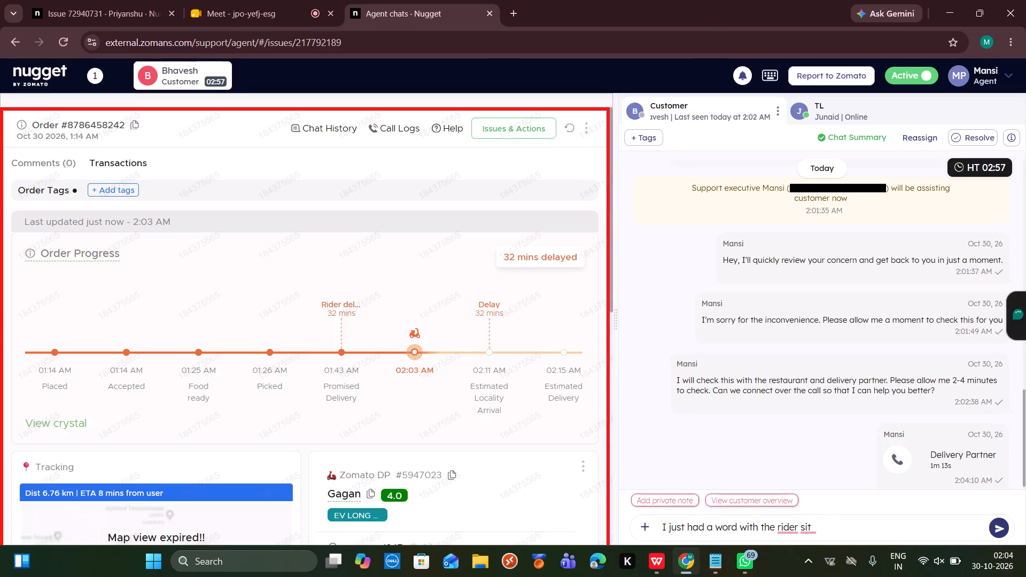
{"action": "key", "text": "BackSpace"}
{"action": "type", "text": "r"}
{"action": "key", "text": "space"}
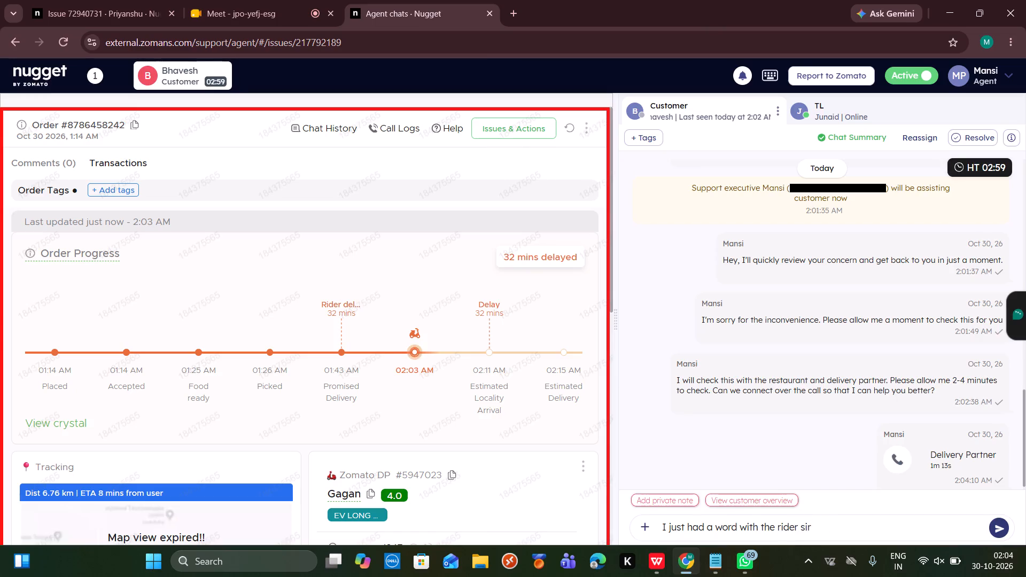
{"action": "type", "text": ", he told he has met with an accident"}
{"action": "key", "text": "space"}
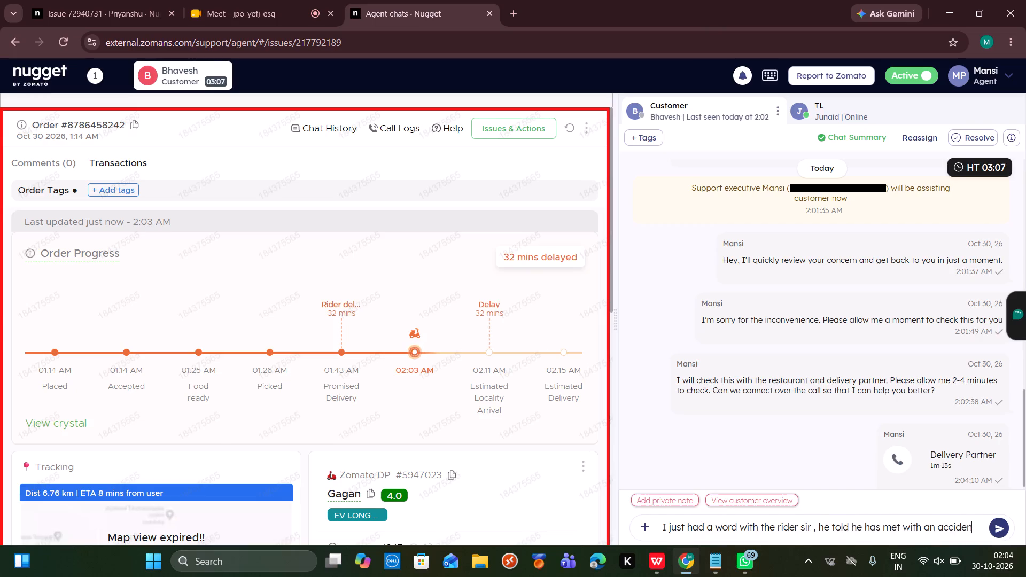
Continue the reply with "due to which we are unable to help you with the order getting delivered . hence".
{"action": "type", "text": "due to which we are unable to help"}
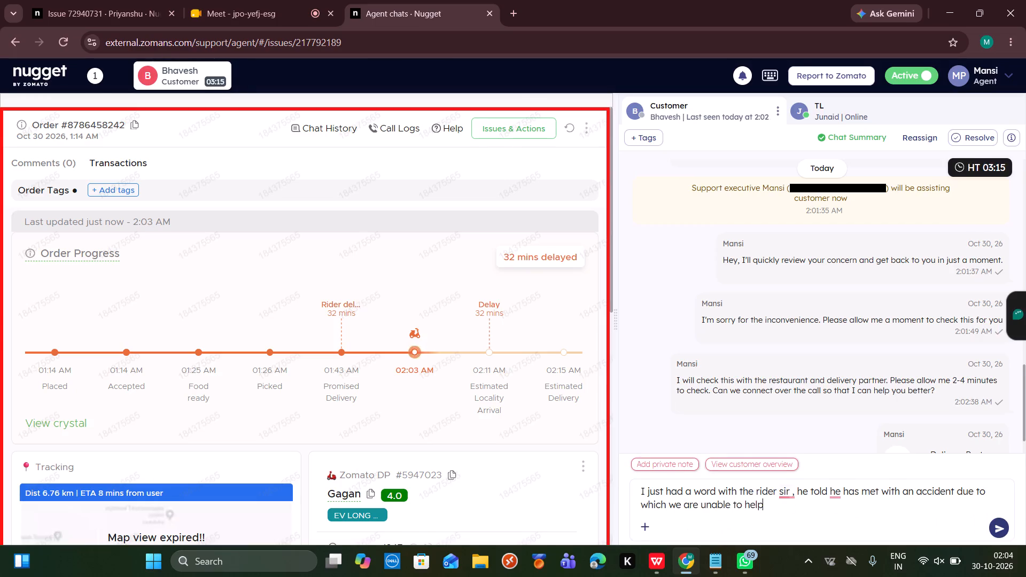
{"action": "key", "text": "space"}
{"action": "type", "text": "you witht"}
{"action": "key", "text": "space"}
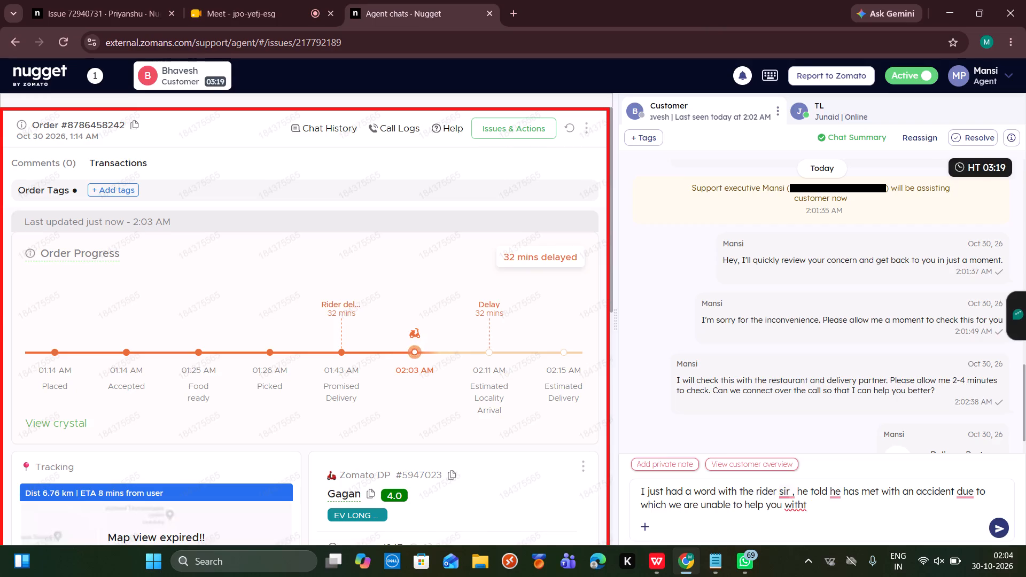
{"action": "key", "text": "BackSpace"}
{"action": "key", "text": "BackSpace"}
{"action": "key", "text": "space"}
{"action": "type", "text": "the order getting delivered . hence"}
{"action": "key", "text": "space"}
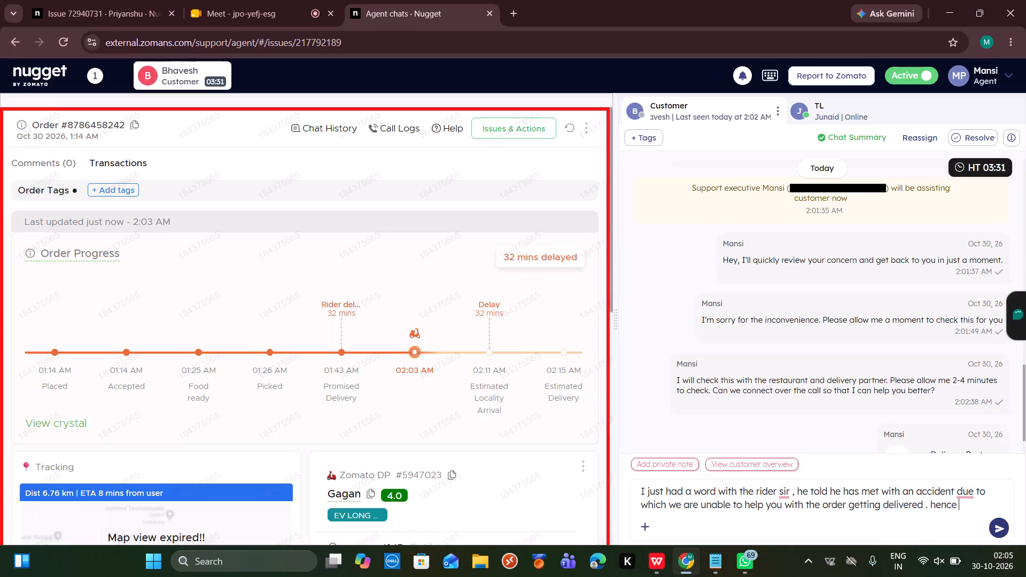
Check the order details, finish the reply with "should I cancel your order and issue refund", and send it to the customer.
{"action": "type", "text": "should"}
{"action": "key", "text": "space"}
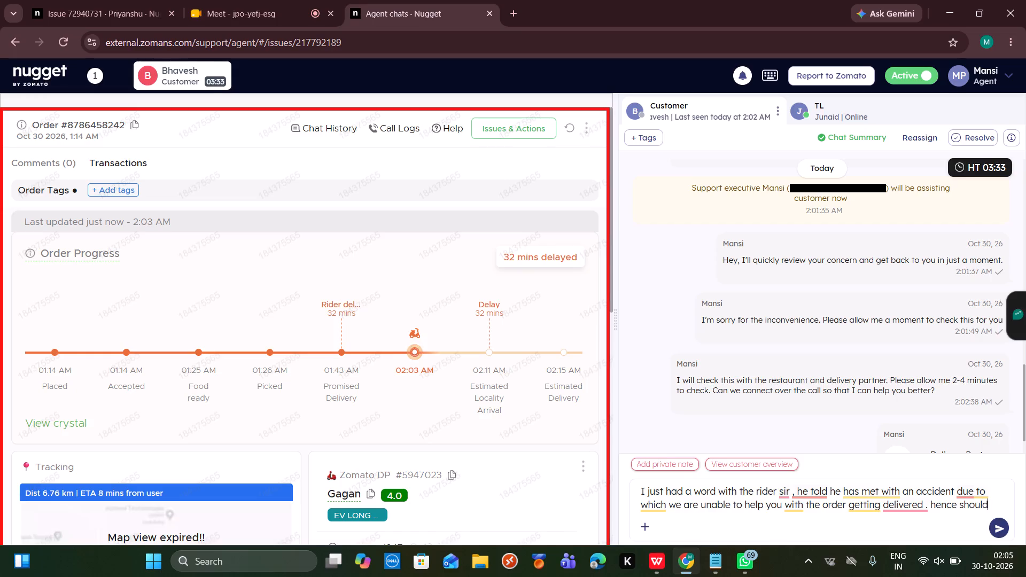
{"action": "scroll", "coordinate": [518, 487], "scroll_direction": "down", "scroll_amount": 3}
{"action": "scroll", "coordinate": [518, 487], "scroll_direction": "right", "scroll_amount": 1}
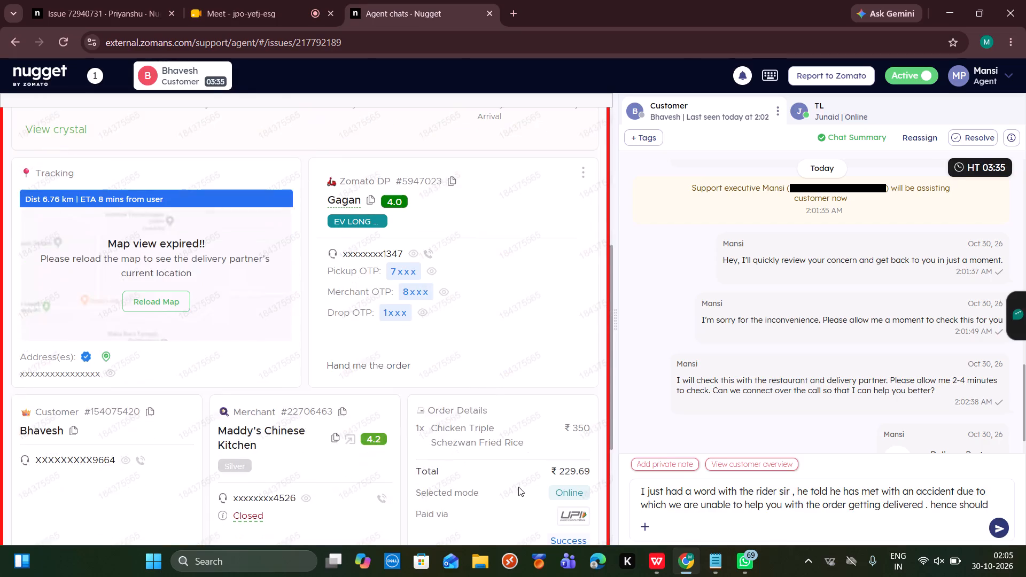
{"action": "scroll", "coordinate": [518, 487], "scroll_direction": "right", "scroll_amount": 1}
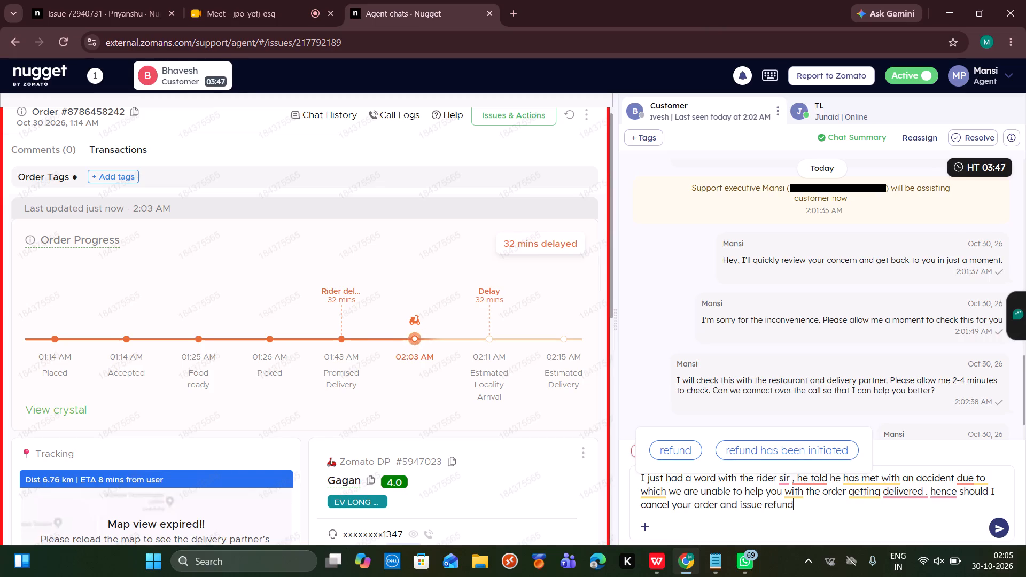
{"action": "key", "text": "Return"}
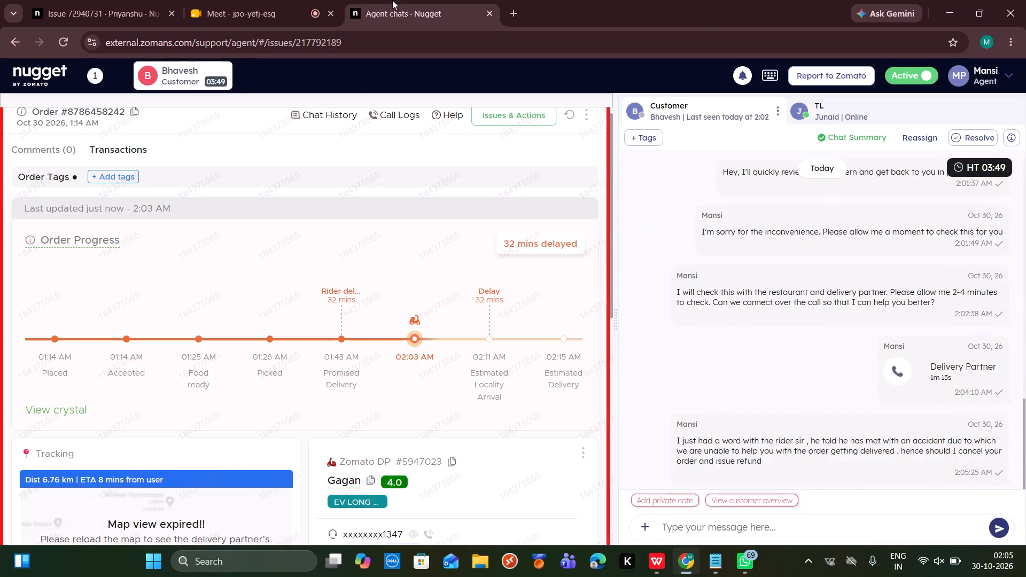
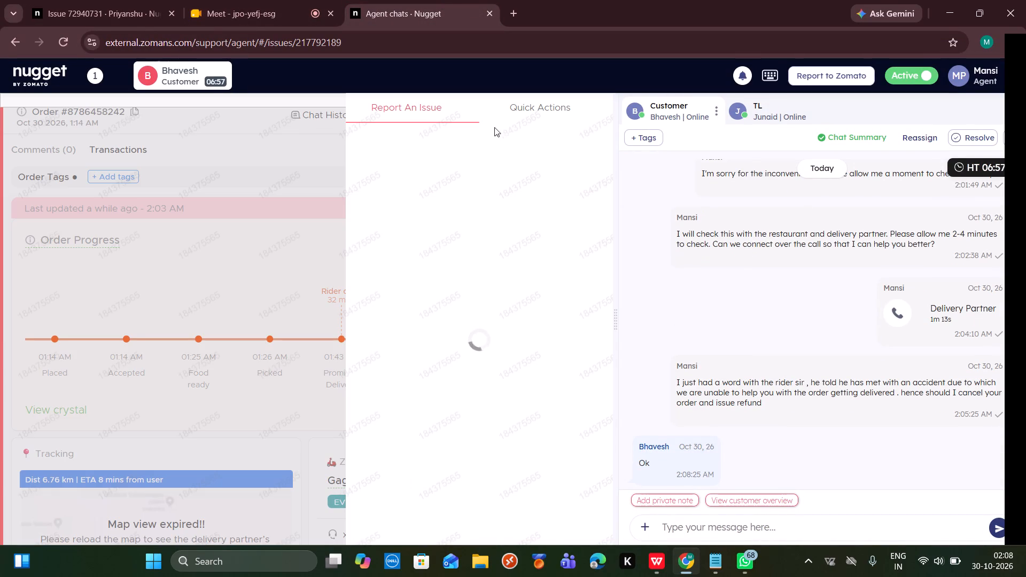
Report that the delivery partner can't deliver the order because he met with an accident and needs immediate medical assistance, and submit the reassignment request.
{"action": "left_click", "coordinate": [437, 270]}
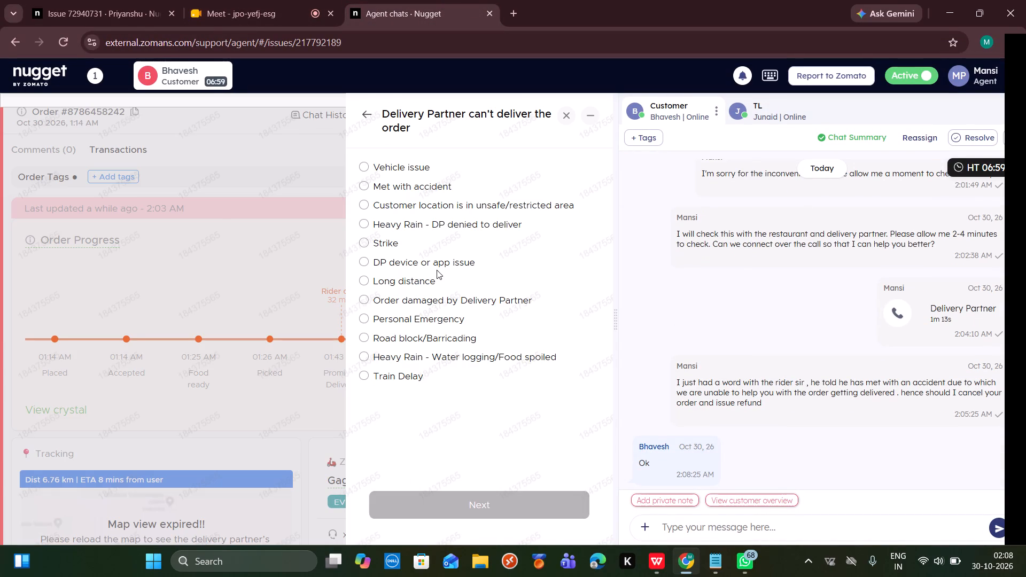
{"action": "left_click", "coordinate": [415, 187]}
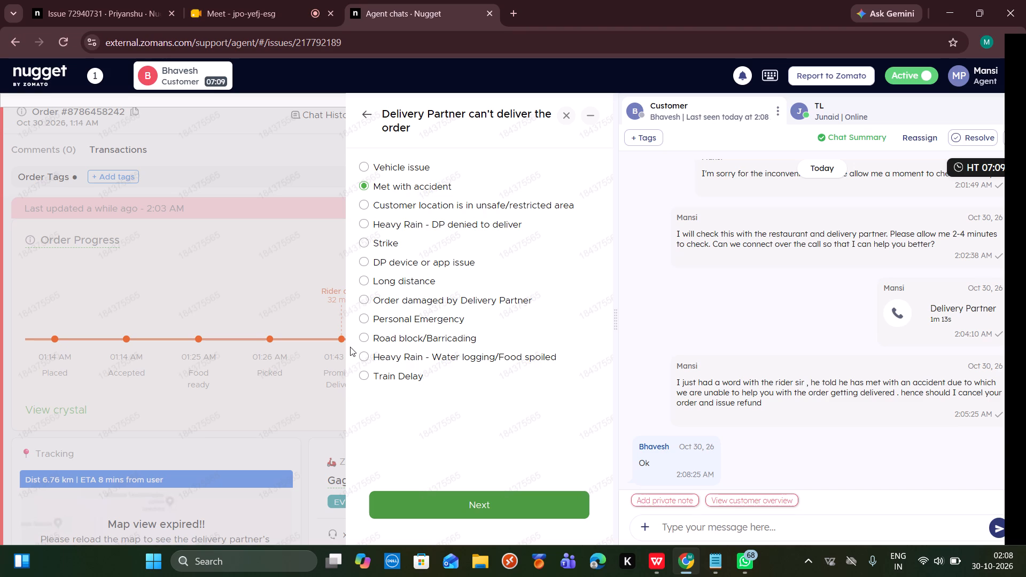
{"action": "left_click", "coordinate": [443, 509]}
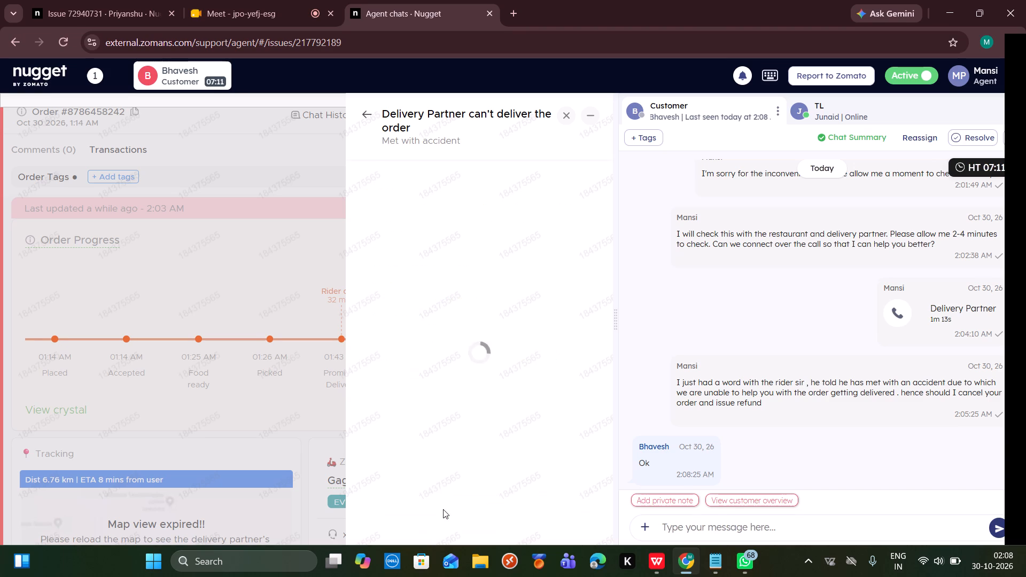
{"action": "left_click", "coordinate": [409, 294]}
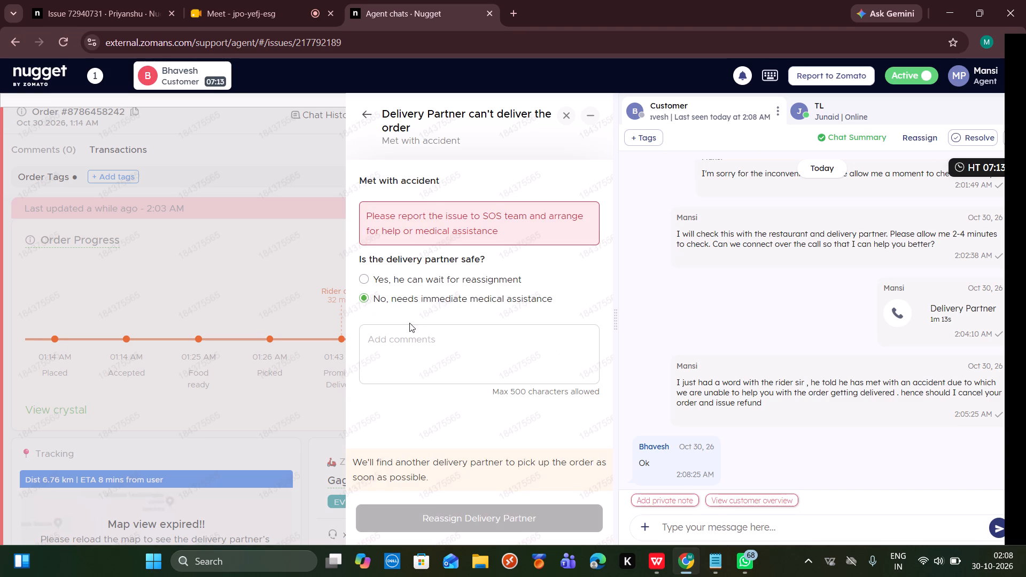
{"action": "left_click", "coordinate": [410, 516]}
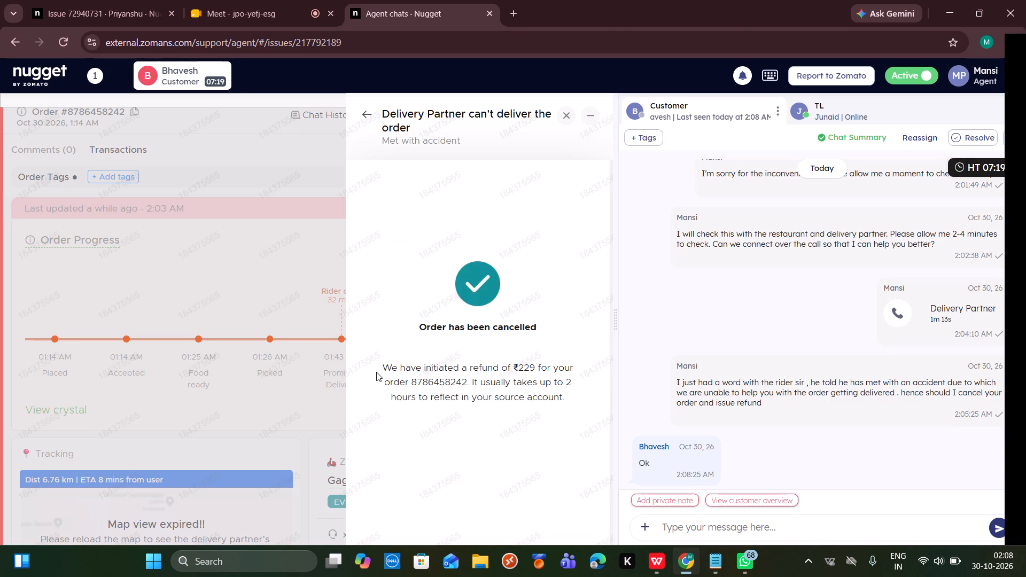
Copy the ₹229 refund confirmation text from the cancellation result and send it to the customer in the chat.
{"action": "left_click_drag", "start_coordinate": [376, 372], "coordinate": [564, 407]}
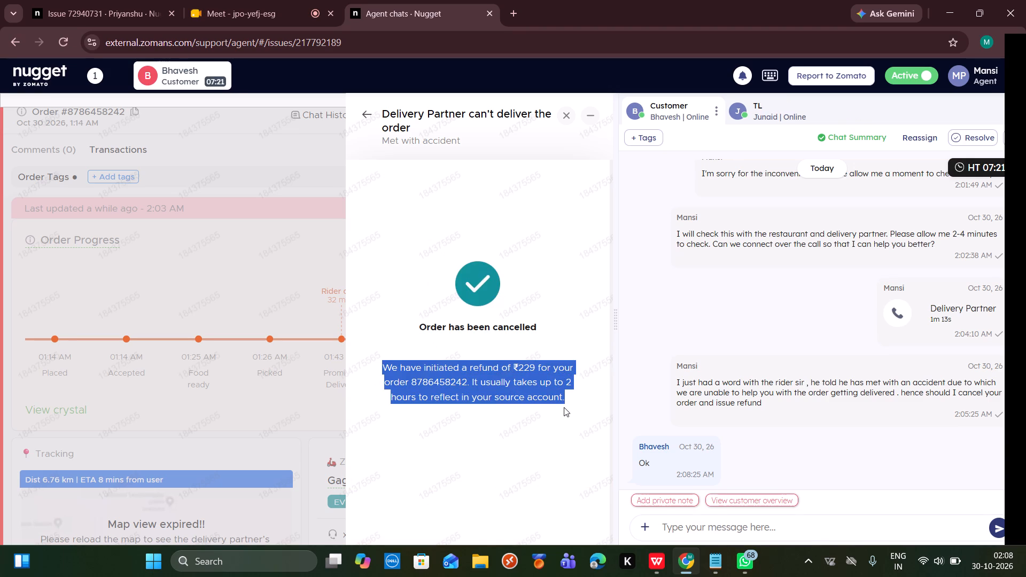
{"action": "key", "text": "ctrl+c"}
{"action": "left_click", "coordinate": [677, 527]}
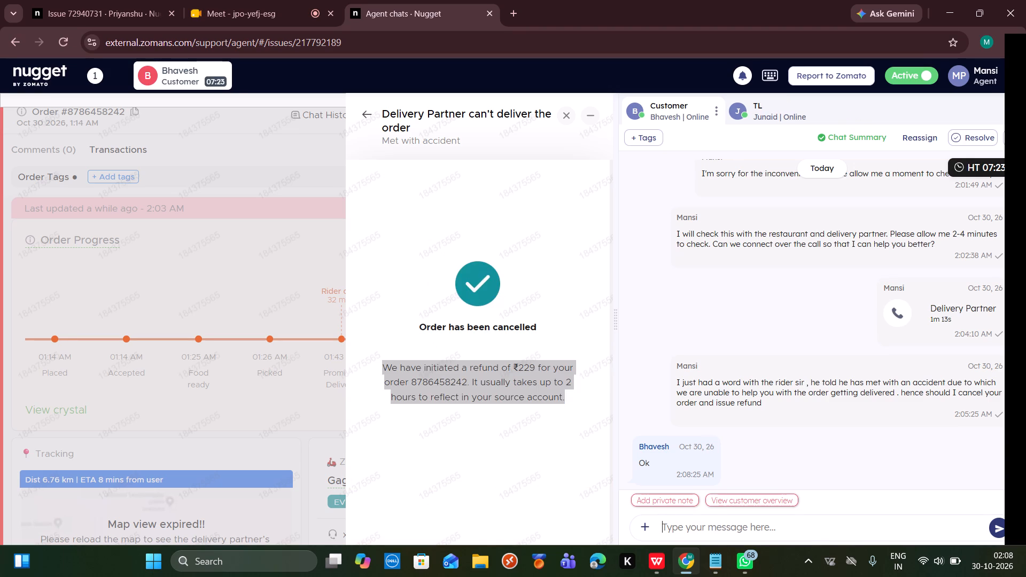
{"action": "key", "text": "ctrl+v"}
{"action": "key", "text": "Return"}
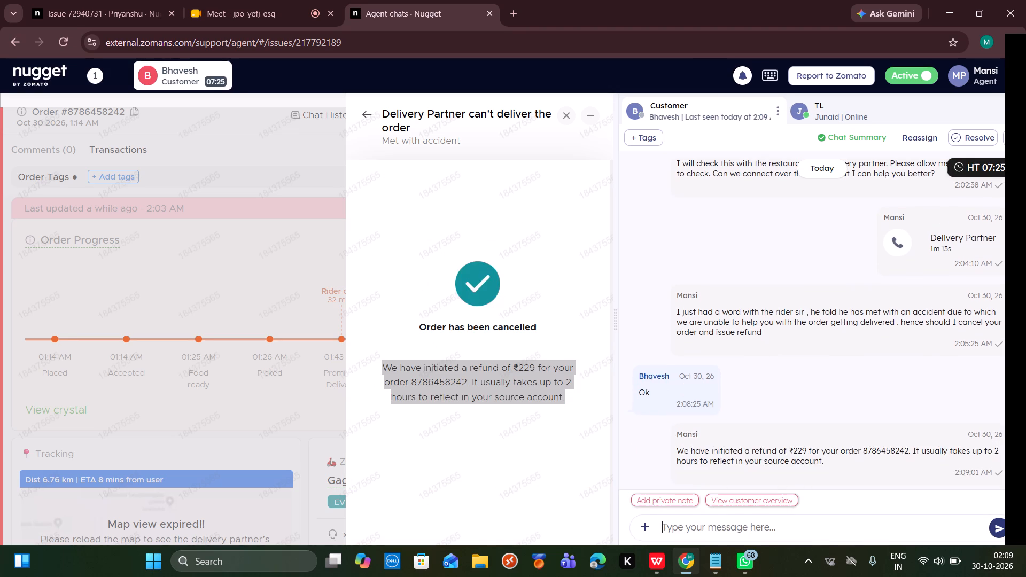
Find the "Further assistance2" canned response by searching "fur" and send it to the customer.
{"action": "key", "text": "slash"}
{"action": "type", "text": "fur"}
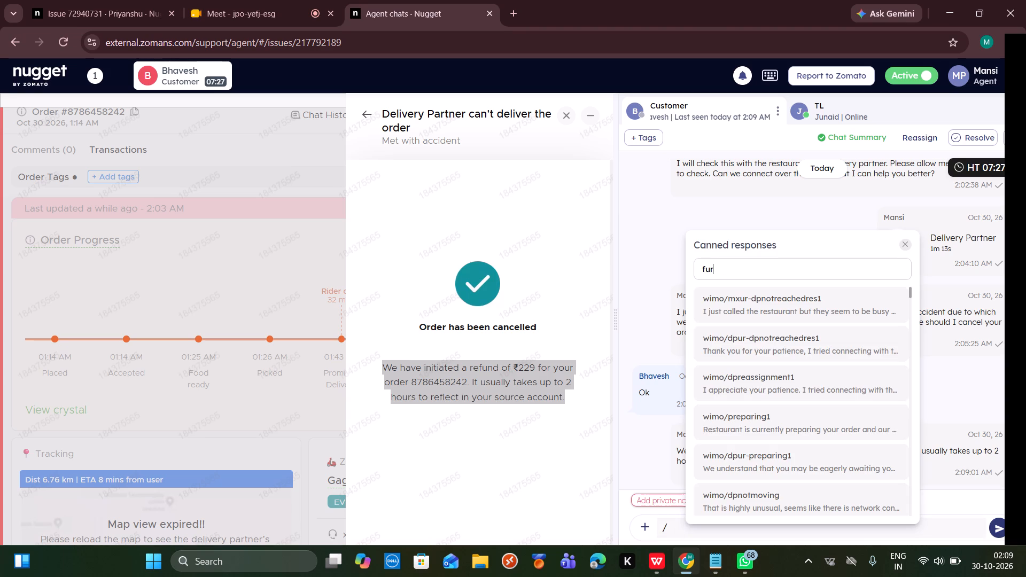
{"action": "left_click", "coordinate": [823, 323]}
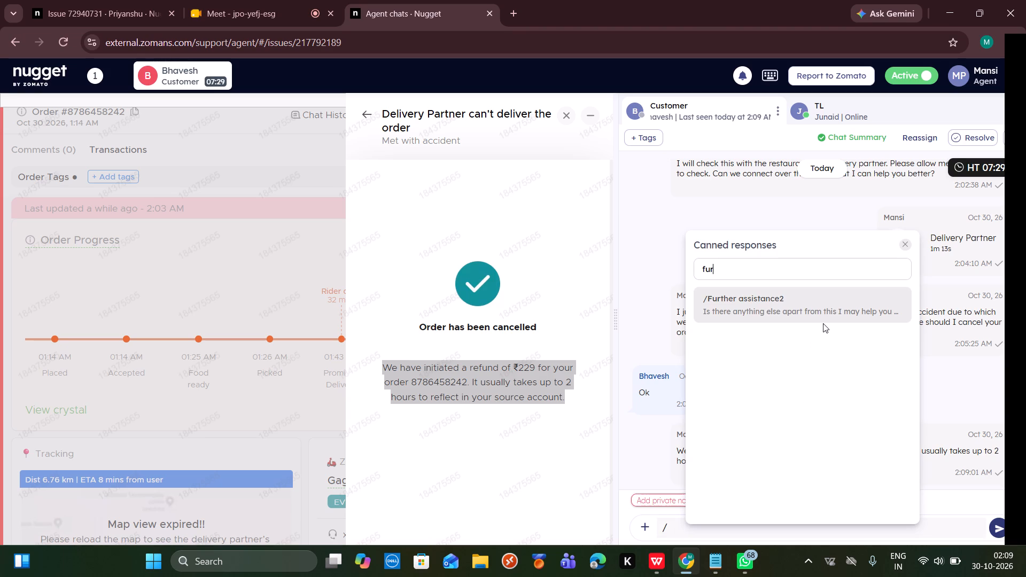
{"action": "left_click", "coordinate": [841, 308]}
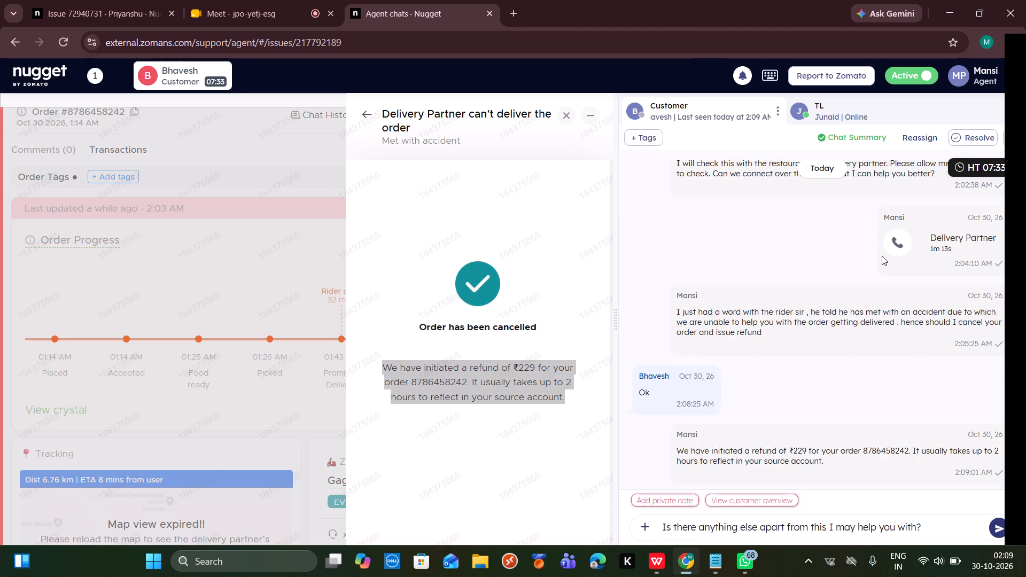
{"action": "left_click", "coordinate": [1002, 529]}
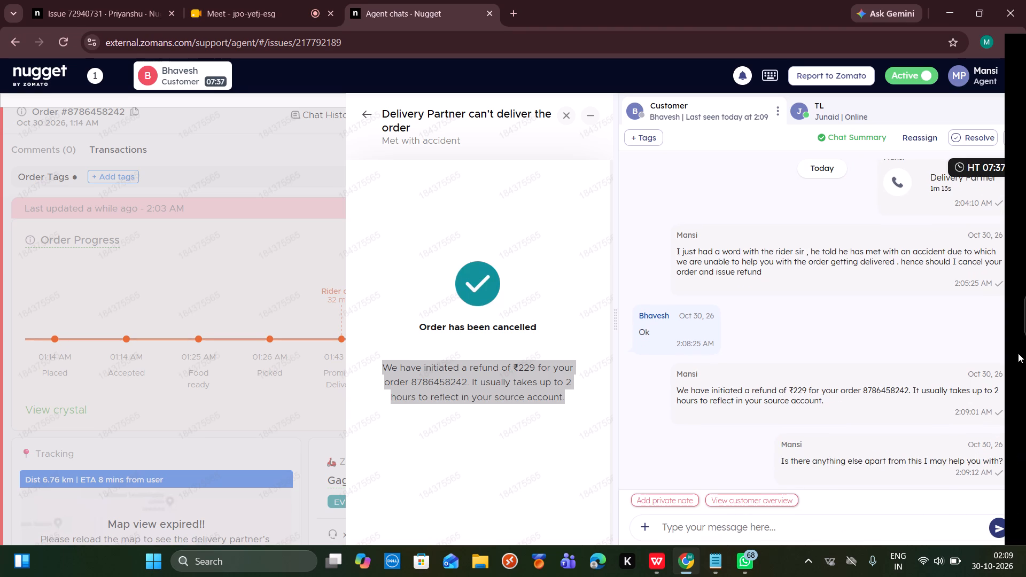
Open a new blank browser tab.
{"action": "left_click", "coordinate": [507, 8]}
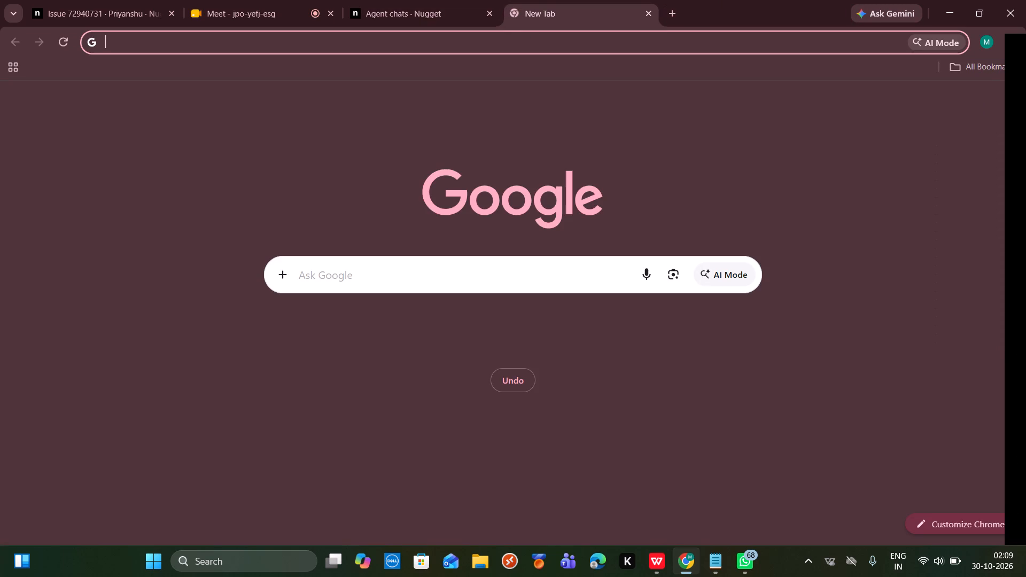
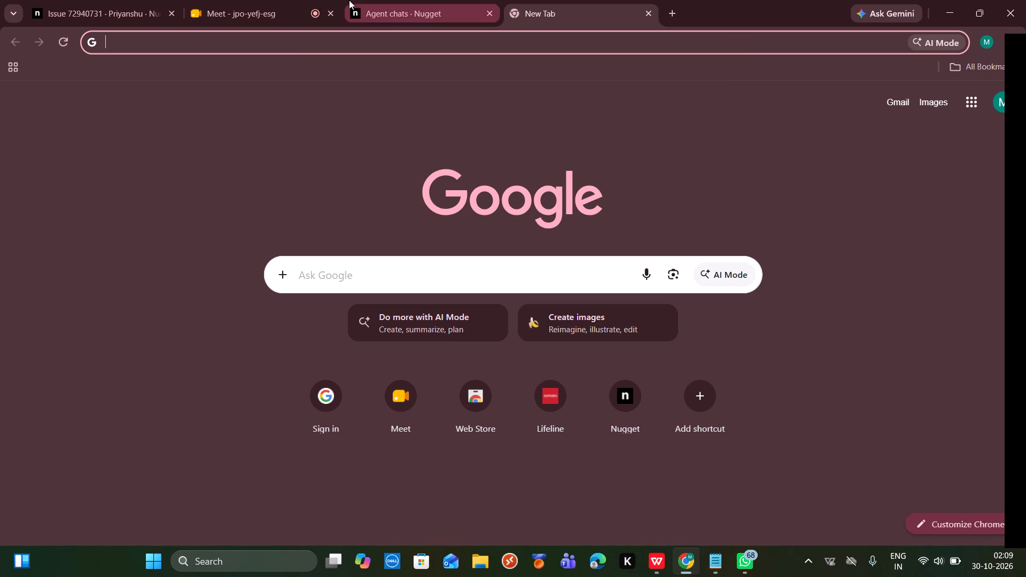
Return to the Nugget agent chats page showing the customer's conversation.
{"action": "left_click", "coordinate": [408, 0]}
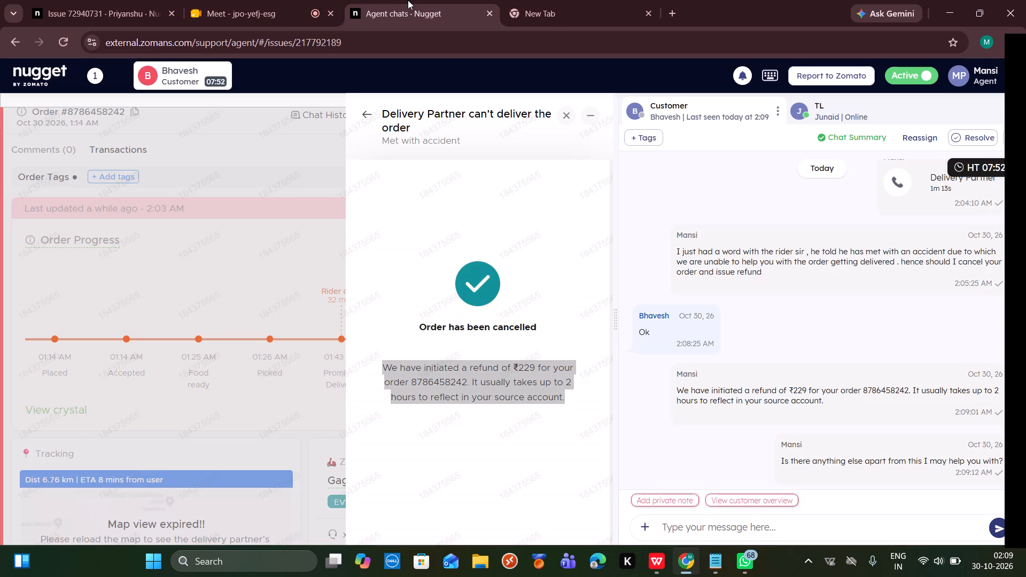
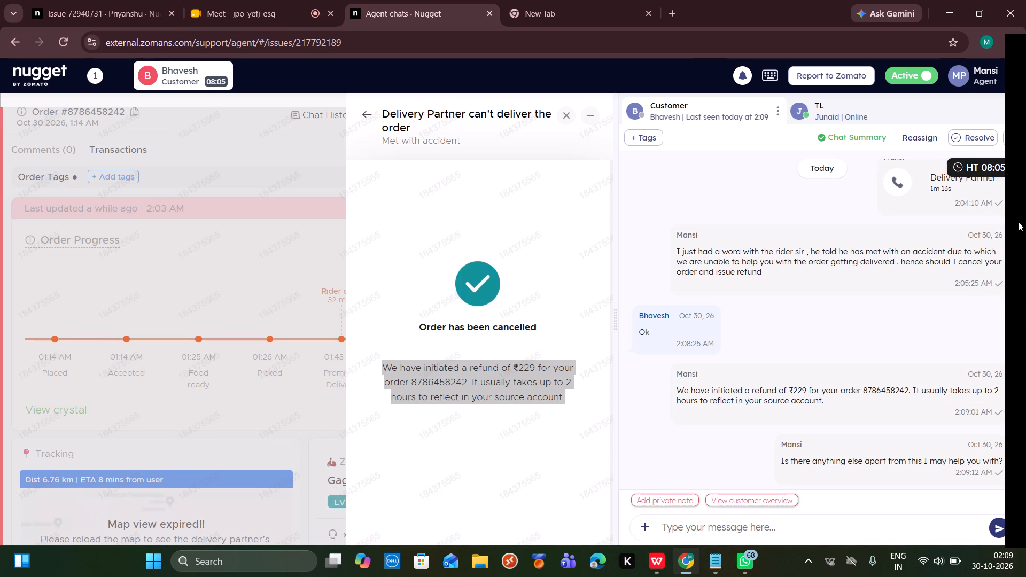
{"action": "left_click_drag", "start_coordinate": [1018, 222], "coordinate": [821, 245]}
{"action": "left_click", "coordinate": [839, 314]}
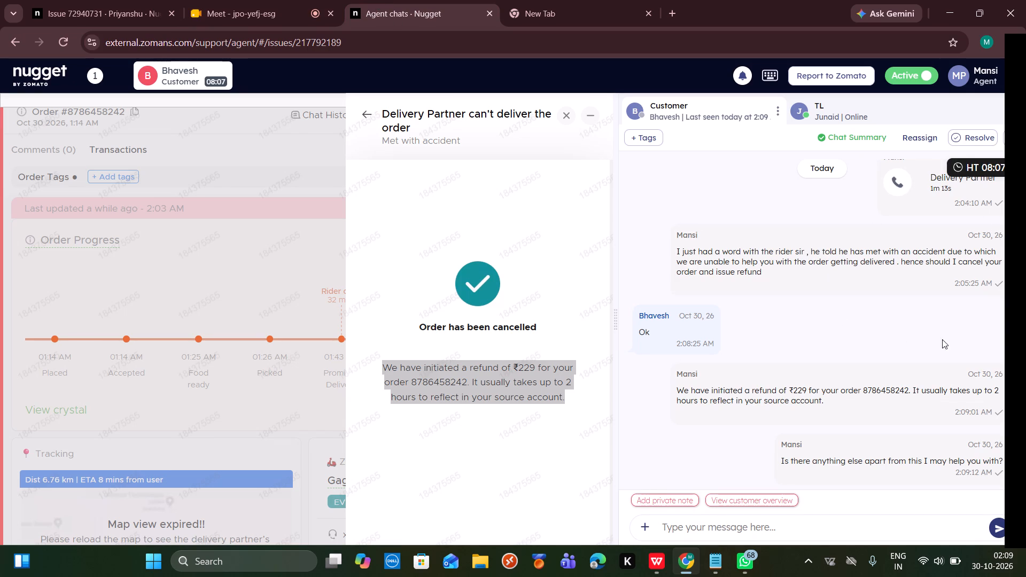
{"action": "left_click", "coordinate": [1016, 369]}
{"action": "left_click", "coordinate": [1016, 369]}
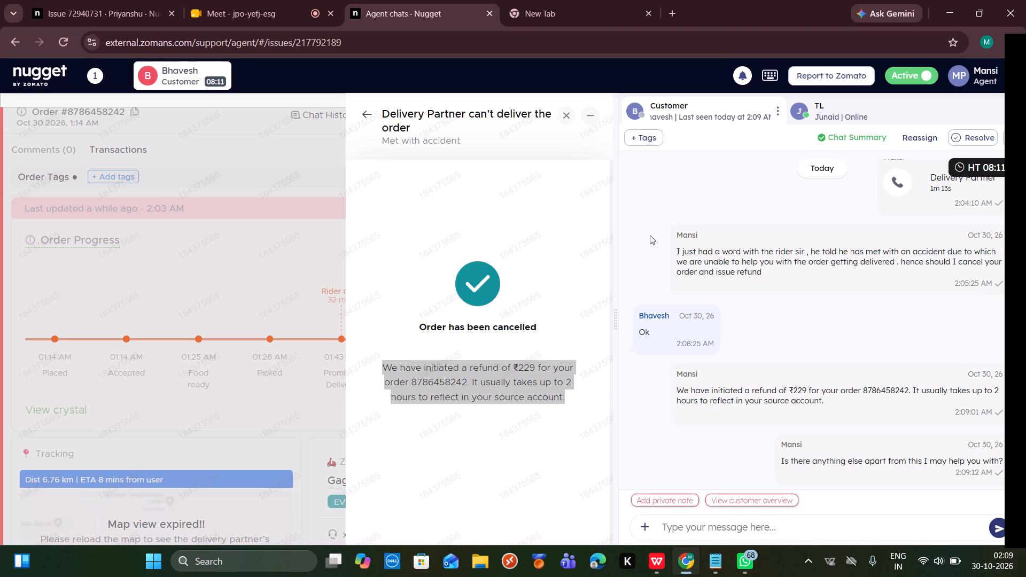
Close the "Delivery Partner can't deliver the order" cancellation confirmation to reveal the order details.
{"action": "left_click", "coordinate": [568, 118]}
Switch to the blank New Tab page in the browser.
{"action": "left_click", "coordinate": [596, 0]}
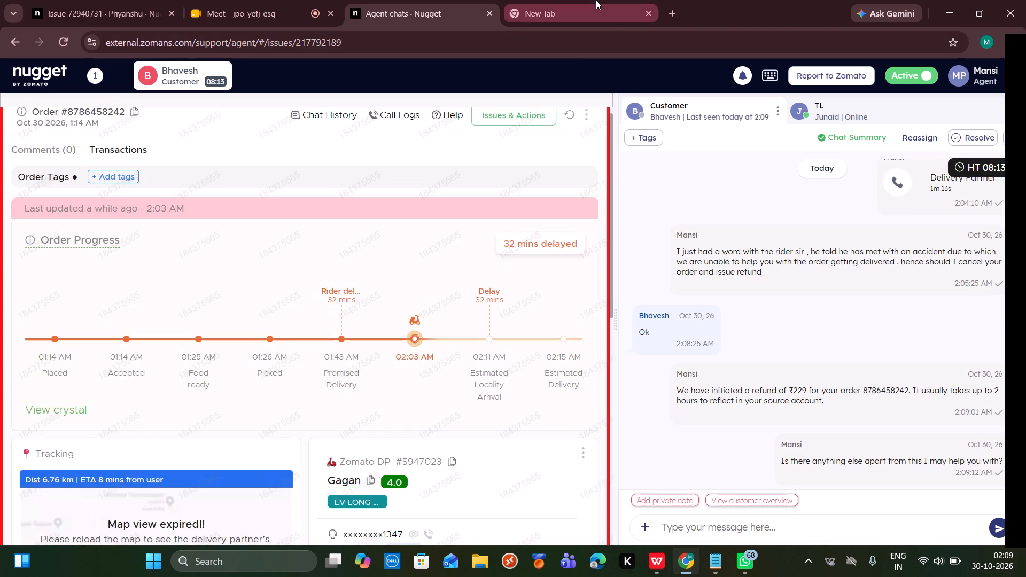
{"action": "left_click", "coordinate": [1025, 268]}
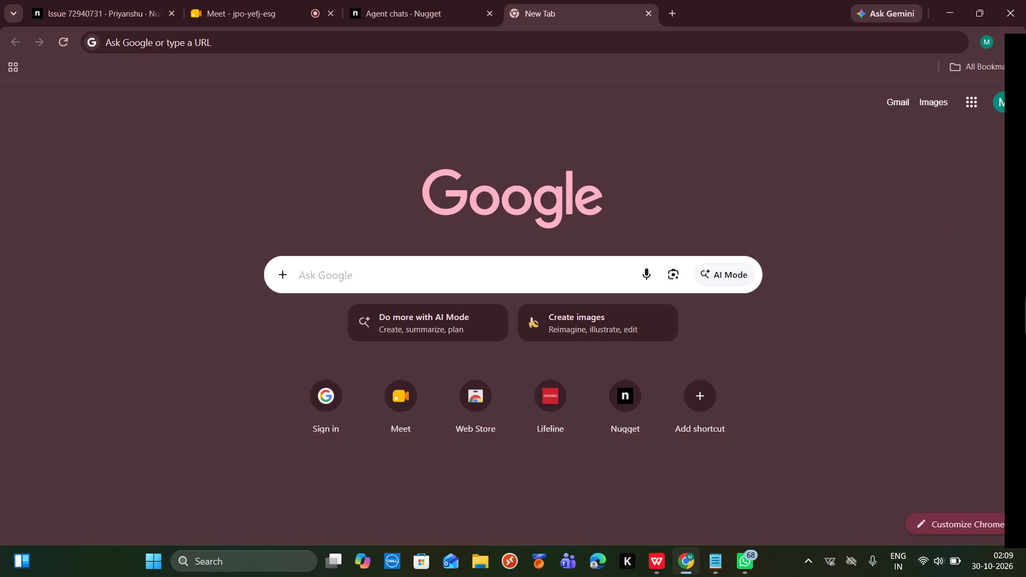
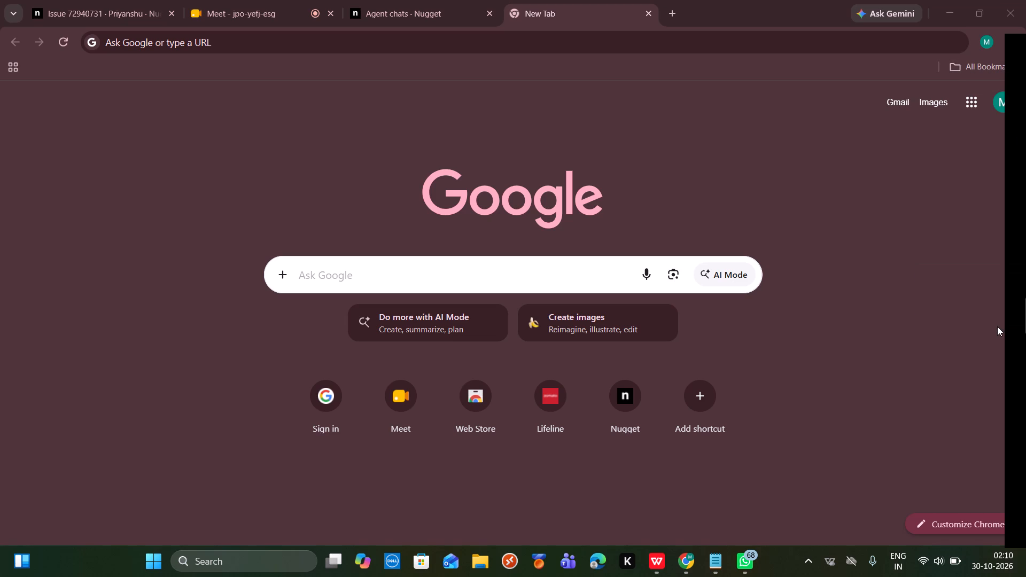
Return to the Nugget agent chat and submit the Delay issue tag for the customer's conversation.
{"action": "left_click", "coordinate": [386, 0]}
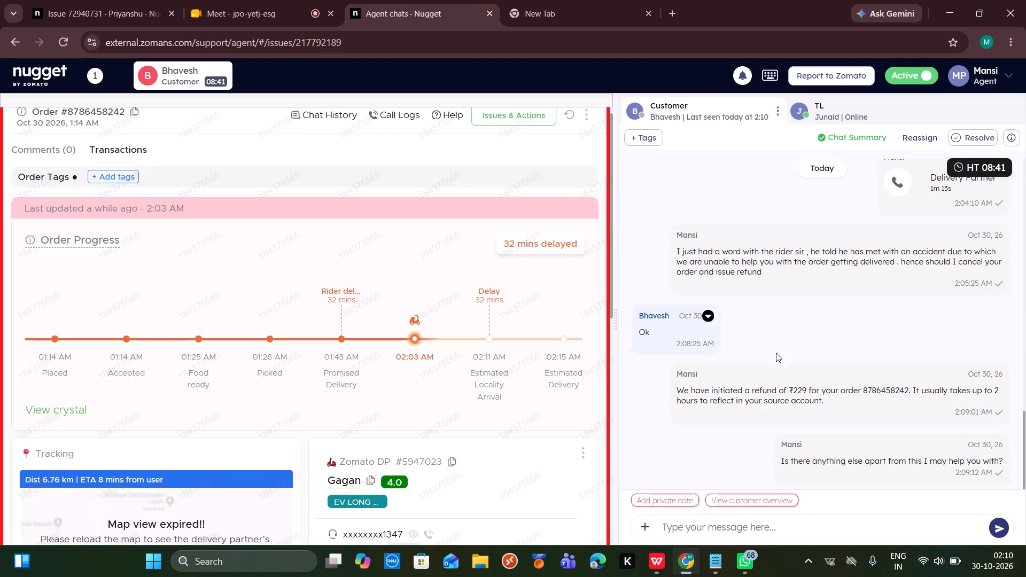
{"action": "scroll", "coordinate": [790, 364], "scroll_direction": "down", "scroll_amount": 3}
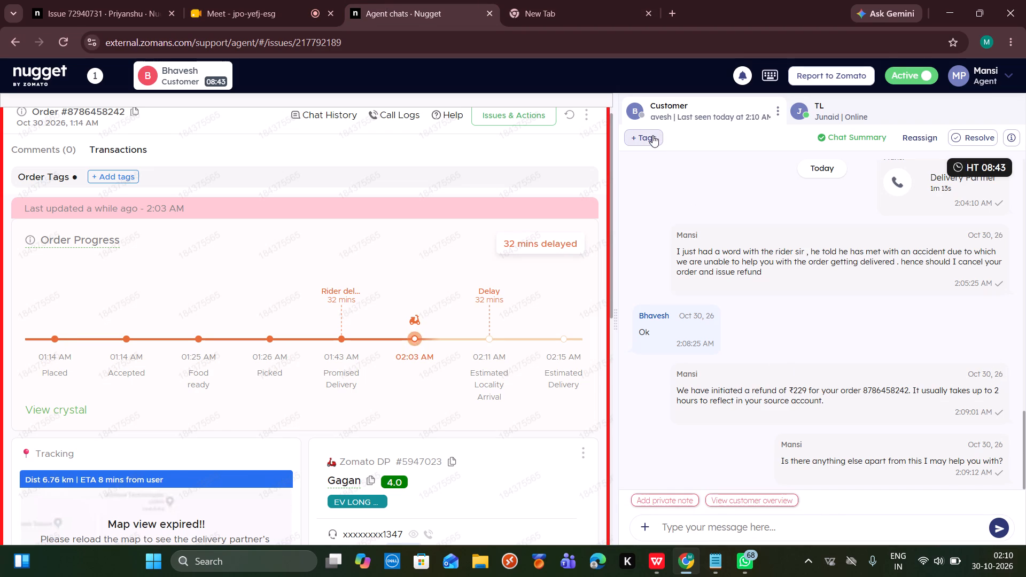
{"action": "left_click", "coordinate": [652, 135]}
{"action": "left_click", "coordinate": [338, 244]}
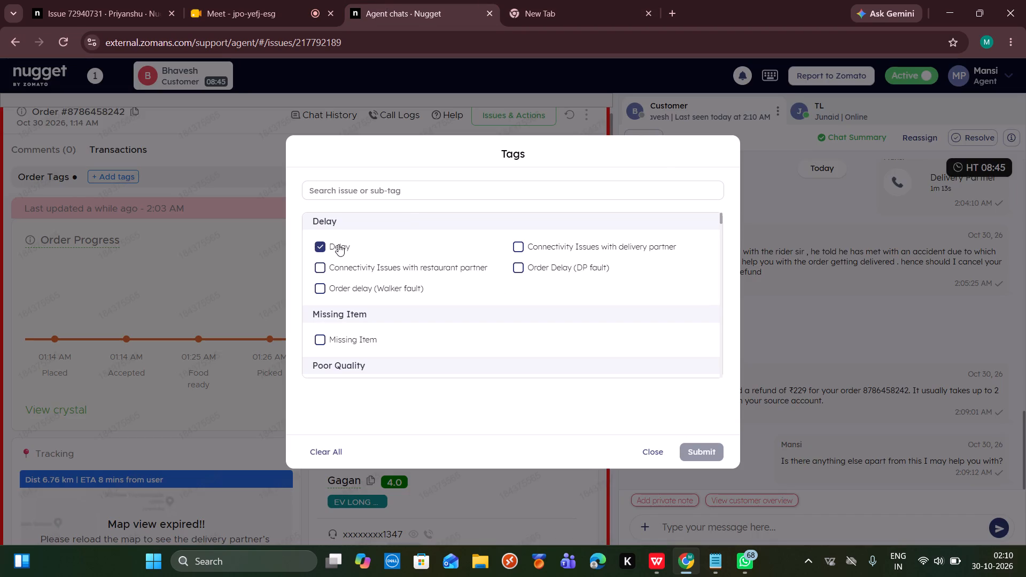
{"action": "left_click", "coordinate": [709, 452]}
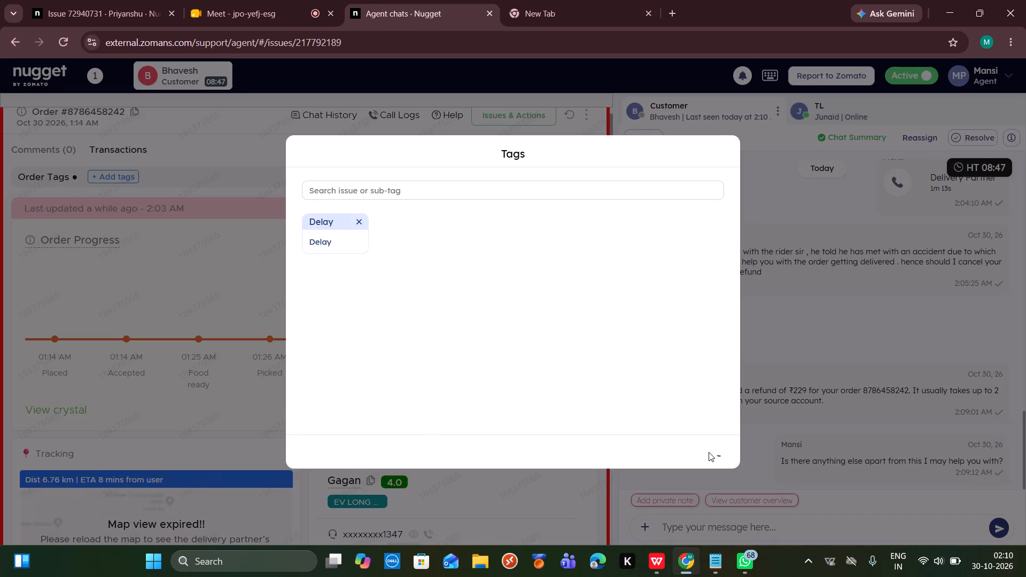
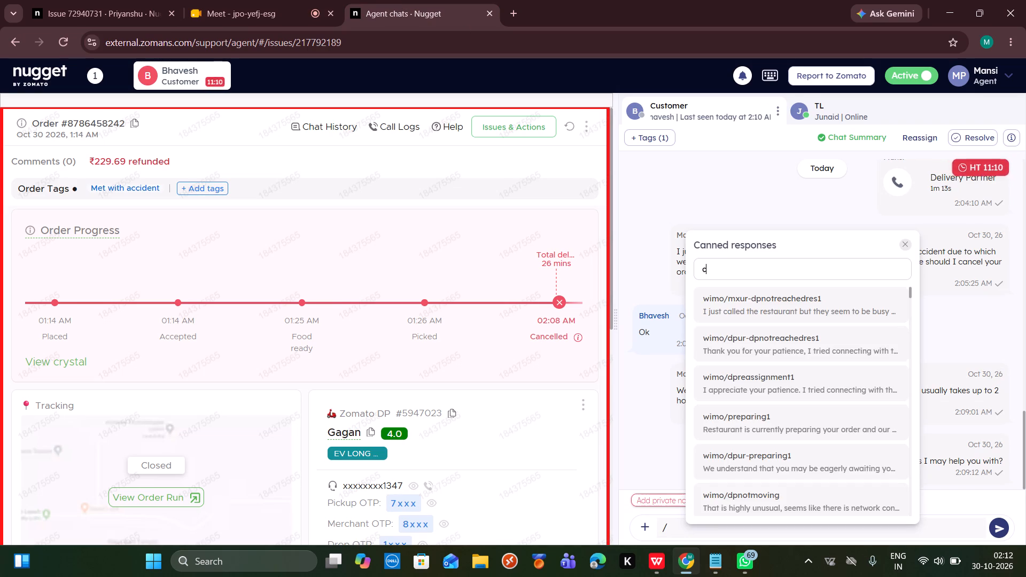
Send the customer the Closing1 canned response, inviting them to reach out for further assistance and thanking them for choosing Zomato.
{"action": "type", "text": "sing1"}
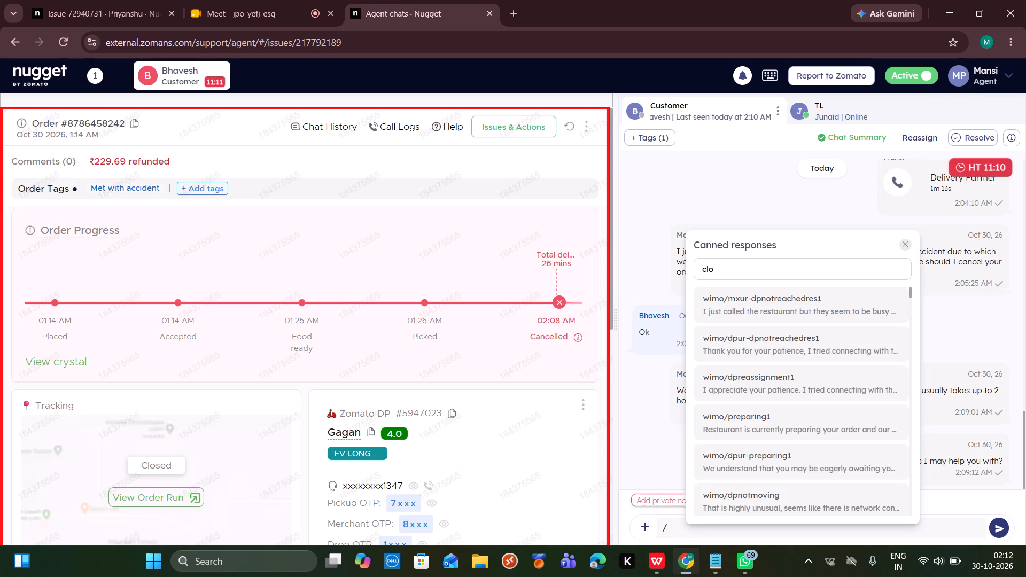
{"action": "left_click", "coordinate": [748, 301]}
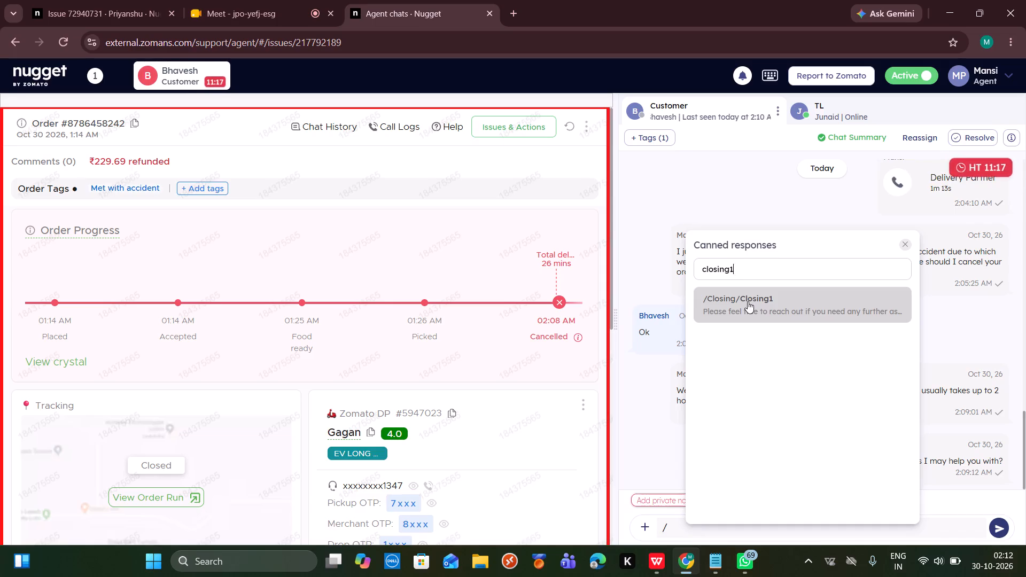
{"action": "key", "text": "Return"}
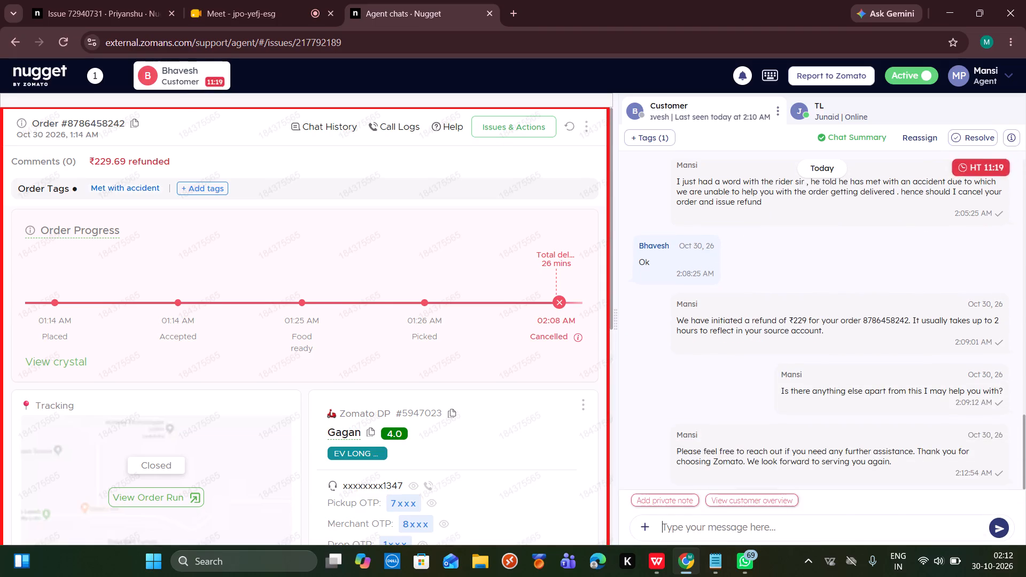
{"action": "left_click", "coordinate": [969, 139]}
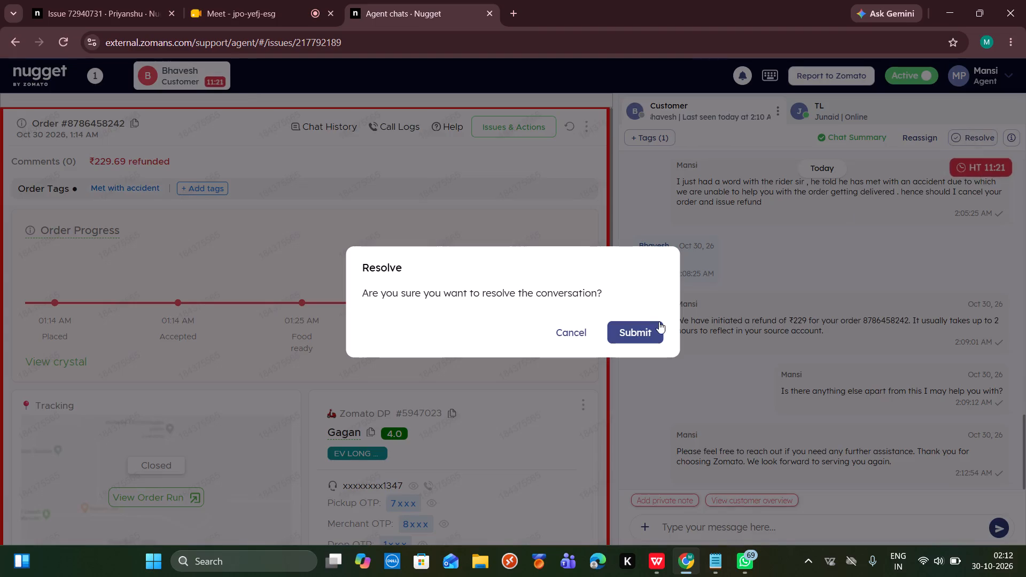
{"action": "left_click", "coordinate": [654, 323]}
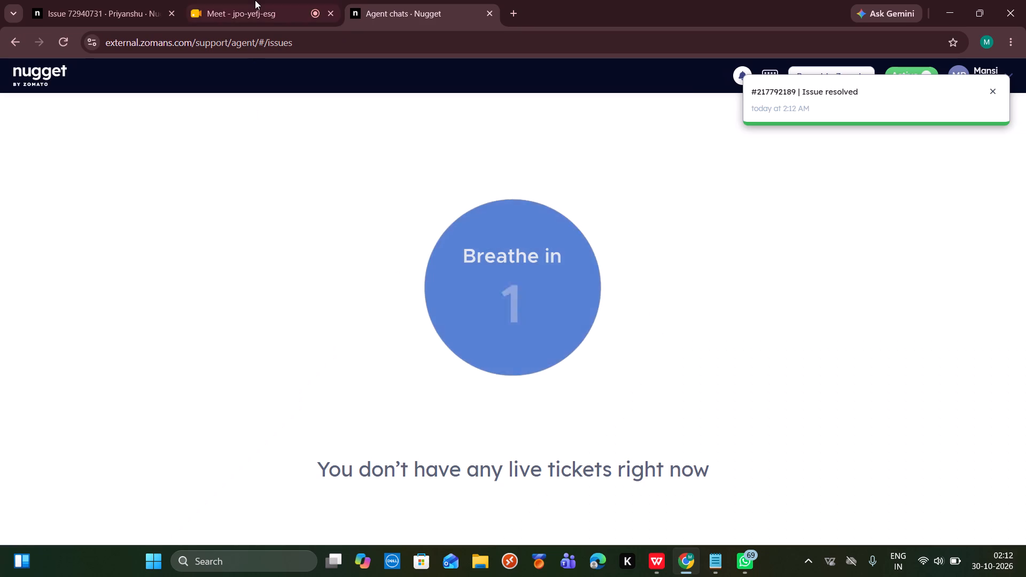
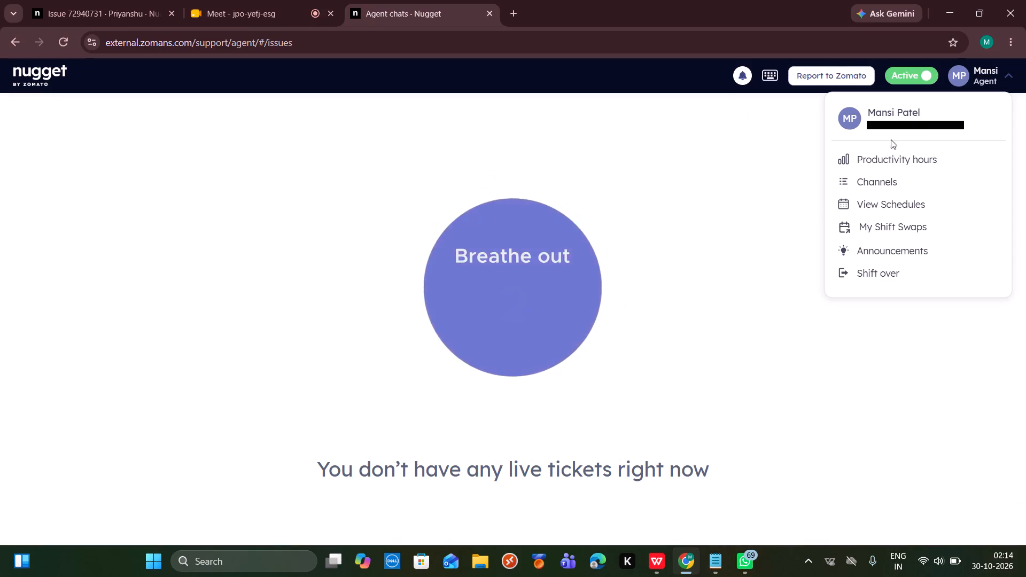
Open the agent's Productivity hours page, leaving it open while returning to the Agent chats page.
{"action": "left_click", "coordinate": [914, 155]}
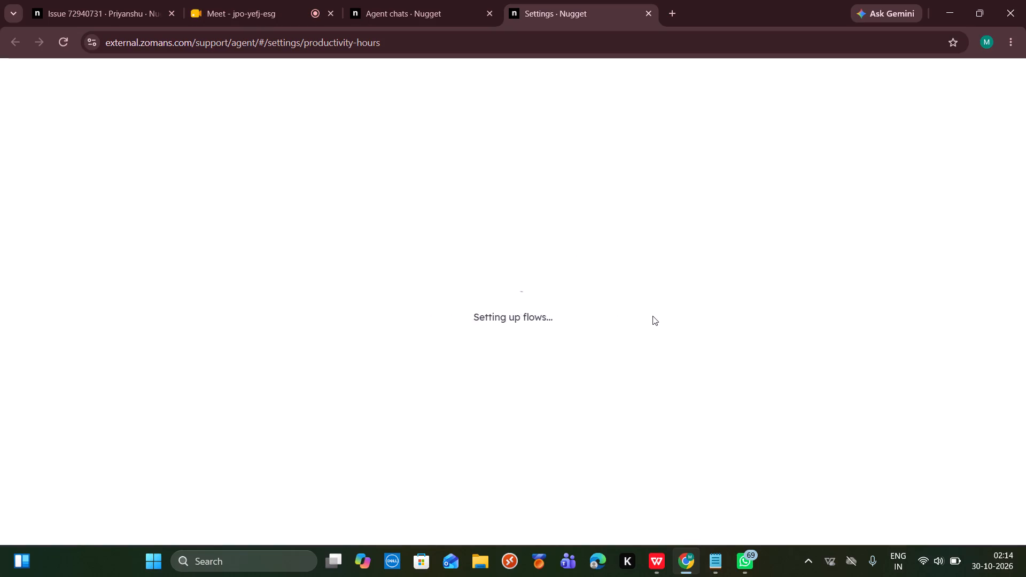
{"action": "left_click", "coordinate": [410, 0]}
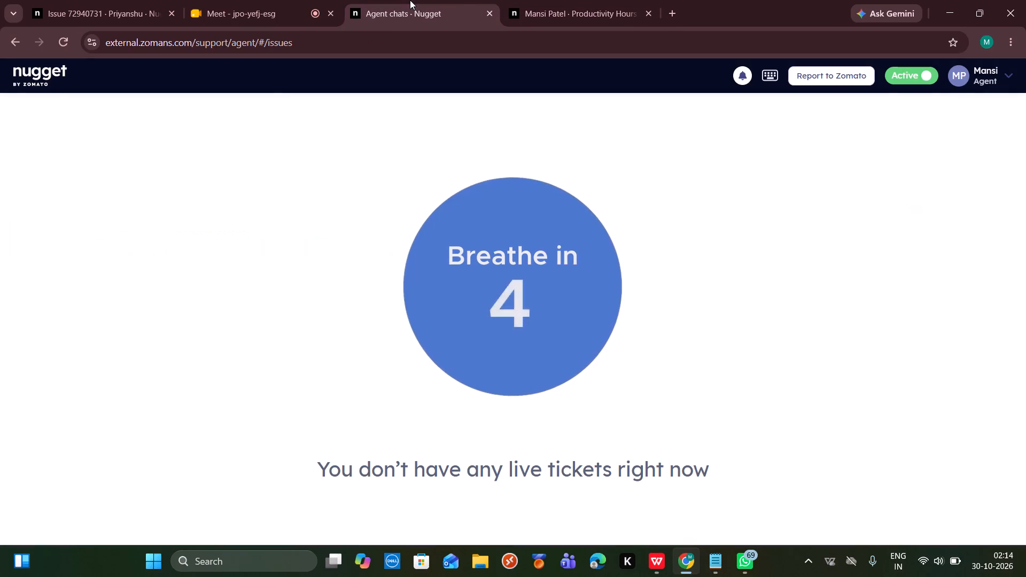
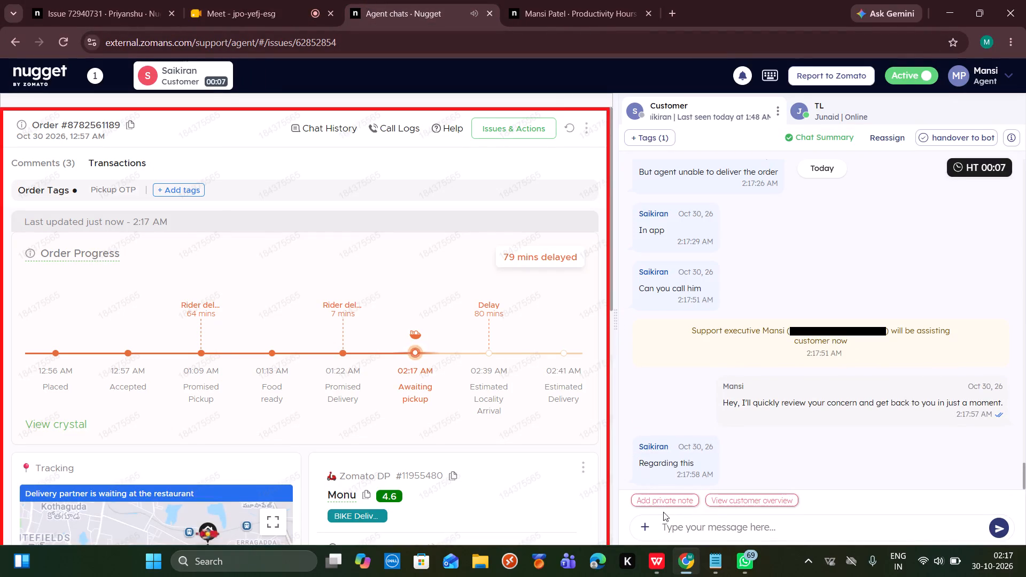
Find the canned responses for "delay" and send the customer the /CFD/Delay/Ack reply.
{"action": "left_click", "coordinate": [667, 529]}
{"action": "type", "text": "/delay"}
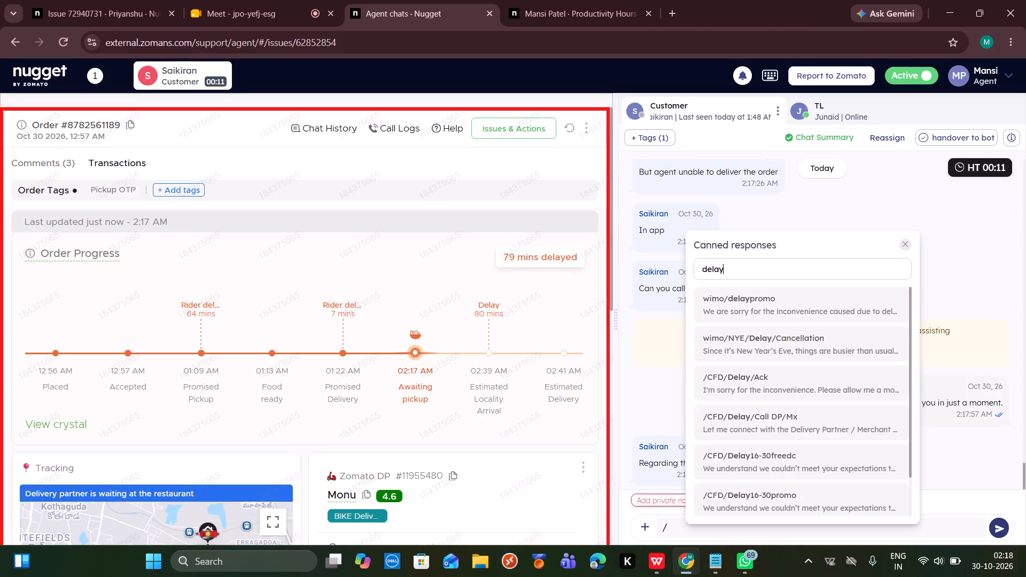
{"action": "left_click", "coordinate": [724, 387]}
{"action": "key", "text": "Return"}
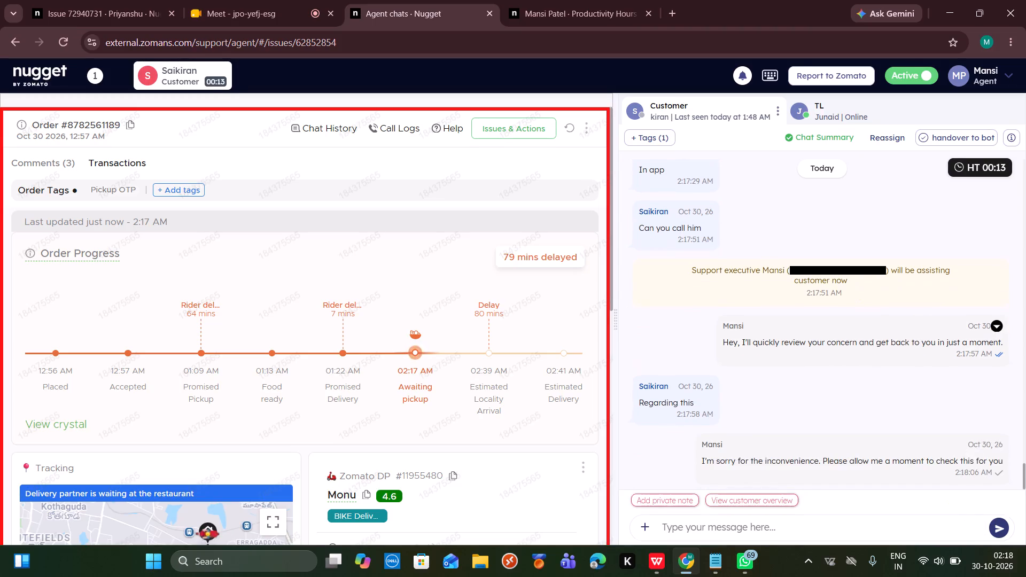
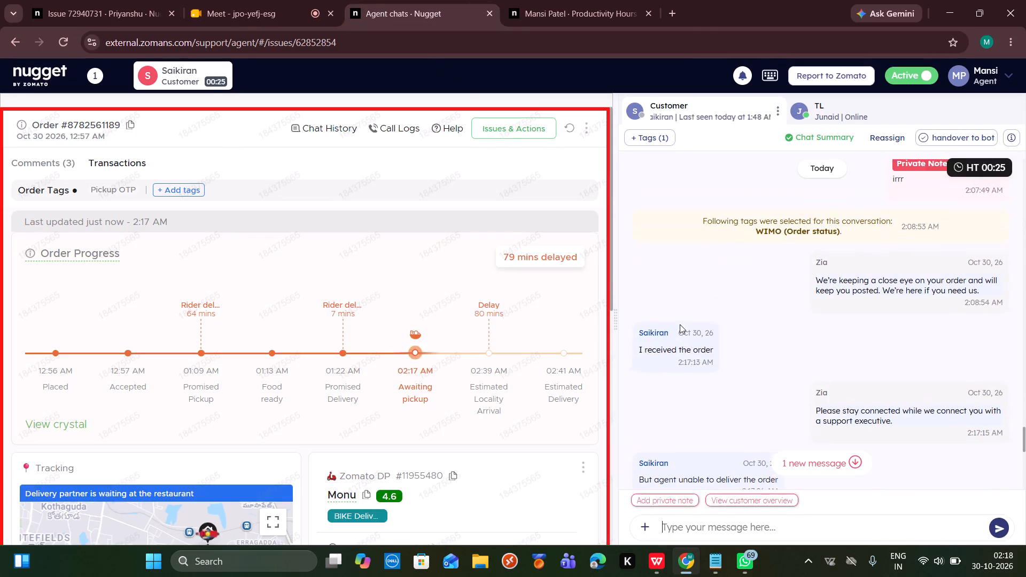
Review the earlier conversation in the customer's chat, from the previous agent's delivery-partner call through to the newest messages.
{"action": "scroll", "coordinate": [680, 324], "scroll_direction": "up", "scroll_amount": 3}
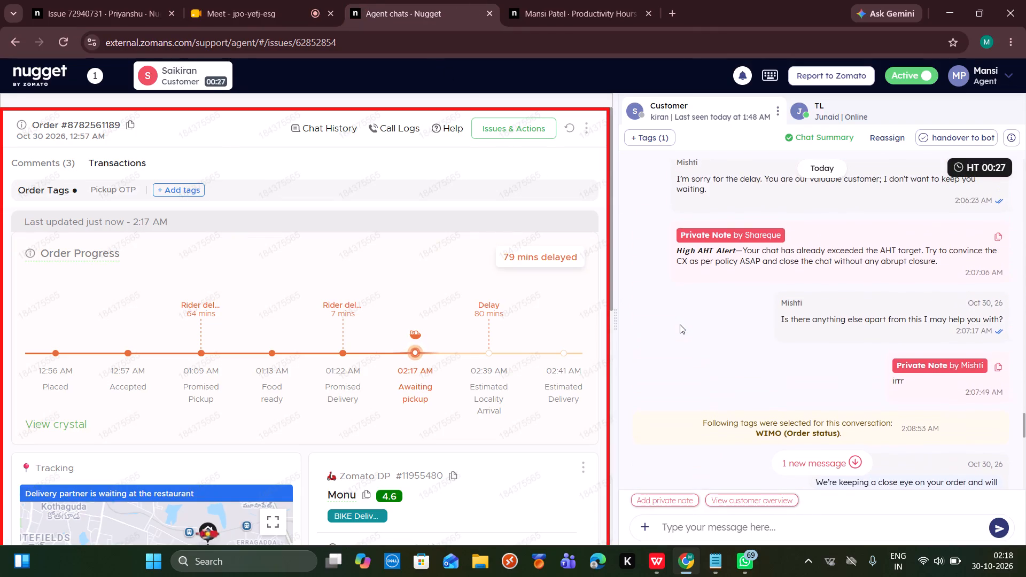
{"action": "scroll", "coordinate": [680, 324], "scroll_direction": "up", "scroll_amount": 2}
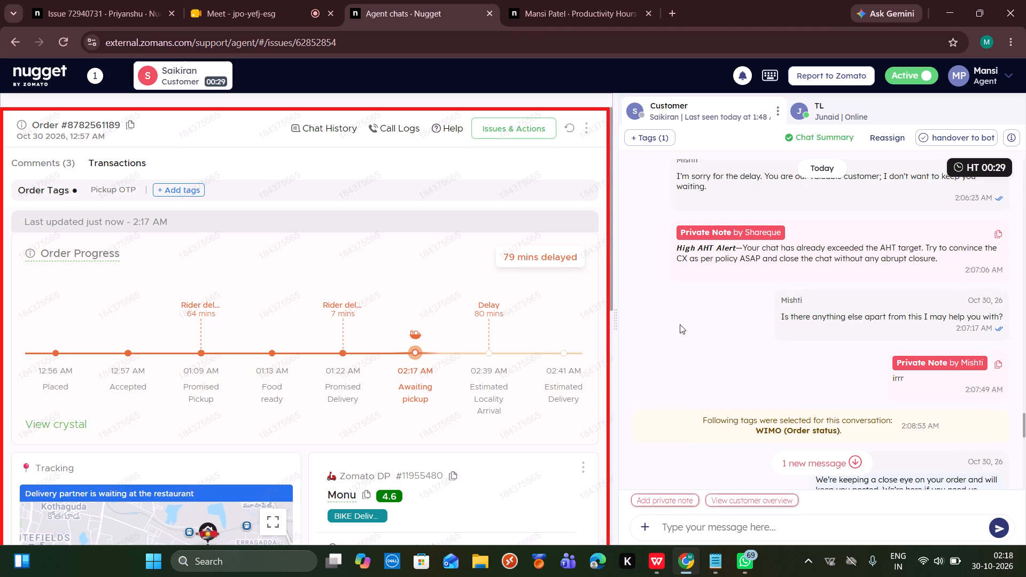
{"action": "scroll", "coordinate": [680, 324], "scroll_direction": "up", "scroll_amount": 1}
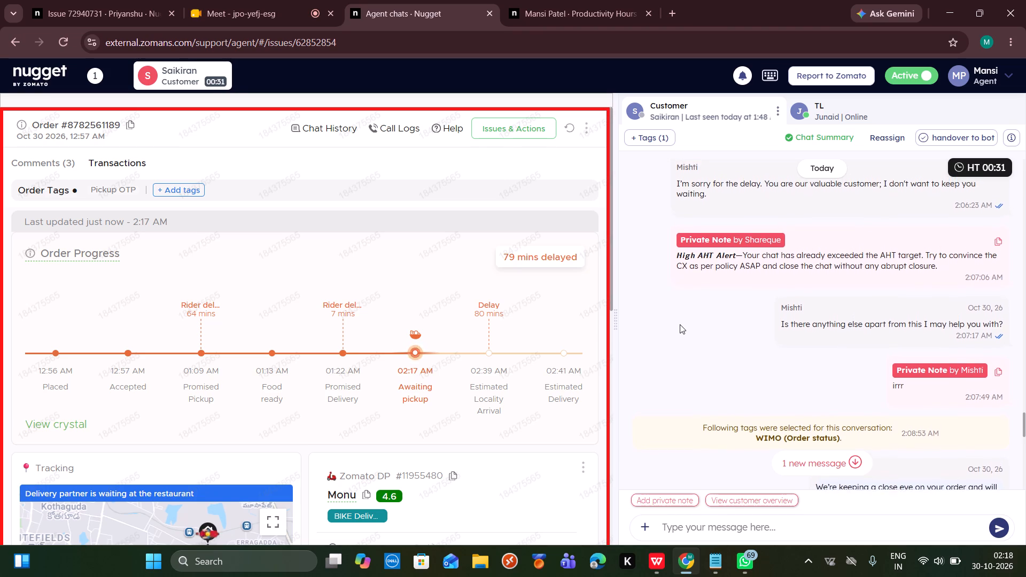
{"action": "scroll", "coordinate": [680, 324], "scroll_direction": "up", "scroll_amount": 1}
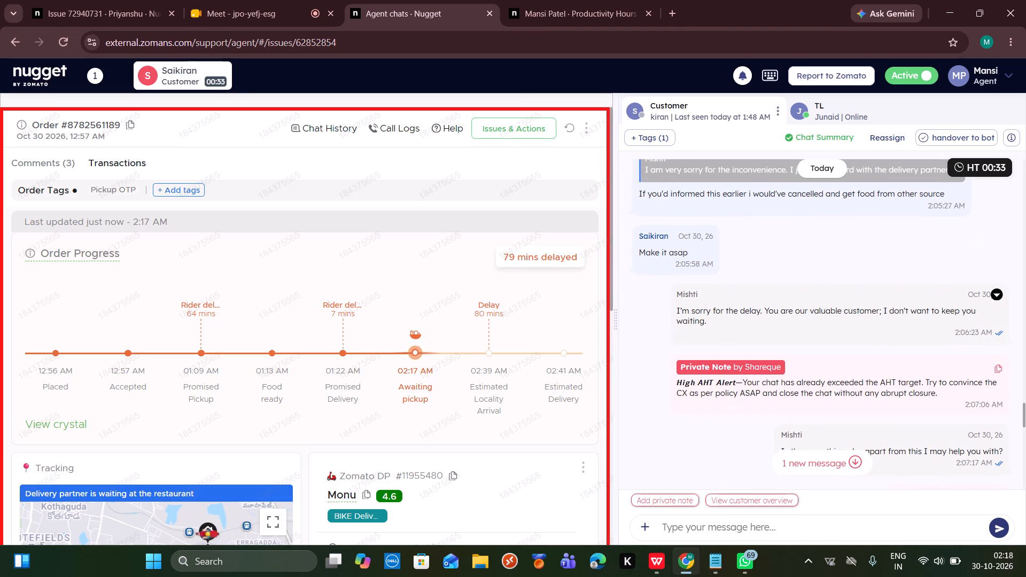
{"action": "scroll", "coordinate": [680, 324], "scroll_direction": "up", "scroll_amount": 3}
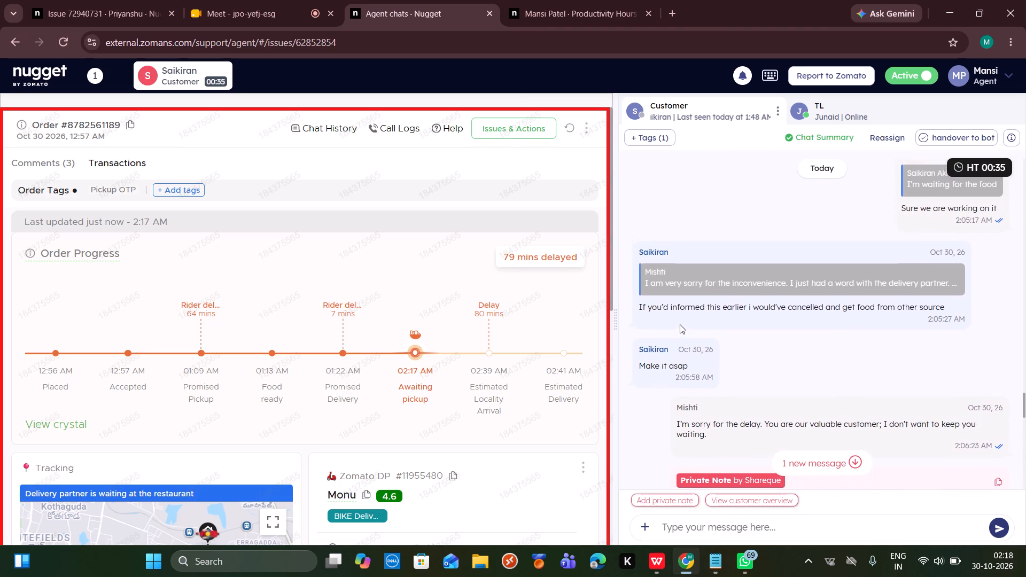
{"action": "scroll", "coordinate": [680, 324], "scroll_direction": "up", "scroll_amount": 2}
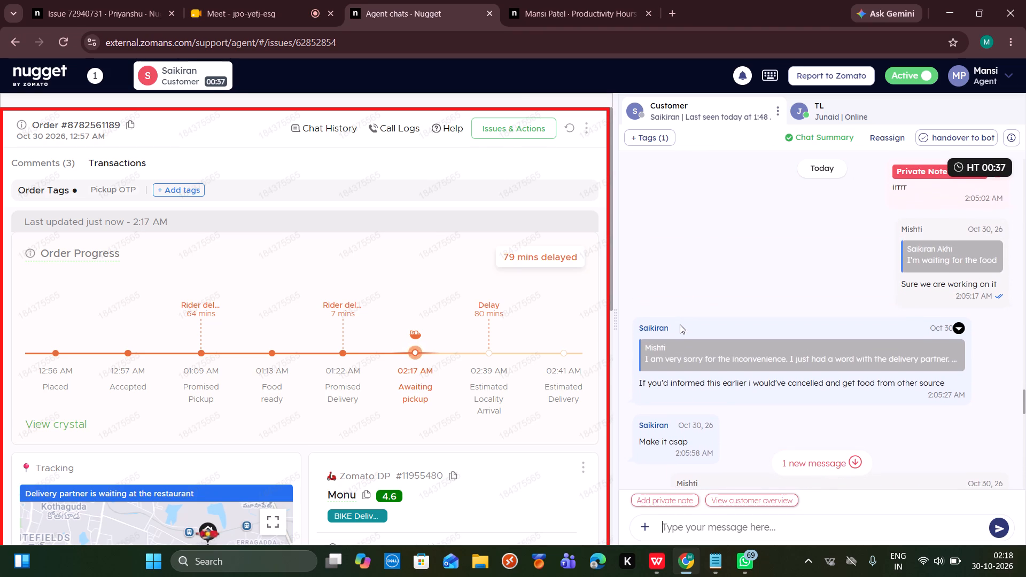
{"action": "scroll", "coordinate": [680, 324], "scroll_direction": "up", "scroll_amount": 1}
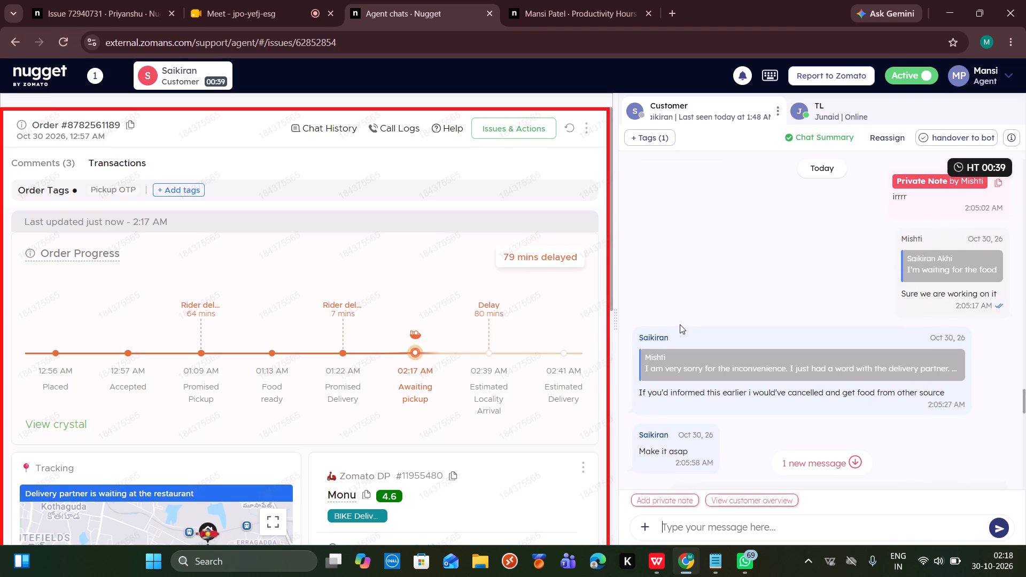
{"action": "scroll", "coordinate": [680, 324], "scroll_direction": "up", "scroll_amount": 3}
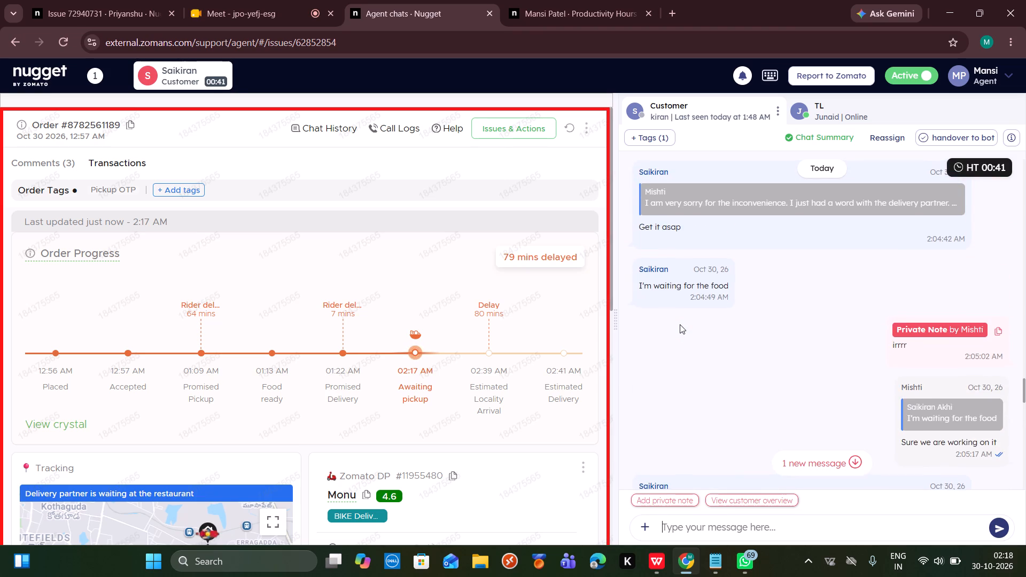
{"action": "scroll", "coordinate": [680, 324], "scroll_direction": "up", "scroll_amount": 7}
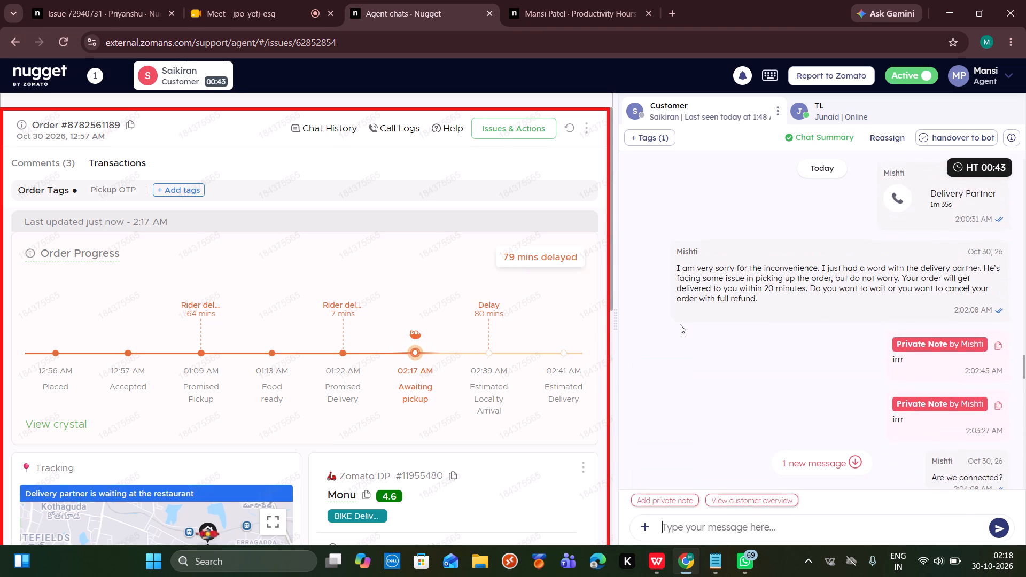
{"action": "scroll", "coordinate": [680, 324], "scroll_direction": "up", "scroll_amount": 2}
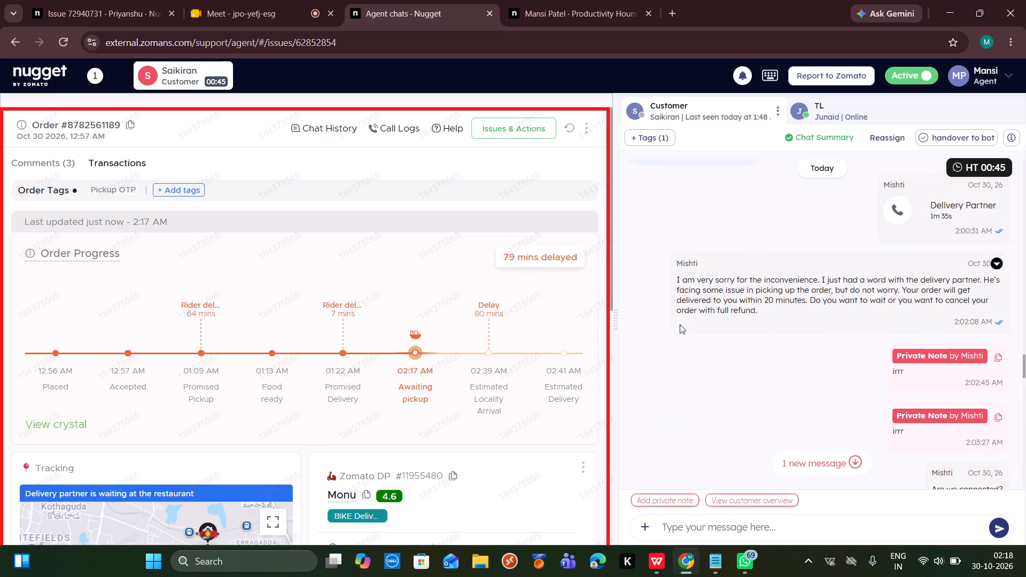
{"action": "scroll", "coordinate": [680, 324], "scroll_direction": "up", "scroll_amount": 1}
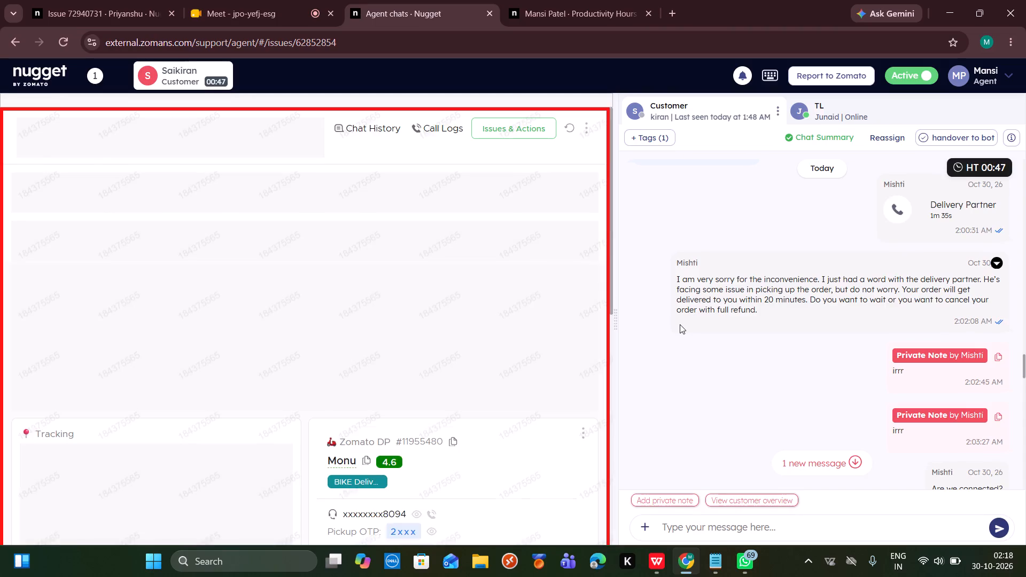
{"action": "scroll", "coordinate": [680, 324], "scroll_direction": "up", "scroll_amount": 1}
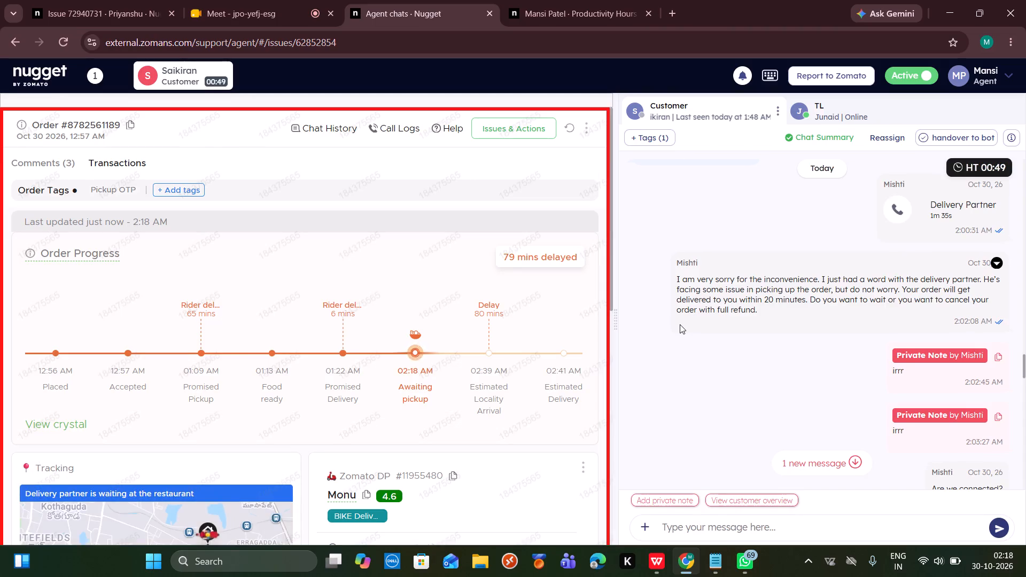
{"action": "scroll", "coordinate": [680, 324], "scroll_direction": "up", "scroll_amount": 1}
{"action": "scroll", "coordinate": [680, 324], "scroll_direction": "down", "scroll_amount": 5}
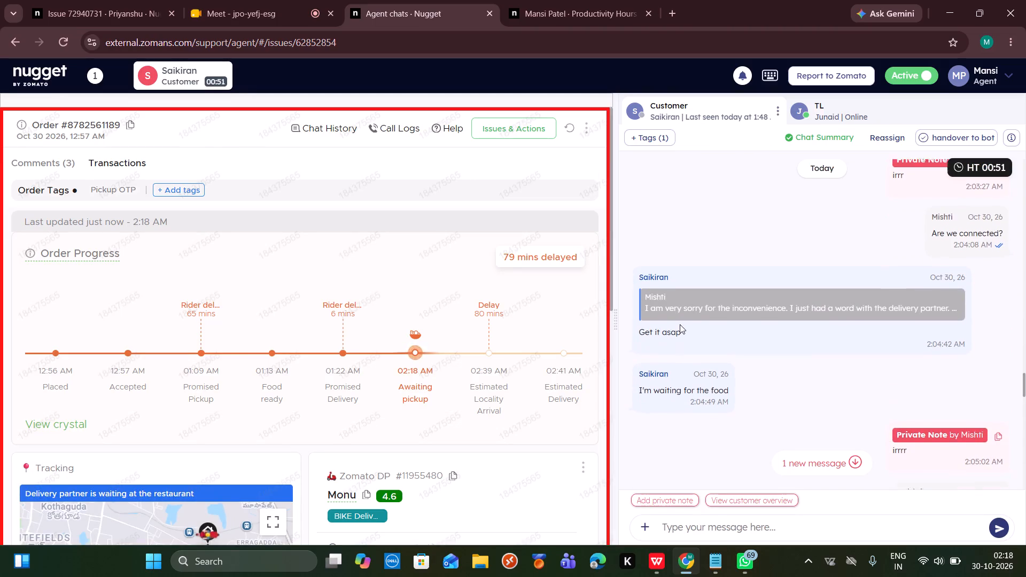
{"action": "scroll", "coordinate": [680, 324], "scroll_direction": "down", "scroll_amount": 15}
{"action": "scroll", "coordinate": [680, 324], "scroll_direction": "down", "scroll_amount": 10}
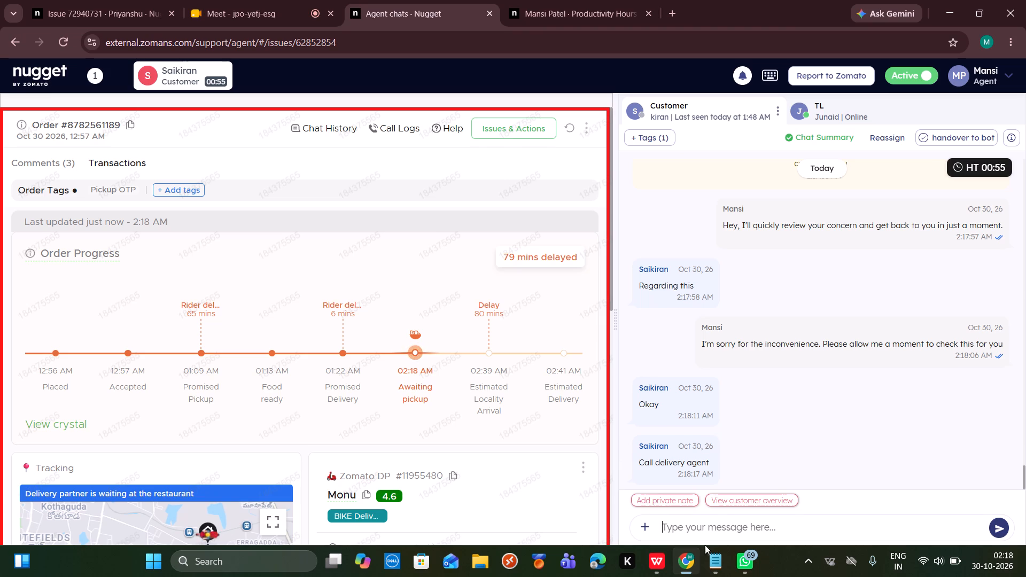
Copy the highlighted CALLING statement from the Notepad hold statements, asking for 2-4 minutes and a call, into the customer's chat reply.
{"action": "left_click", "coordinate": [711, 564]}
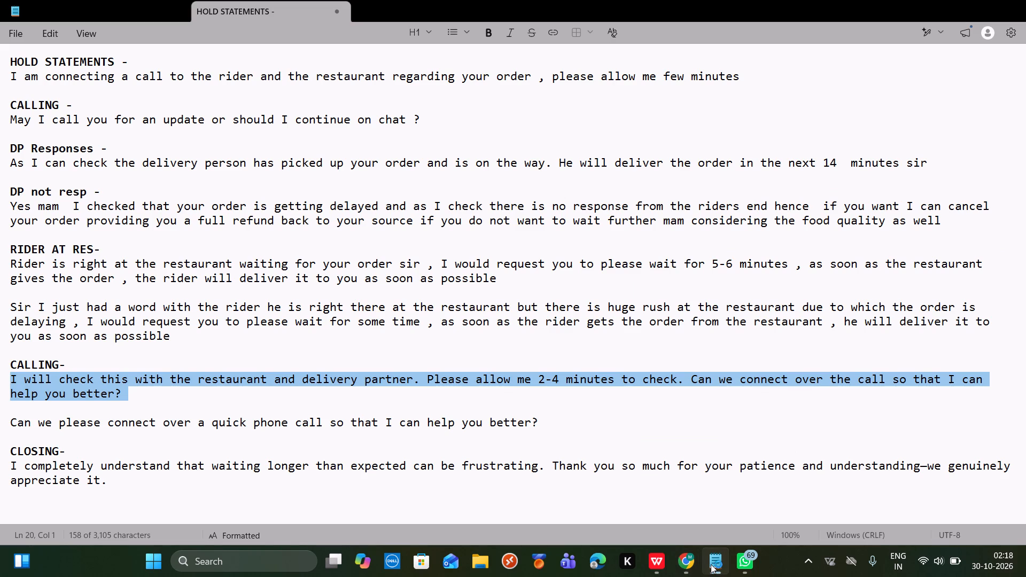
{"action": "key", "text": "ctrl+c"}
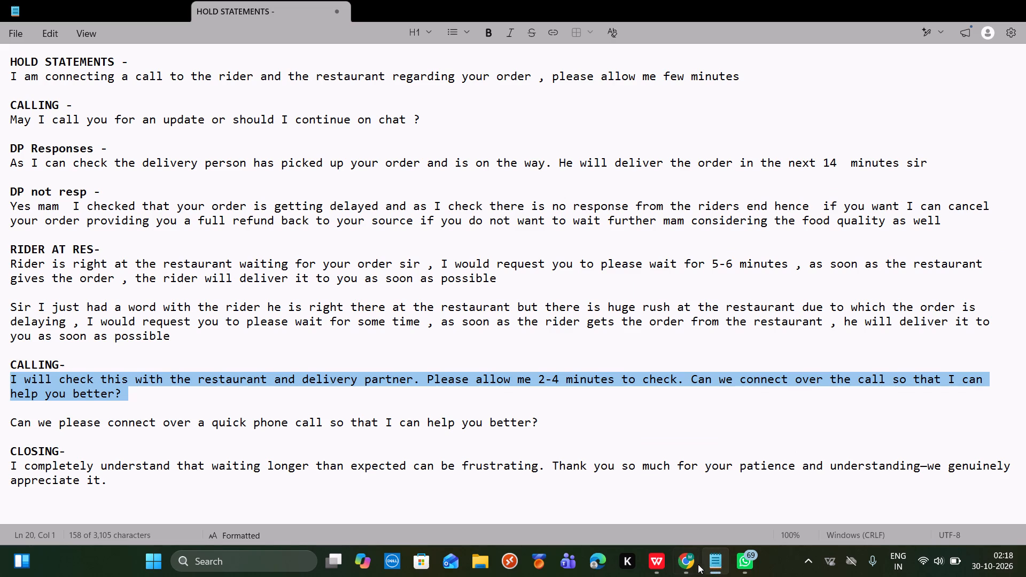
{"action": "left_click", "coordinate": [689, 564]}
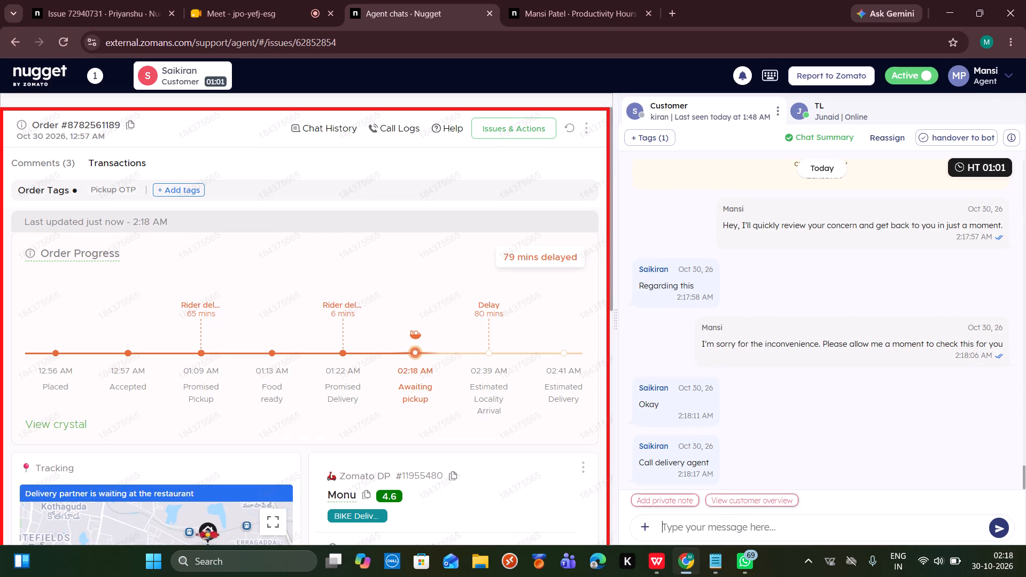
{"action": "key", "text": "ctrl+v"}
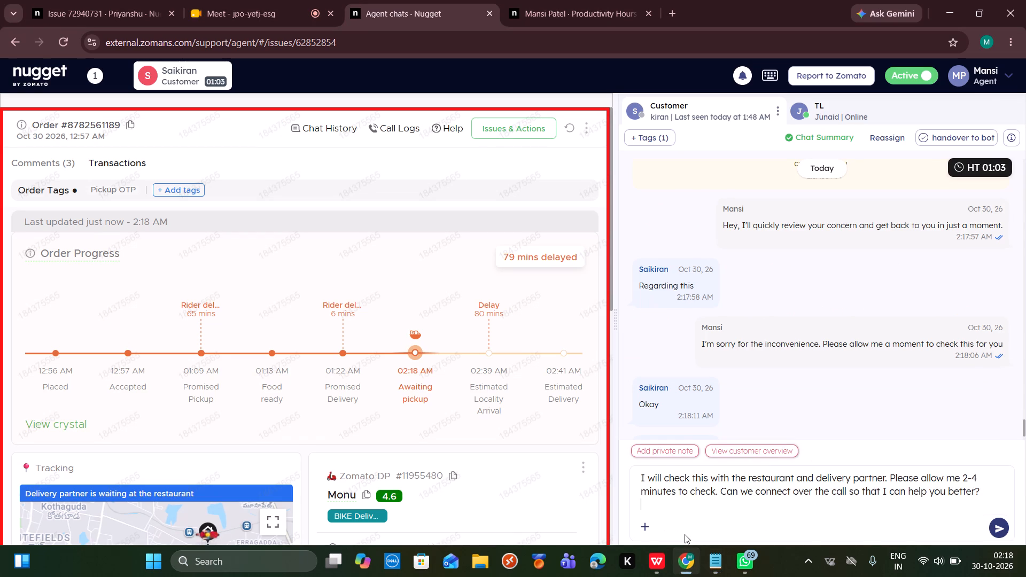
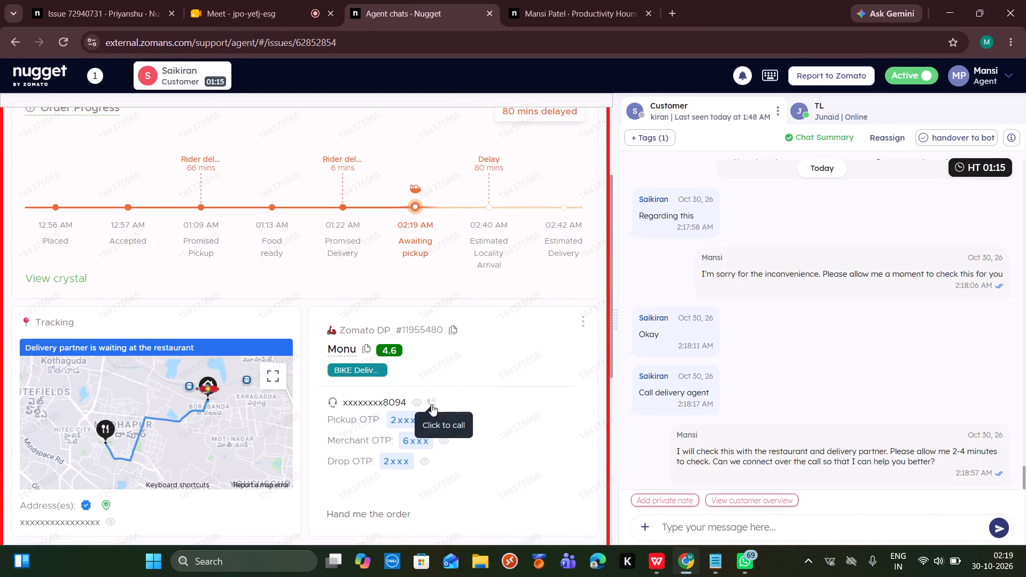
Open the assignment history for the order's delivery partner.
{"action": "left_click", "coordinate": [548, 392]}
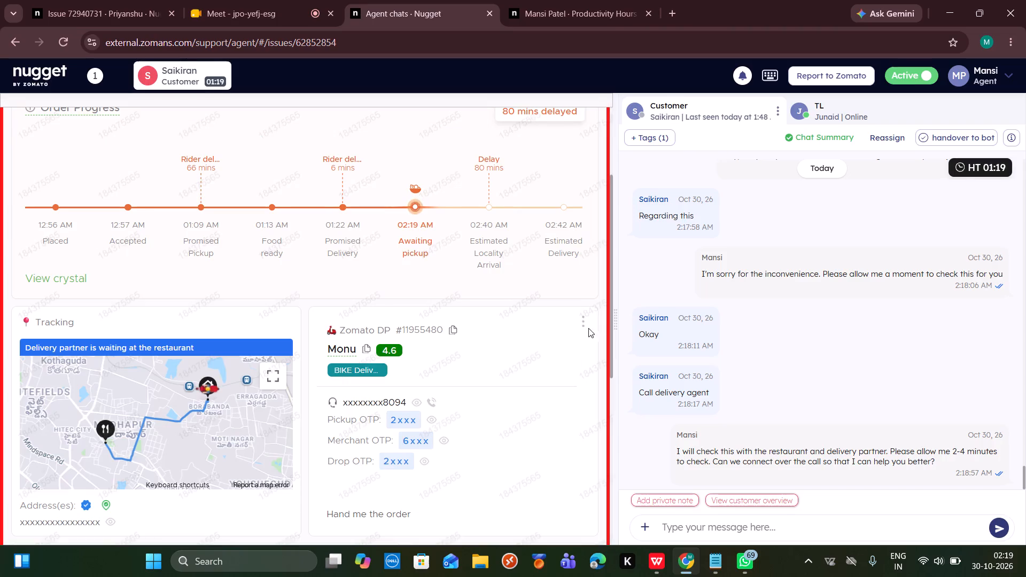
{"action": "left_click", "coordinate": [584, 315]}
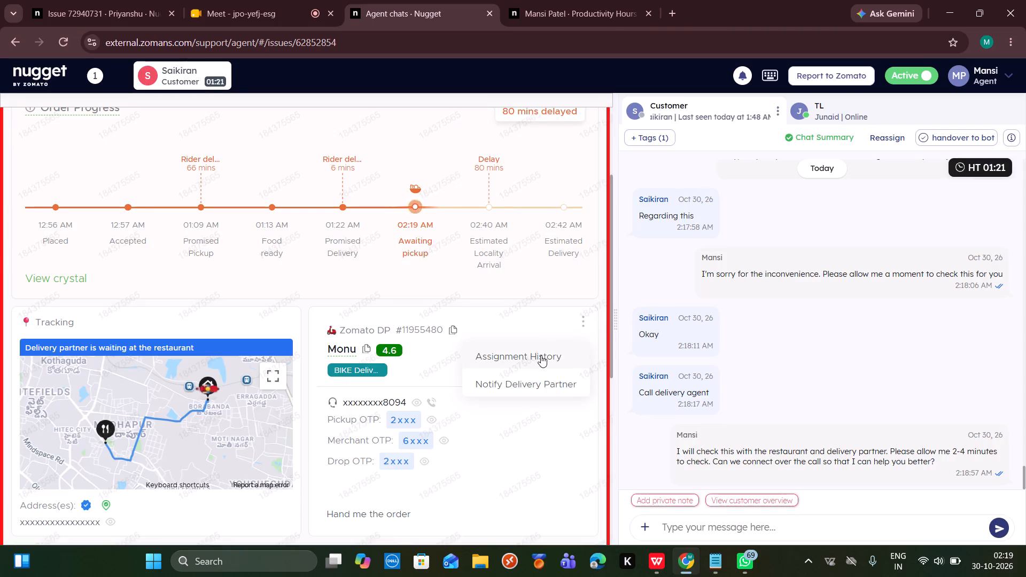
{"action": "left_click", "coordinate": [541, 355]}
{"action": "left_click", "coordinate": [510, 427]}
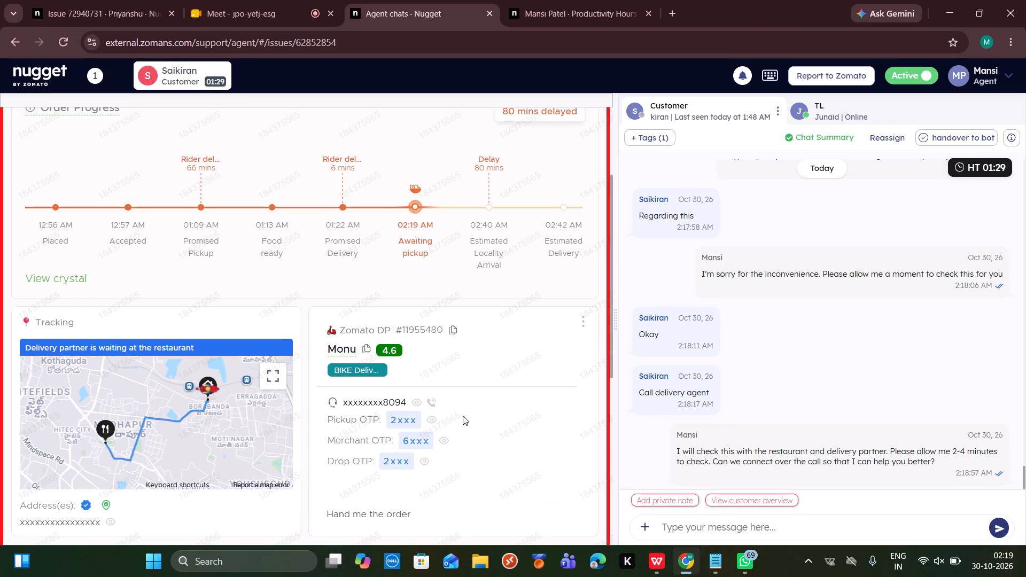
Reveal the order's hidden pickup OTP in the delivery partner details.
{"action": "left_click", "coordinate": [432, 419]}
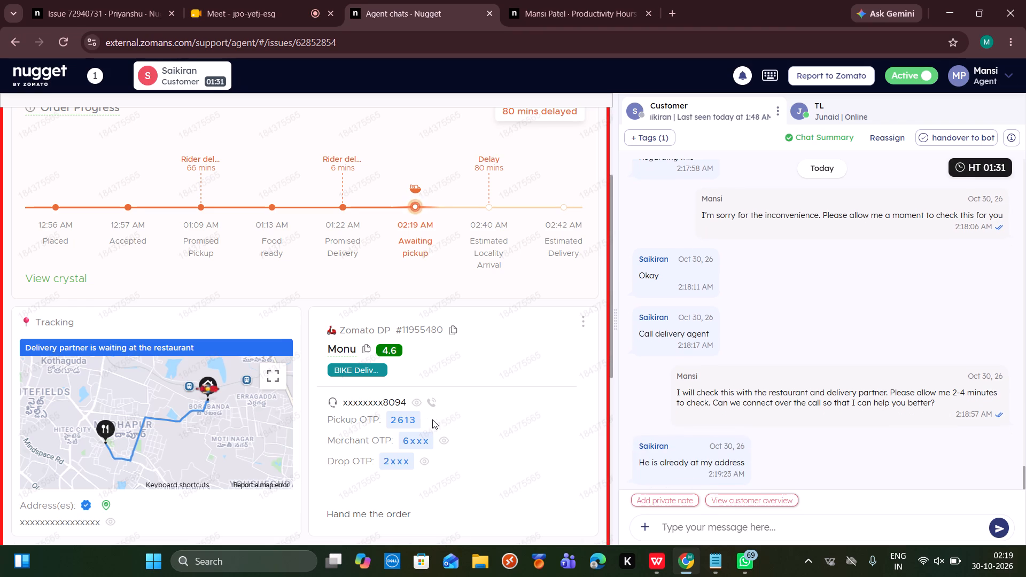
Refresh the order details twice to check the latest delivery progress.
{"action": "scroll", "coordinate": [506, 348], "scroll_direction": "up", "scroll_amount": 5}
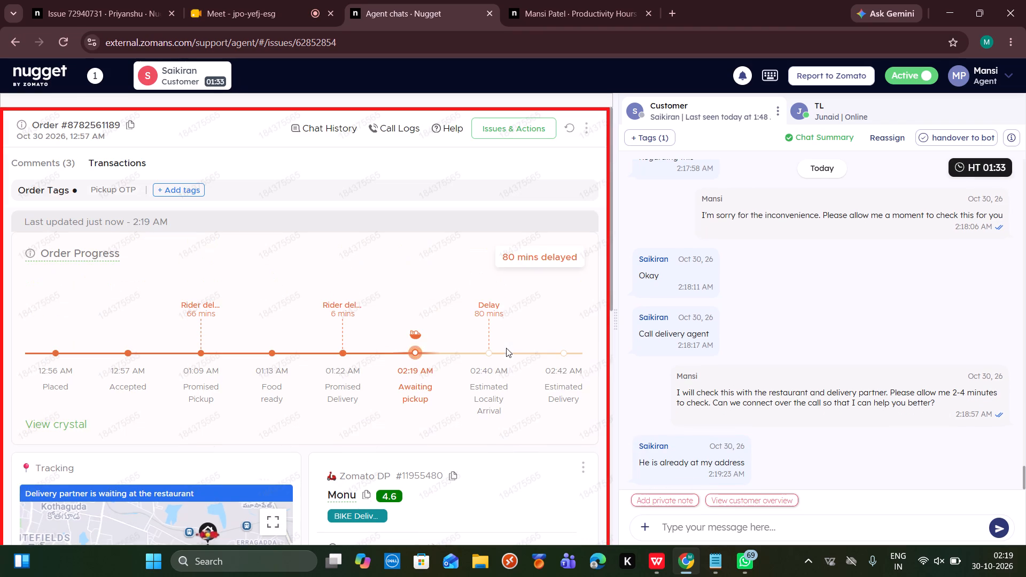
{"action": "left_click", "coordinate": [566, 124]}
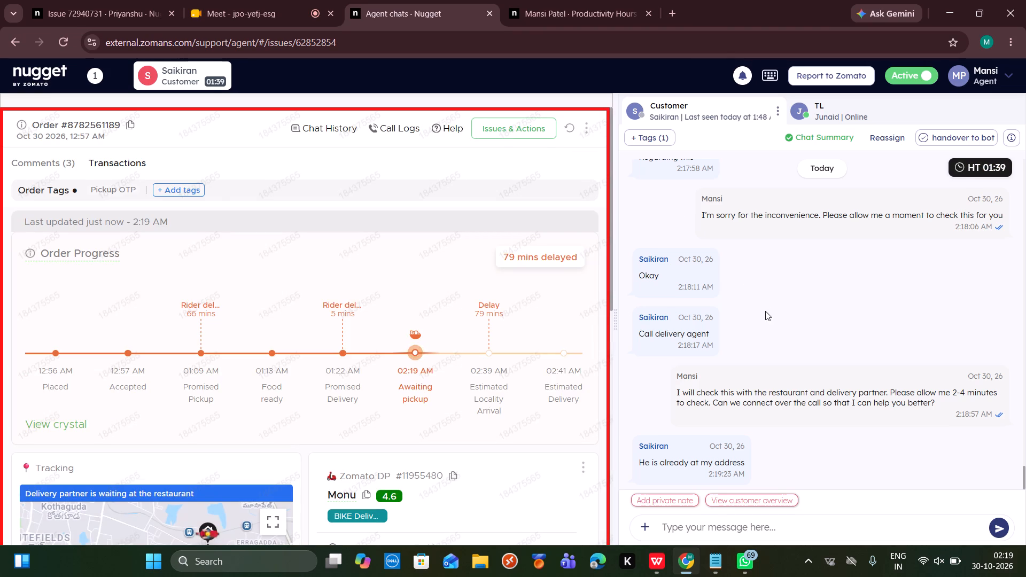
{"action": "scroll", "coordinate": [765, 311], "scroll_direction": "down", "scroll_amount": 3}
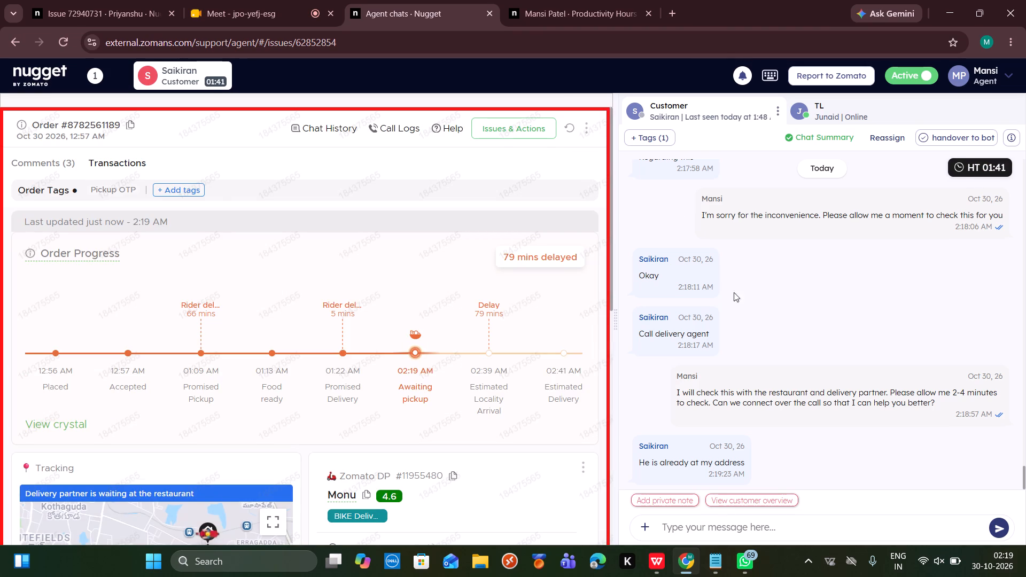
{"action": "left_click", "coordinate": [568, 129]}
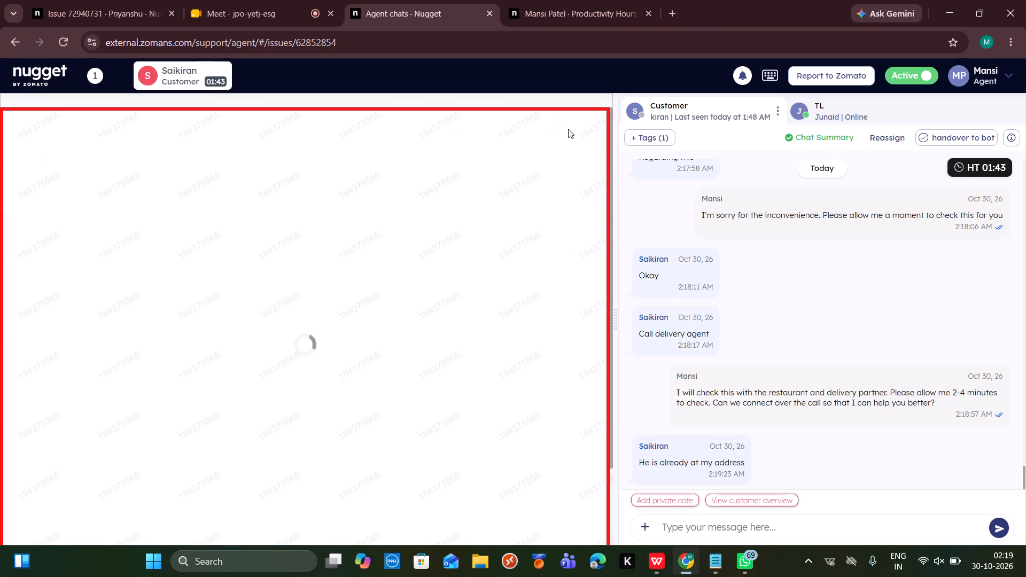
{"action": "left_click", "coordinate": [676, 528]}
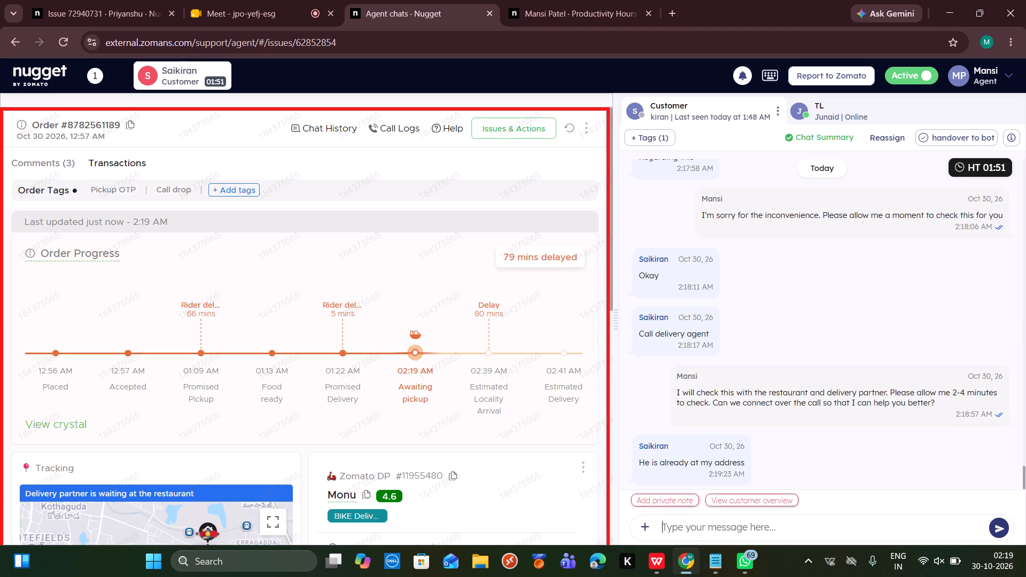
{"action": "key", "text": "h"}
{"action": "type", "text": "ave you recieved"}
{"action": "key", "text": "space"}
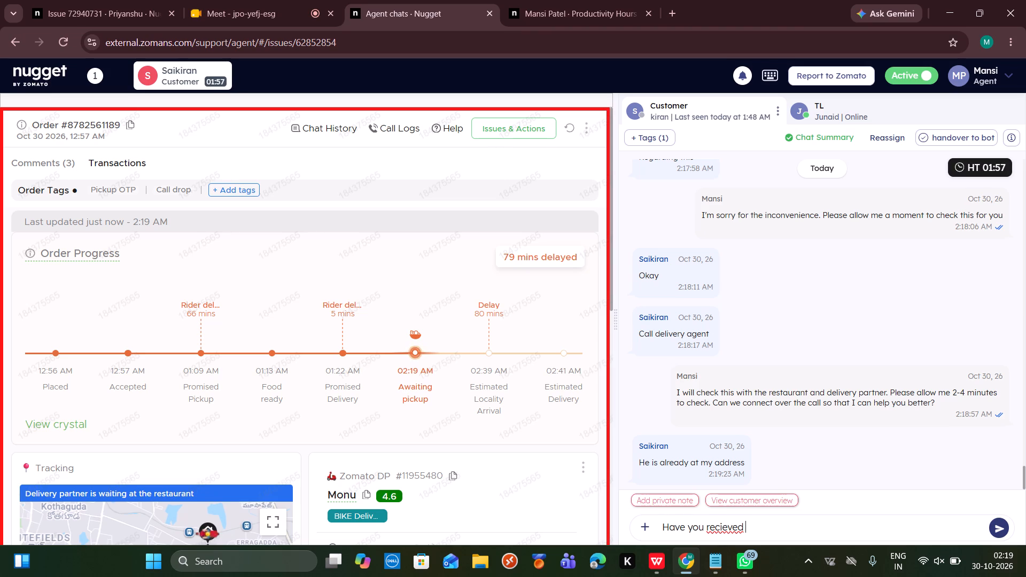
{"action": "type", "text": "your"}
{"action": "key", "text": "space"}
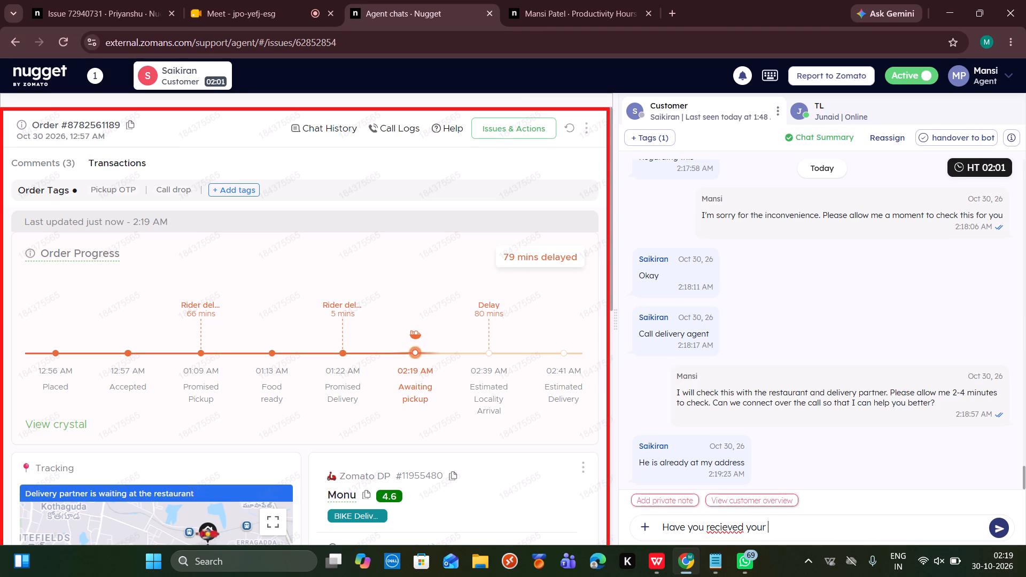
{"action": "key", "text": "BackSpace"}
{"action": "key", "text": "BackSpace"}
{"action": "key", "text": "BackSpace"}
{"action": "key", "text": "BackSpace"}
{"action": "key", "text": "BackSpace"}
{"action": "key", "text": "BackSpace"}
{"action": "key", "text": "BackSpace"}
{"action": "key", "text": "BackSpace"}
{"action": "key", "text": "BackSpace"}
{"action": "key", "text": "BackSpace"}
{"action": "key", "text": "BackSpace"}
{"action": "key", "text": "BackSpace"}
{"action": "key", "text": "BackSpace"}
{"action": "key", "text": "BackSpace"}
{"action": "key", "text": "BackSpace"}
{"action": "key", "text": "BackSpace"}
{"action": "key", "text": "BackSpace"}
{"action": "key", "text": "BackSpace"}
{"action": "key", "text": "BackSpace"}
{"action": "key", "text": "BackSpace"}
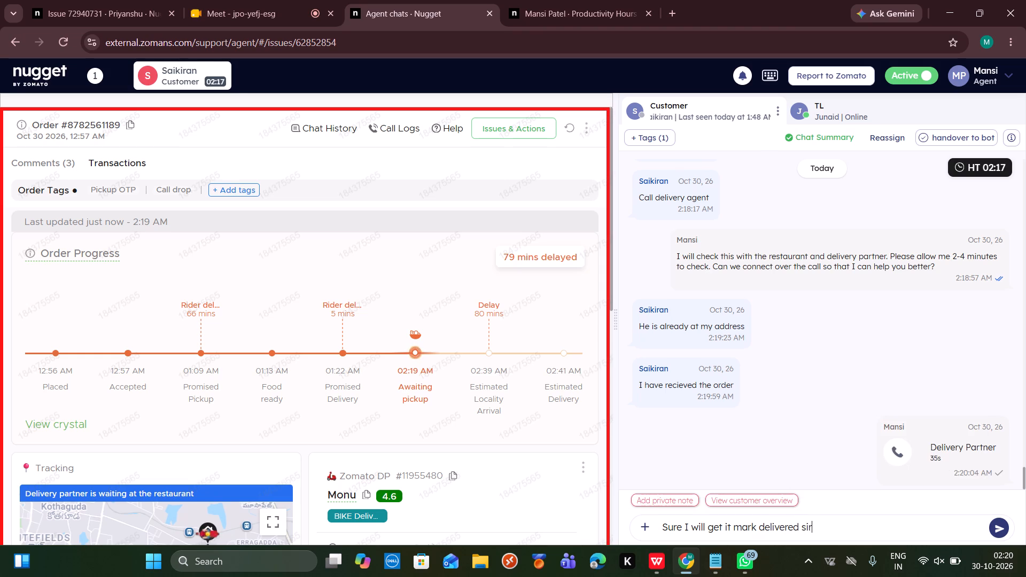
Send the customer the reply "Sure I will get it mark delivered sir".
{"action": "key", "text": "Return"}
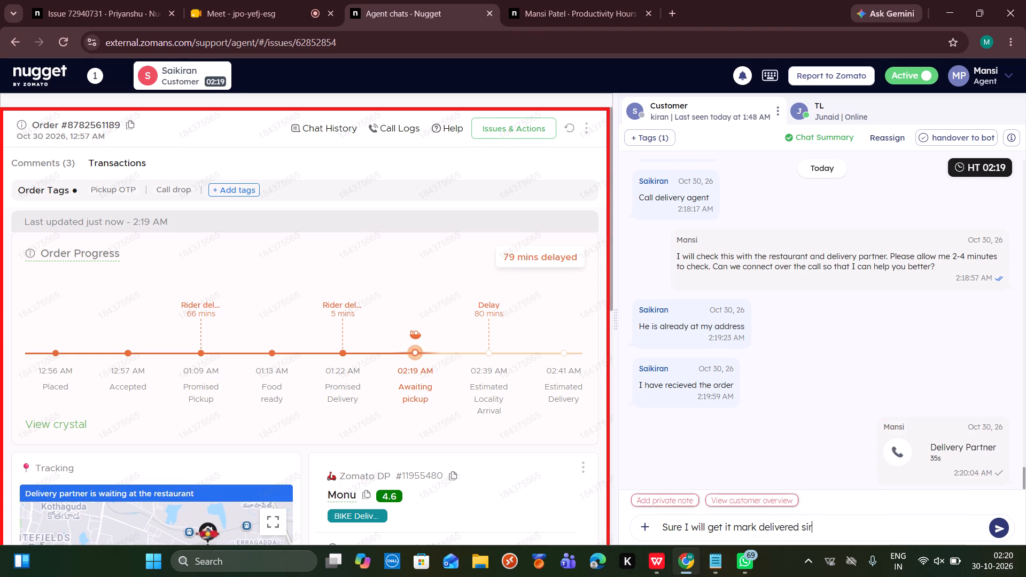
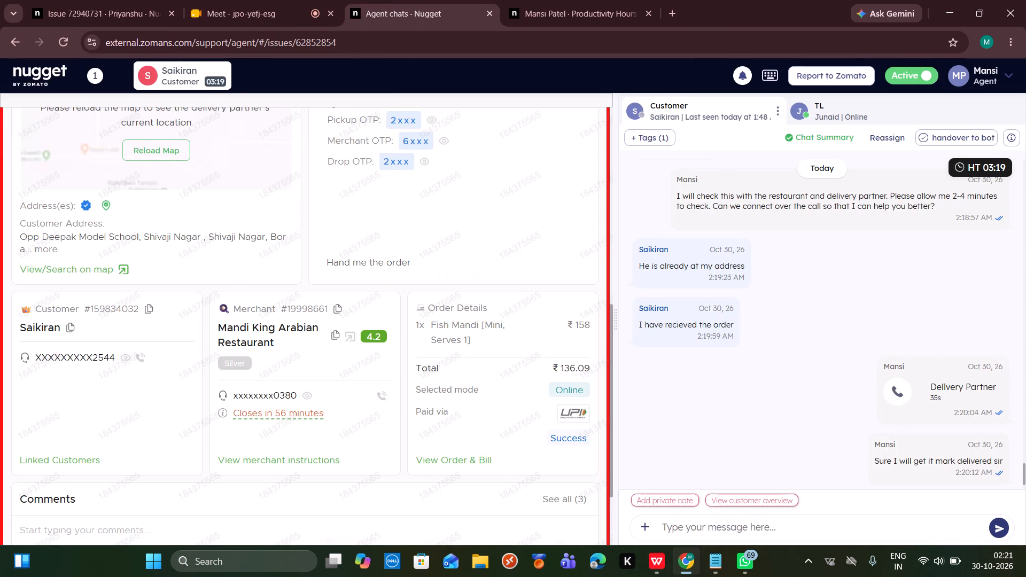
Expand the customer's full delivery address and copy its closing part with the locality and city.
{"action": "left_click", "coordinate": [49, 248]}
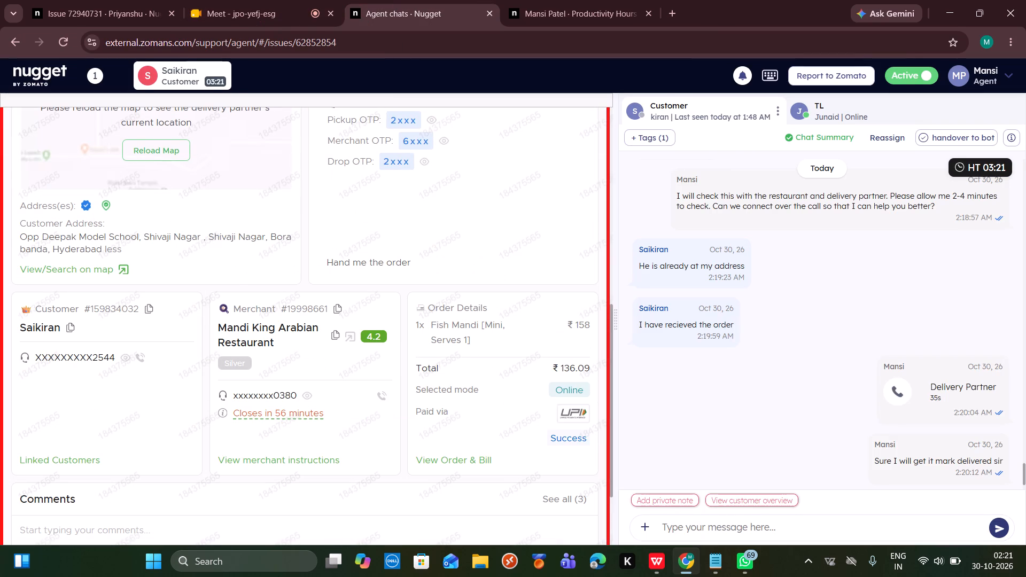
{"action": "left_click_drag", "start_coordinate": [268, 233], "coordinate": [103, 246]}
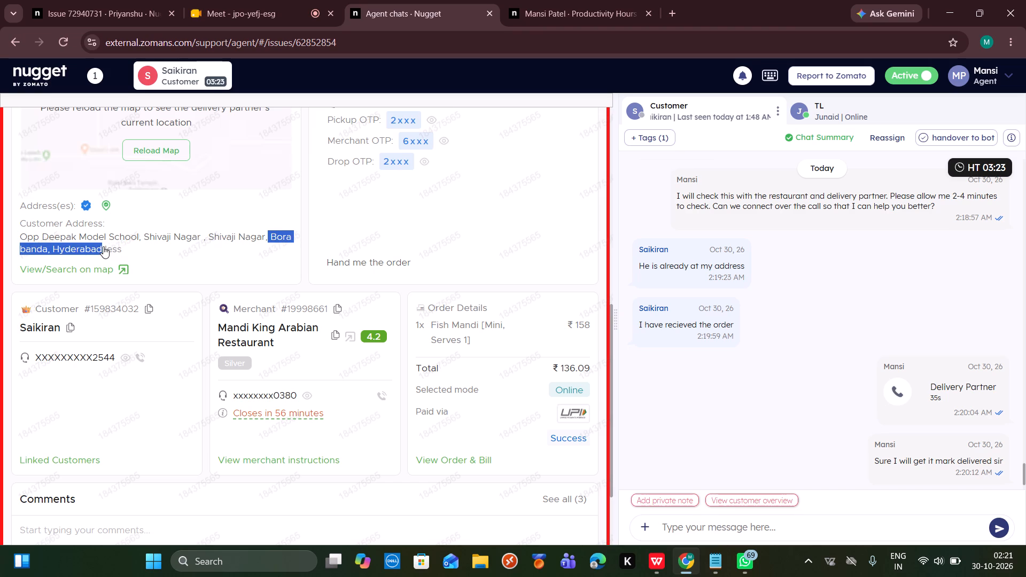
{"action": "left_click_drag", "start_coordinate": [103, 246], "coordinate": [103, 246]}
{"action": "key", "text": "ctrl+c"}
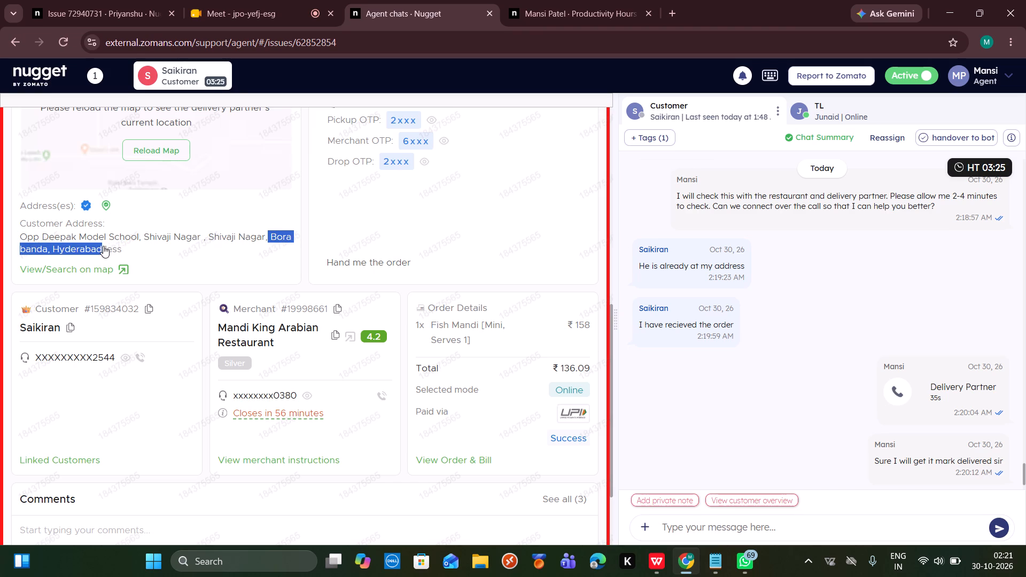
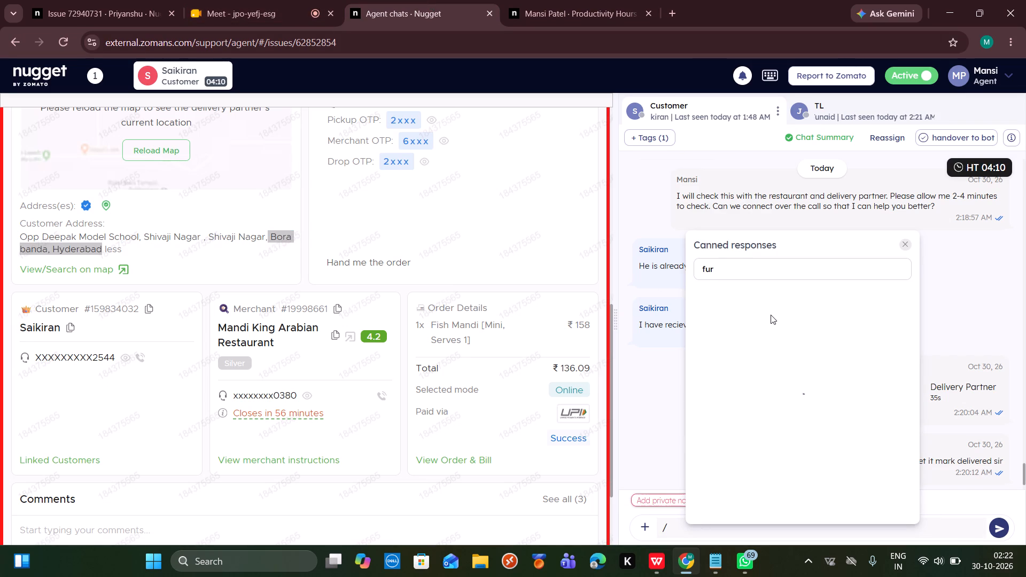
Send the customer the canned reply "Is there anything else apart from this I may help you with?".
{"action": "left_click", "coordinate": [771, 315]}
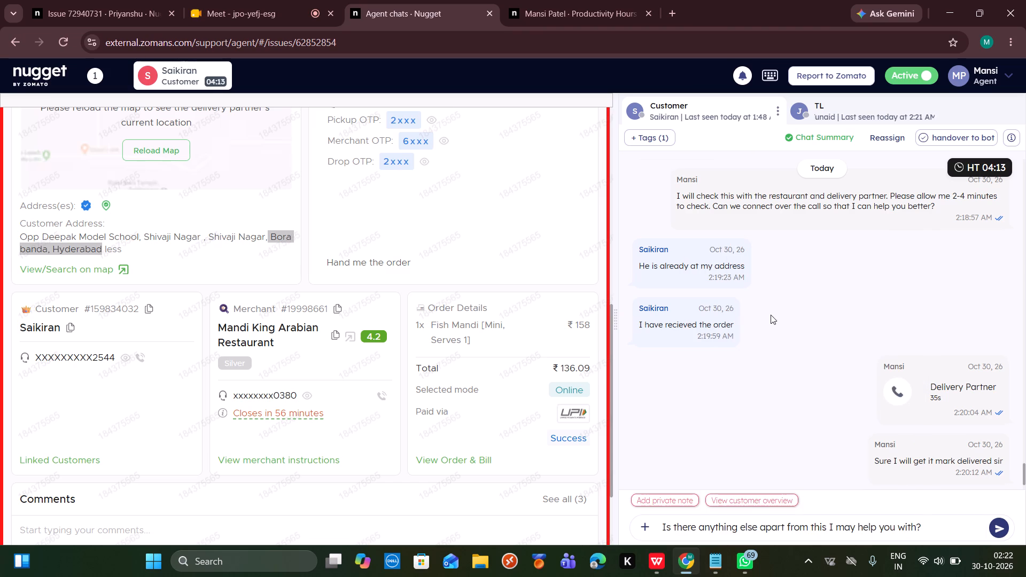
{"action": "key", "text": "Return"}
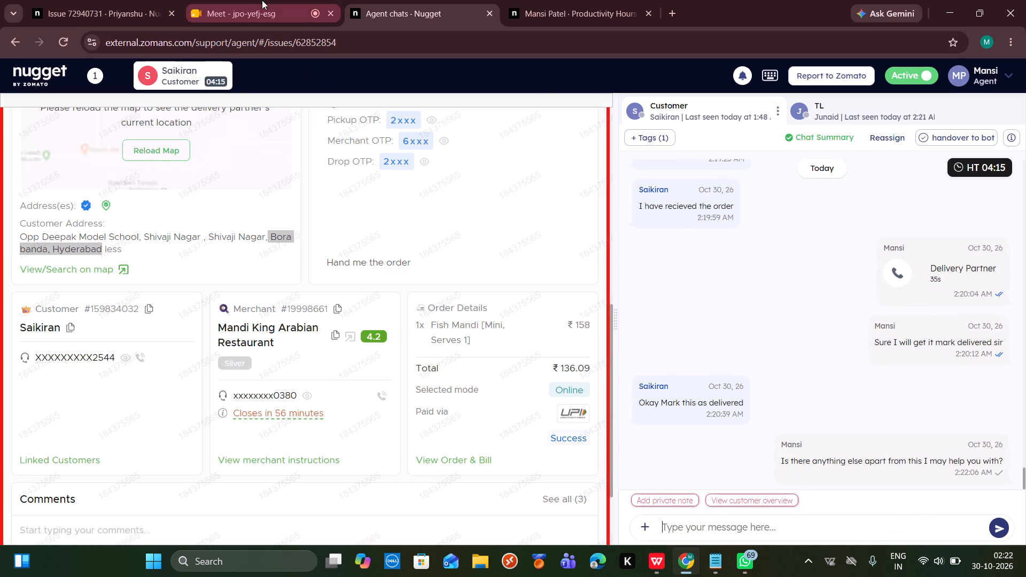
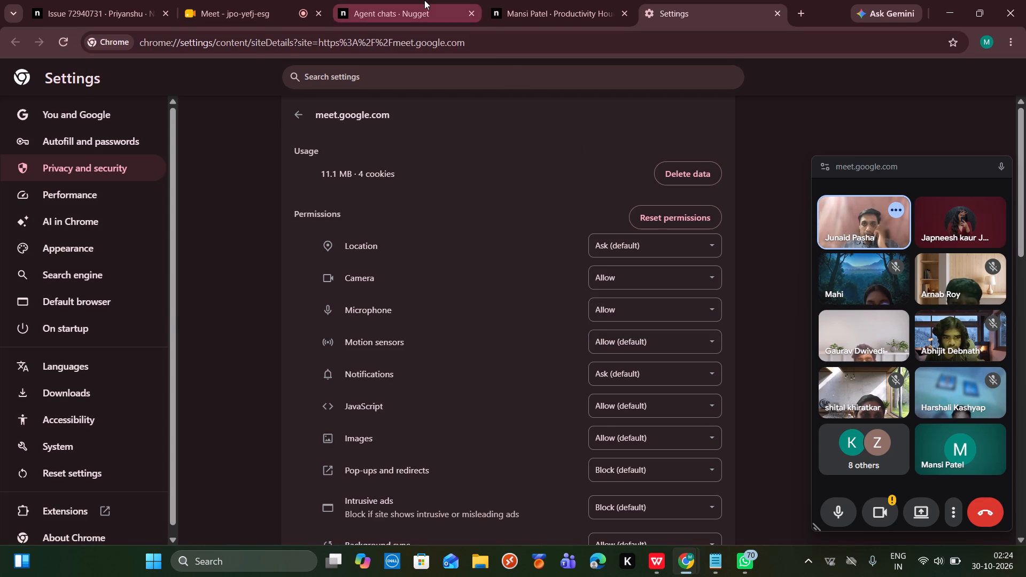
Reply to the customer's complaint about the delay by sending the canned response /apology/apology2 in the order chat.
{"action": "scroll", "coordinate": [704, 336], "scroll_direction": "down", "scroll_amount": 5}
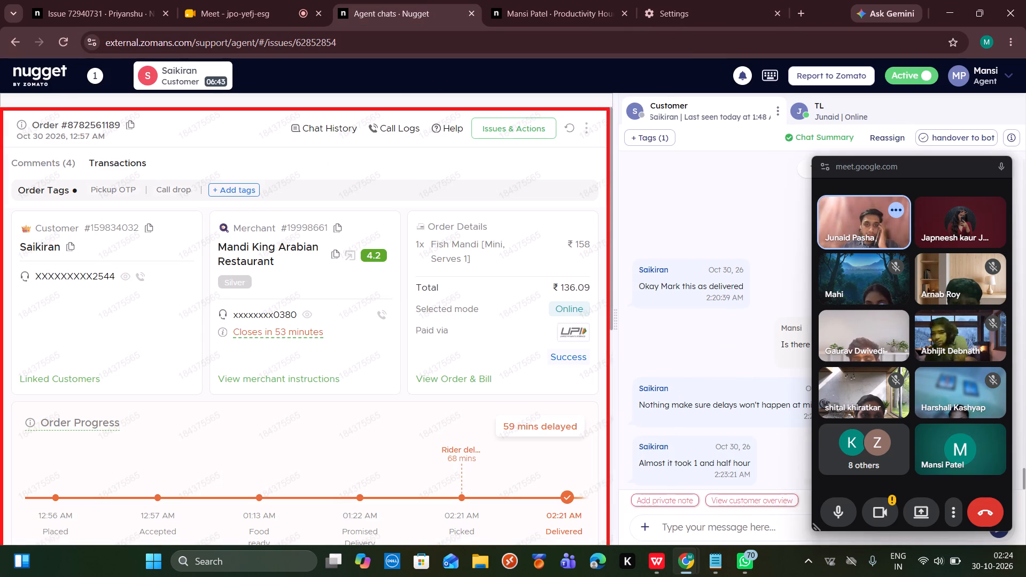
{"action": "left_click", "coordinate": [663, 527]}
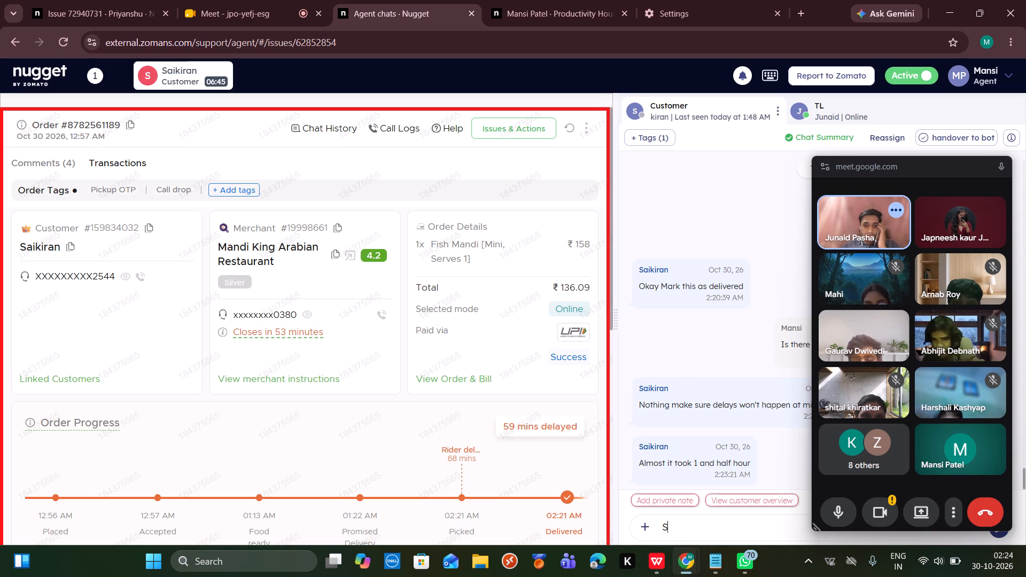
{"action": "key", "text": "BackSpace"}
{"action": "key", "text": "BackSpace"}
{"action": "key", "text": "BackSpace"}
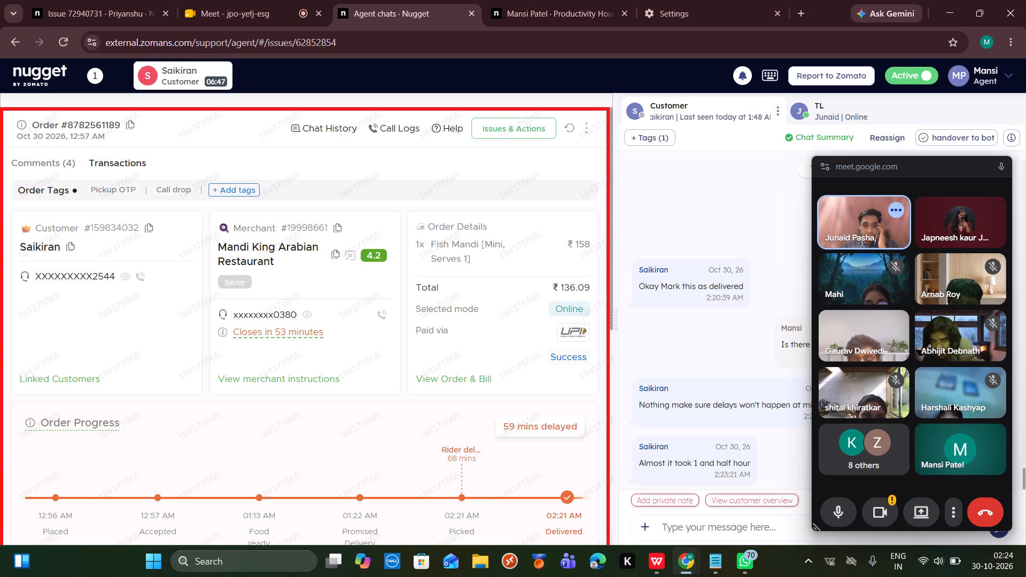
{"action": "type", "text": "/apology"}
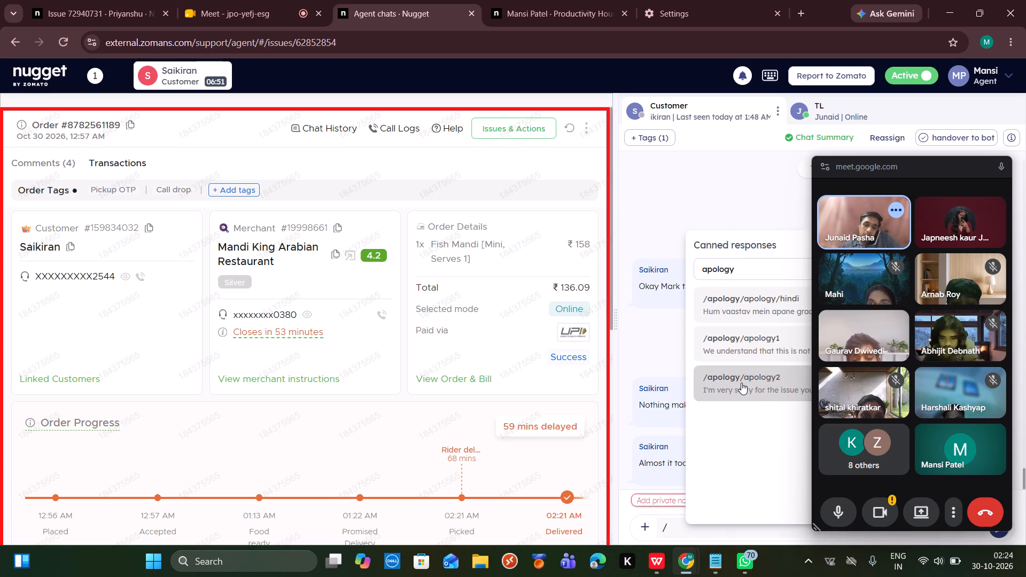
{"action": "left_click", "coordinate": [741, 383]}
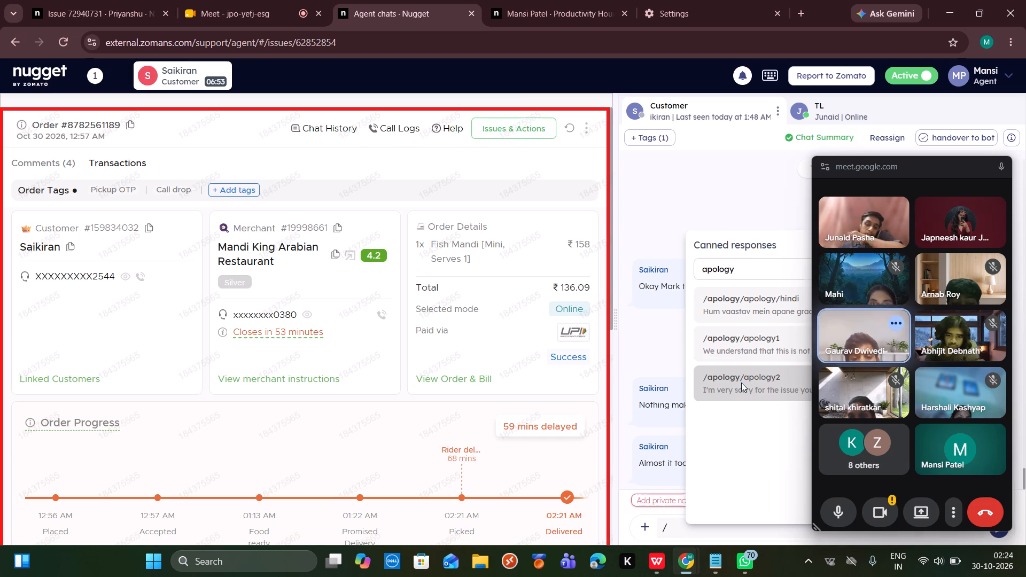
{"action": "key", "text": "Return"}
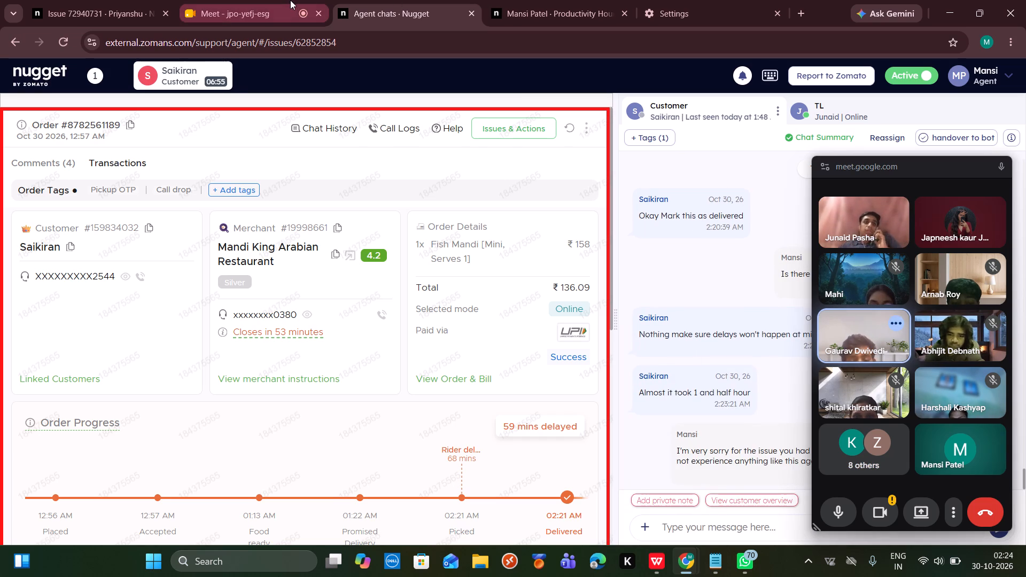
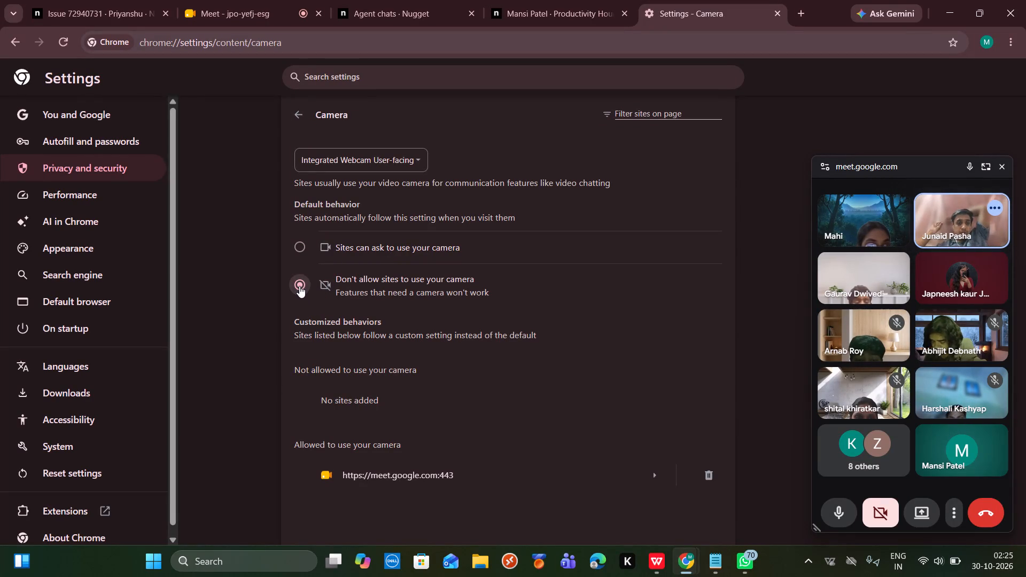
Set the browser's default camera behavior to "Sites can ask to use your camera" and check the site permissions for meet.google.com.
{"action": "left_click", "coordinate": [298, 252]}
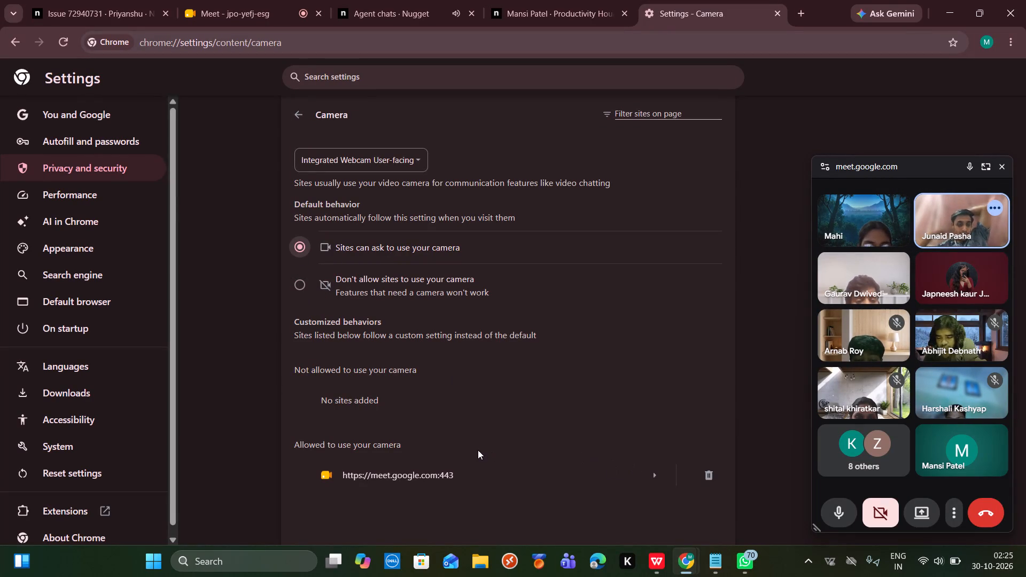
{"action": "left_click", "coordinate": [658, 476]}
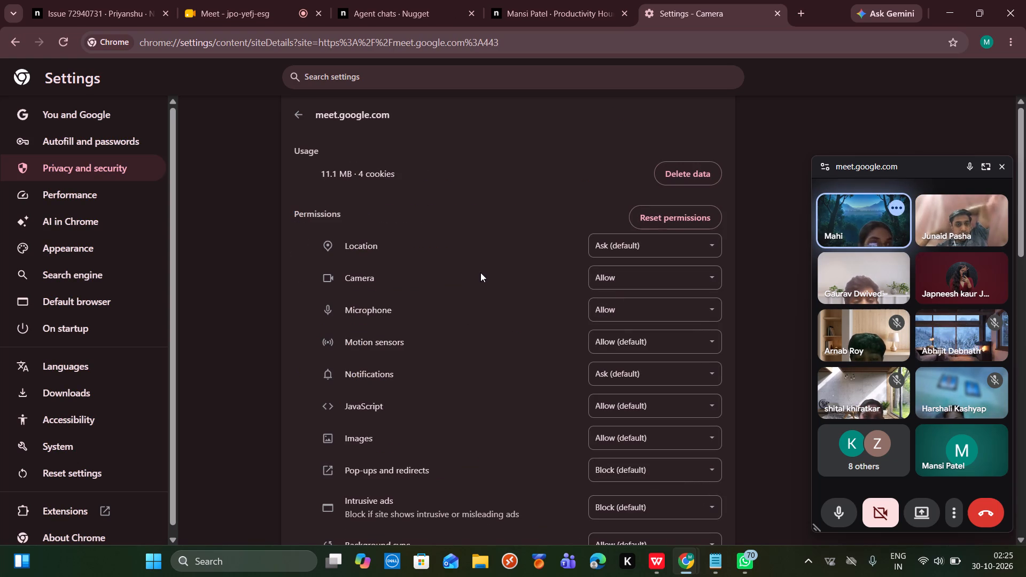
{"action": "left_click", "coordinate": [298, 113]}
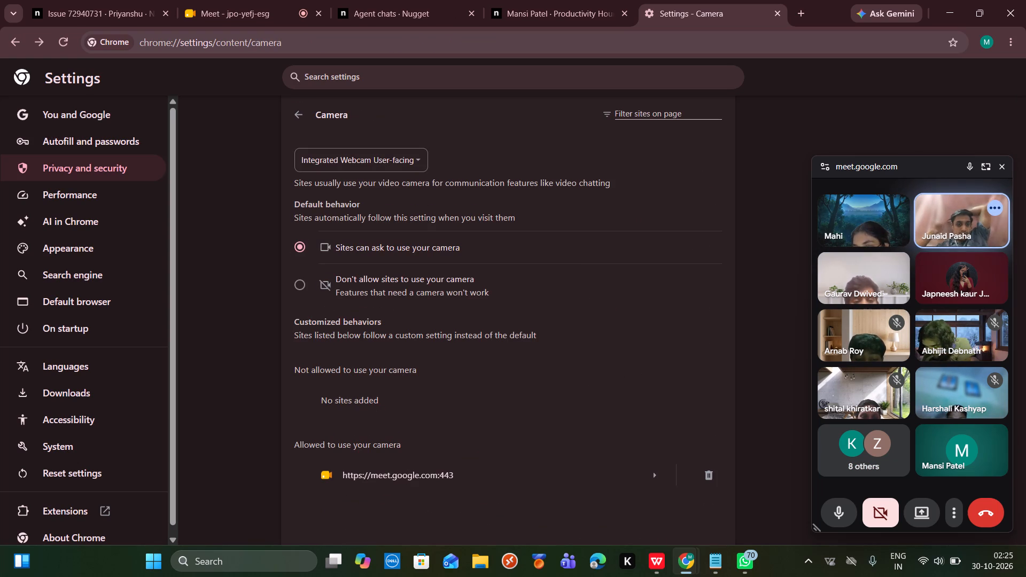
{"action": "scroll", "coordinate": [549, 368], "scroll_direction": "up", "scroll_amount": 7}
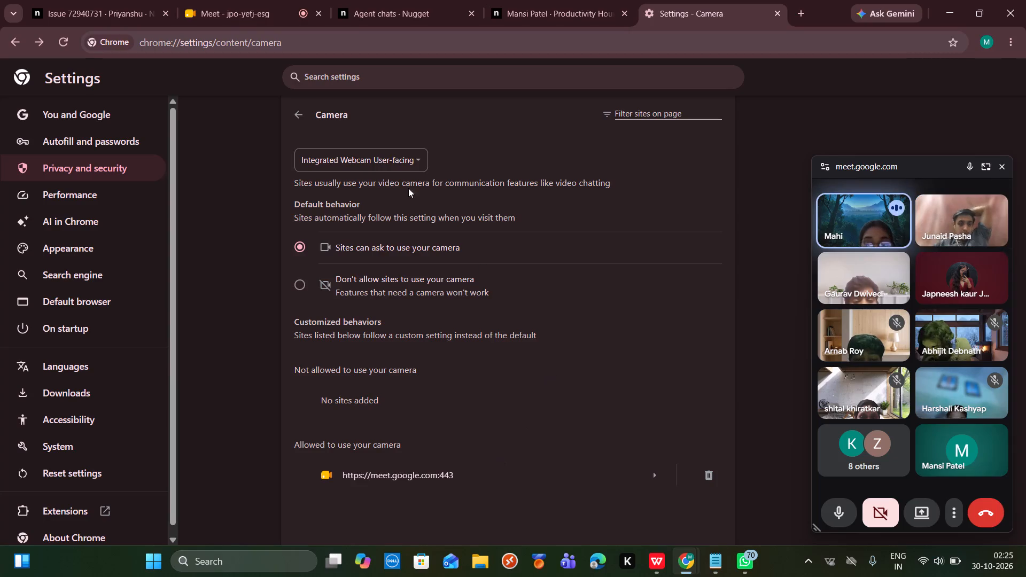
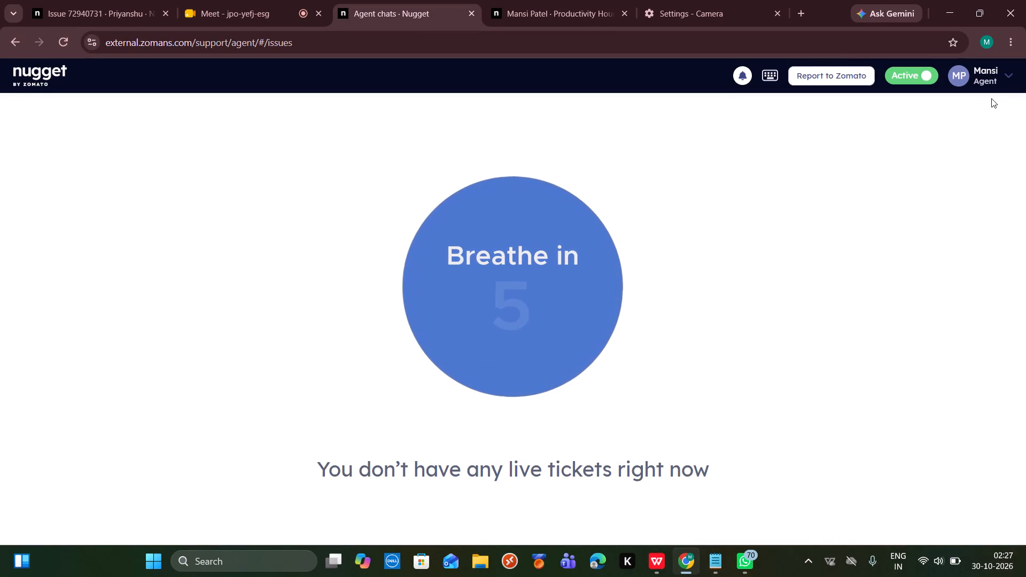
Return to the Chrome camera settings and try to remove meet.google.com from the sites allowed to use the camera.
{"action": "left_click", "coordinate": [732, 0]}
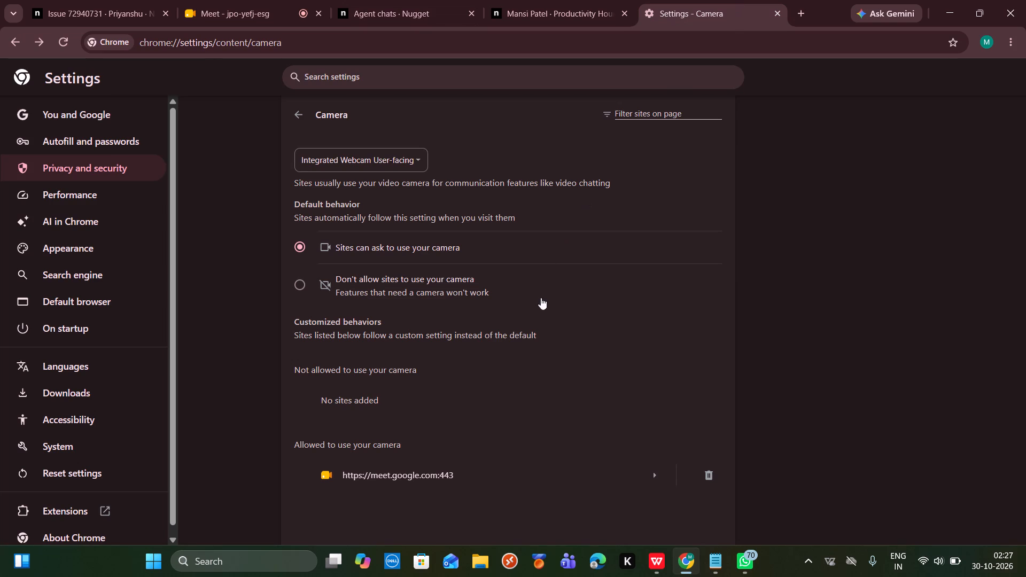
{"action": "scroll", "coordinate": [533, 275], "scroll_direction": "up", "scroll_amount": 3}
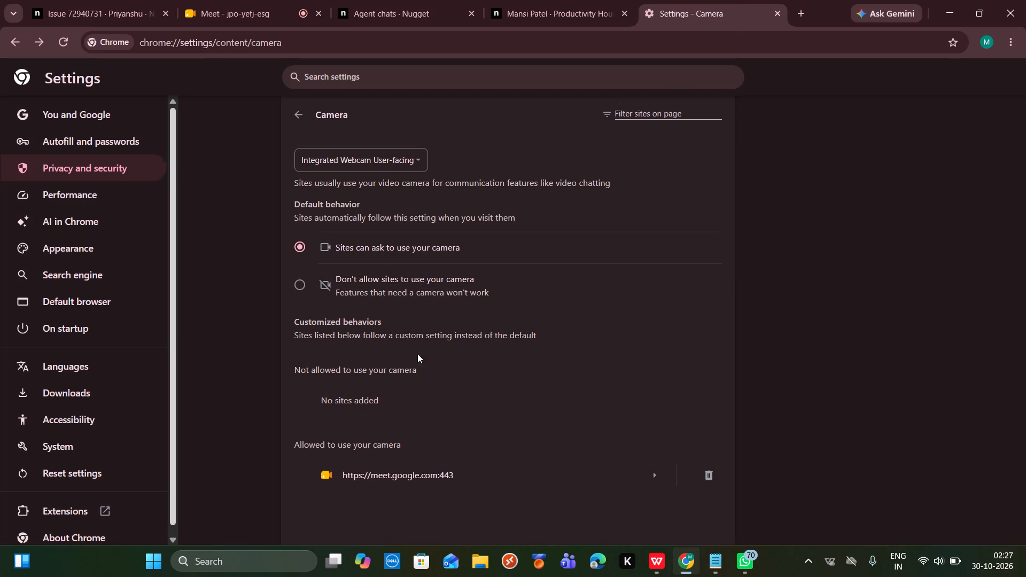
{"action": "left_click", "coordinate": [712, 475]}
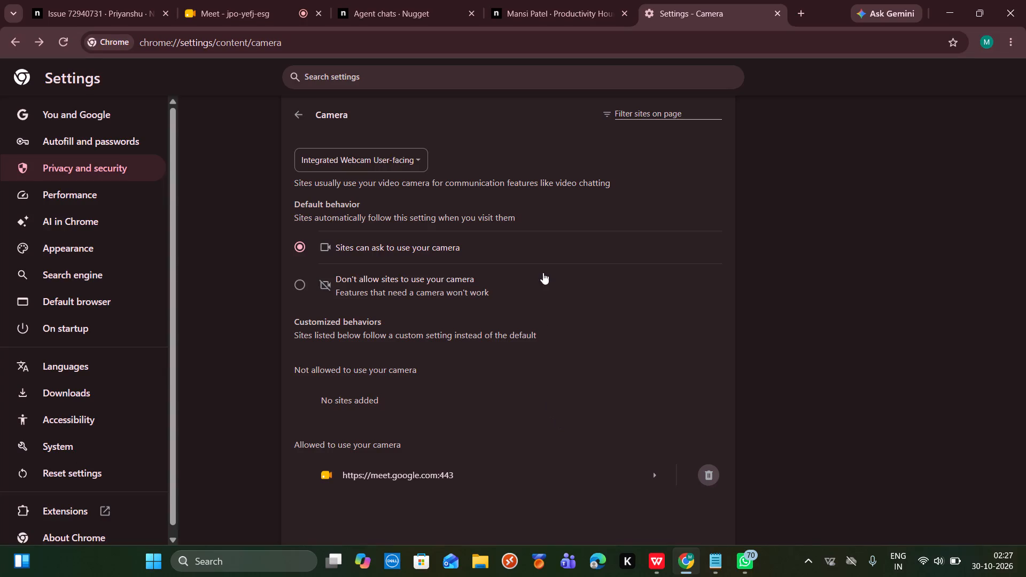
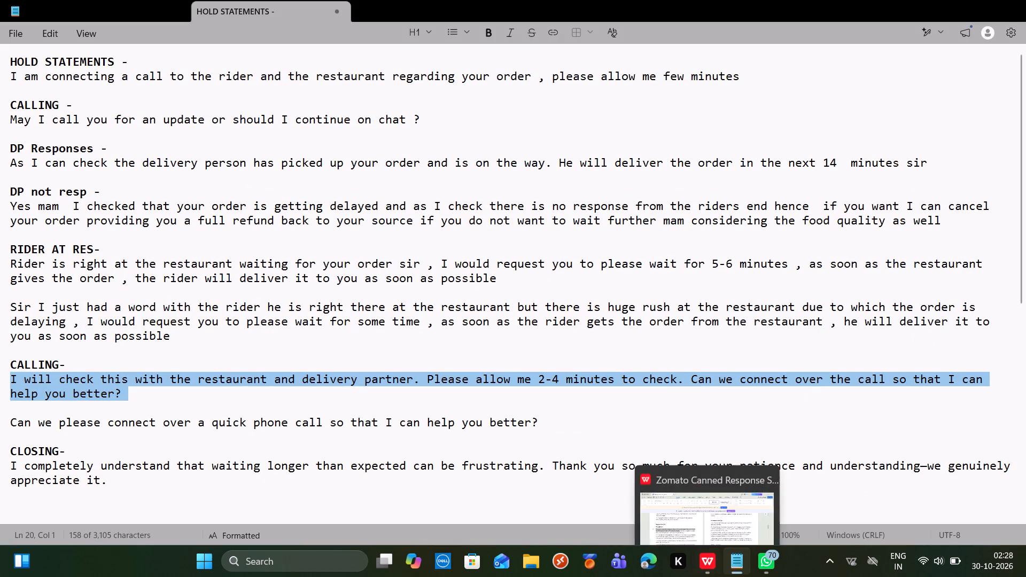
Clear the desktop by closing the HOLD STATEMENTS note and minimising the Zomato Canned Response document.
{"action": "double_click", "coordinate": [1024, 0]}
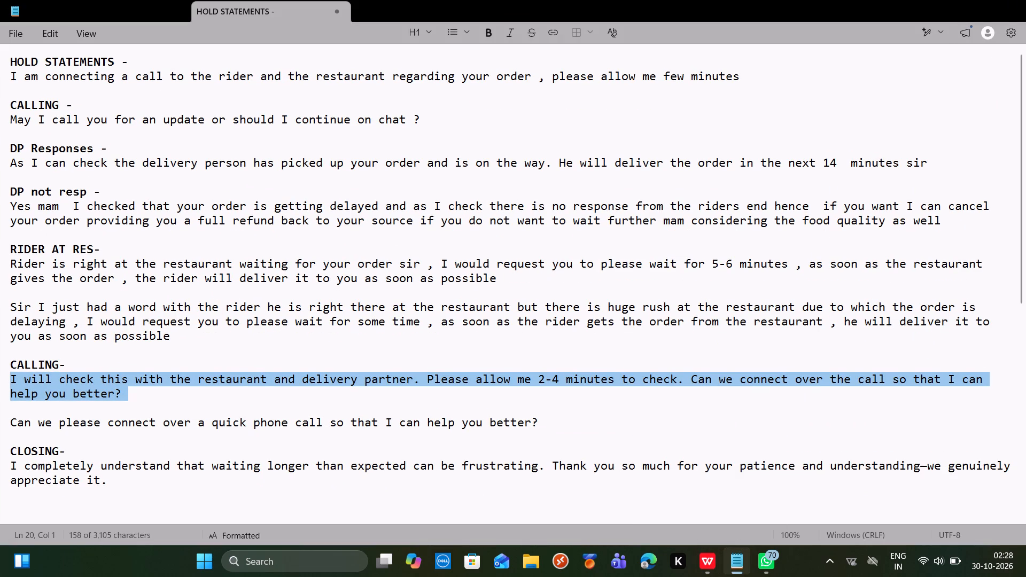
{"action": "right_click", "coordinate": [737, 557]}
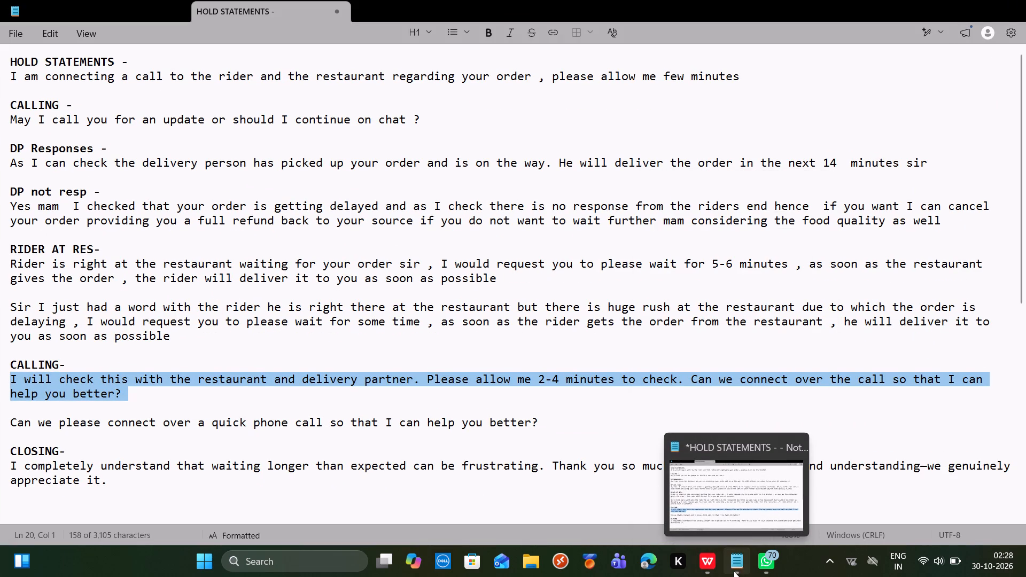
{"action": "left_click", "coordinate": [791, 446]}
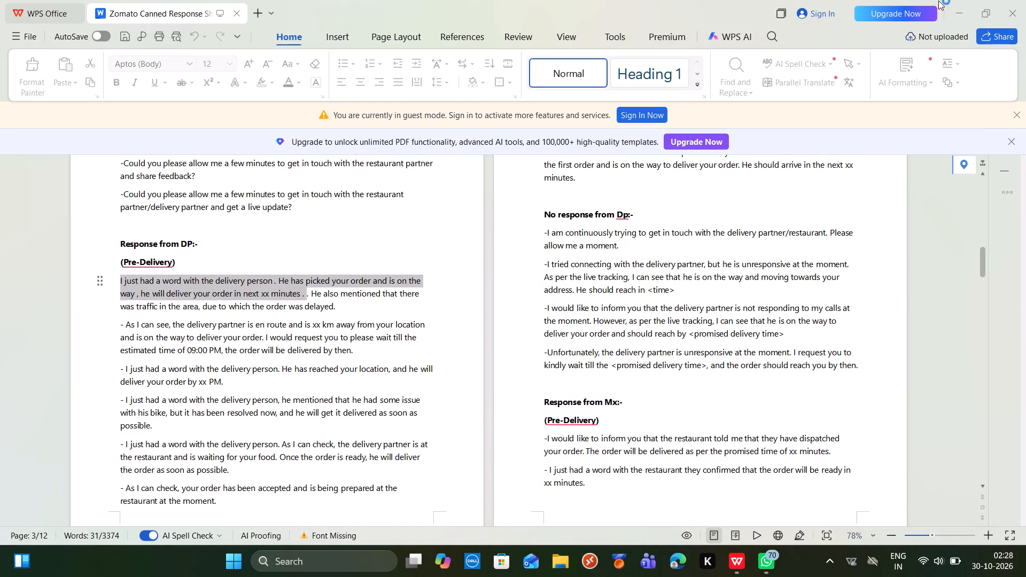
{"action": "left_click", "coordinate": [951, 2]}
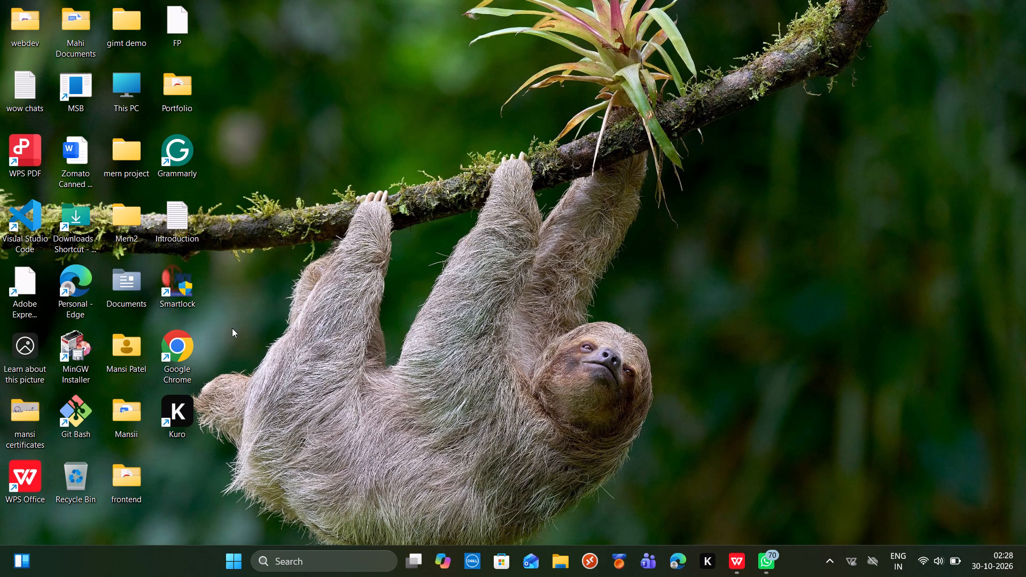
Open Google Chrome from the desktop with the work profile.
{"action": "double_click", "coordinate": [172, 359]}
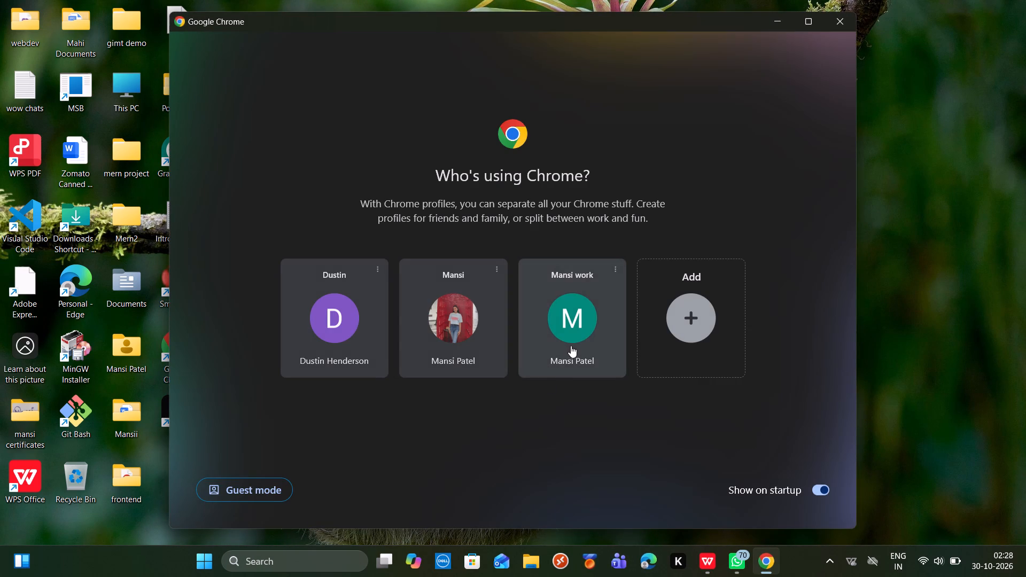
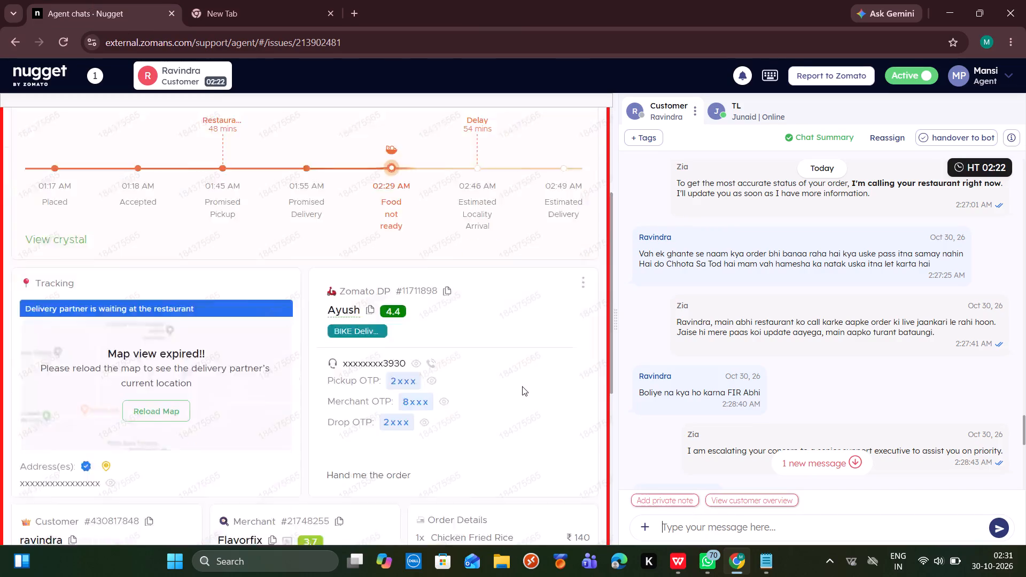
Place a callback call to the merchant Flavorfix from the customer's delayed-order details.
{"action": "scroll", "coordinate": [522, 386], "scroll_direction": "down", "scroll_amount": 2}
{"action": "scroll", "coordinate": [671, 395], "scroll_direction": "down", "scroll_amount": 7}
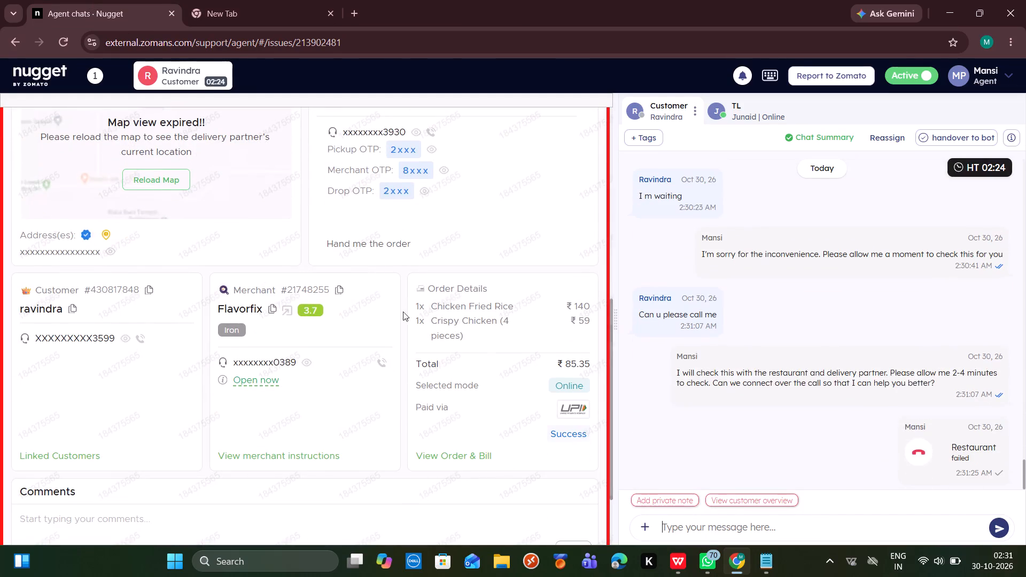
{"action": "left_click", "coordinate": [382, 361]}
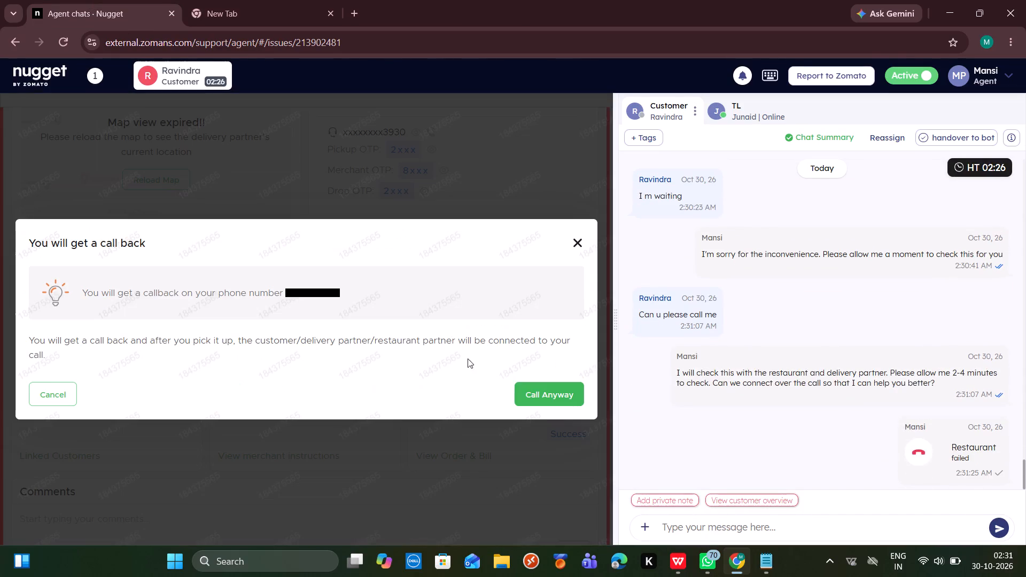
{"action": "left_click", "coordinate": [522, 386]}
Switch to the blank new browser tab and dismiss the Meet shortcut's options.
{"action": "left_click", "coordinate": [249, 0]}
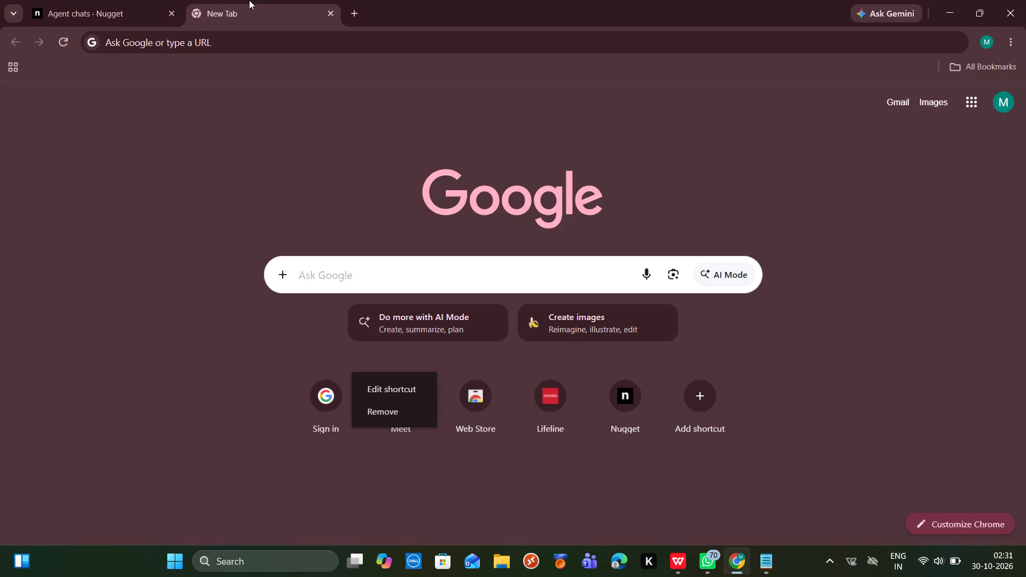
{"action": "left_click", "coordinate": [454, 368]}
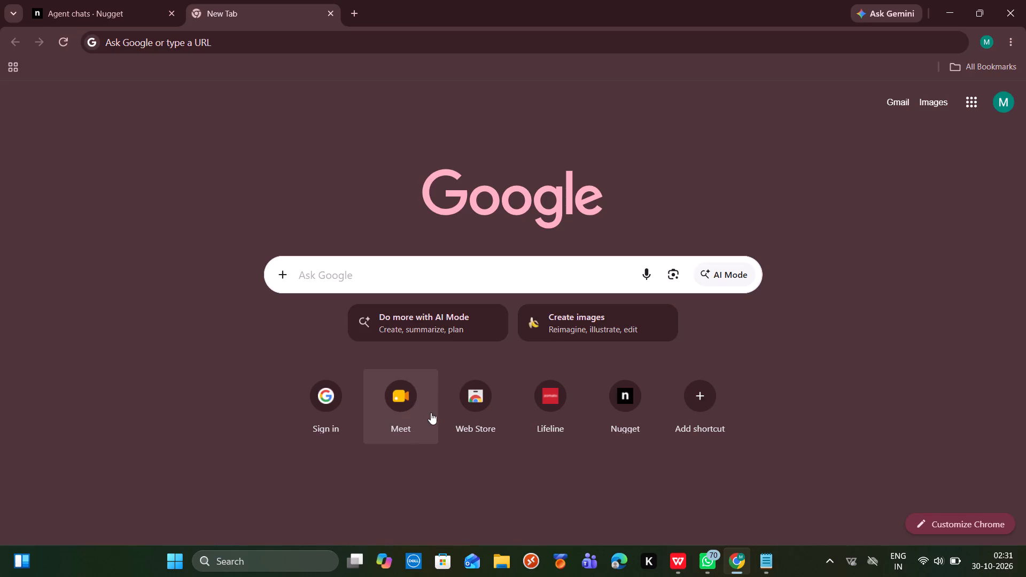
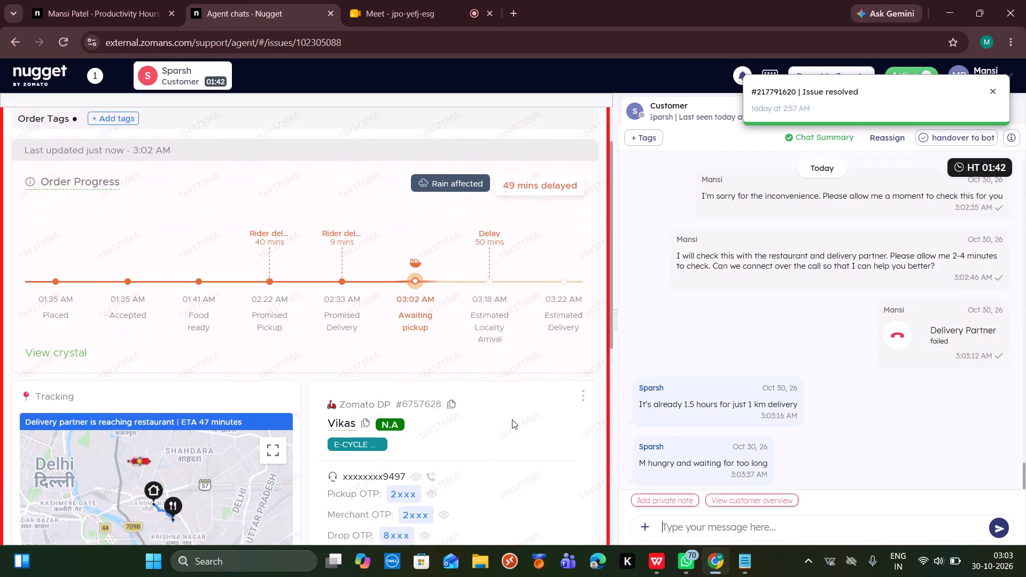
Place a callback call to the delivery partner from the delayed order's details.
{"action": "scroll", "coordinate": [512, 419], "scroll_direction": "down", "scroll_amount": 1}
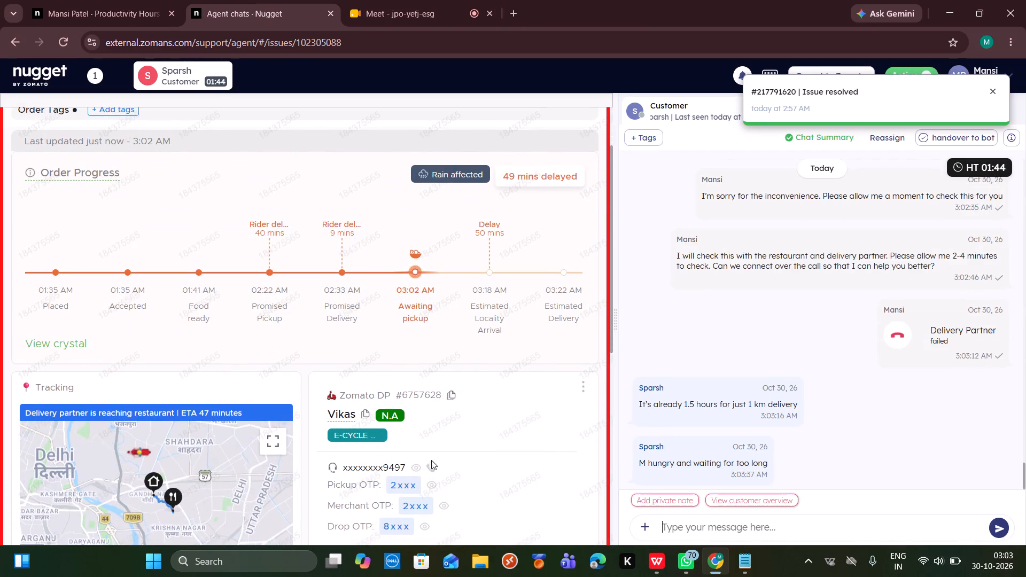
{"action": "left_click", "coordinate": [430, 465]}
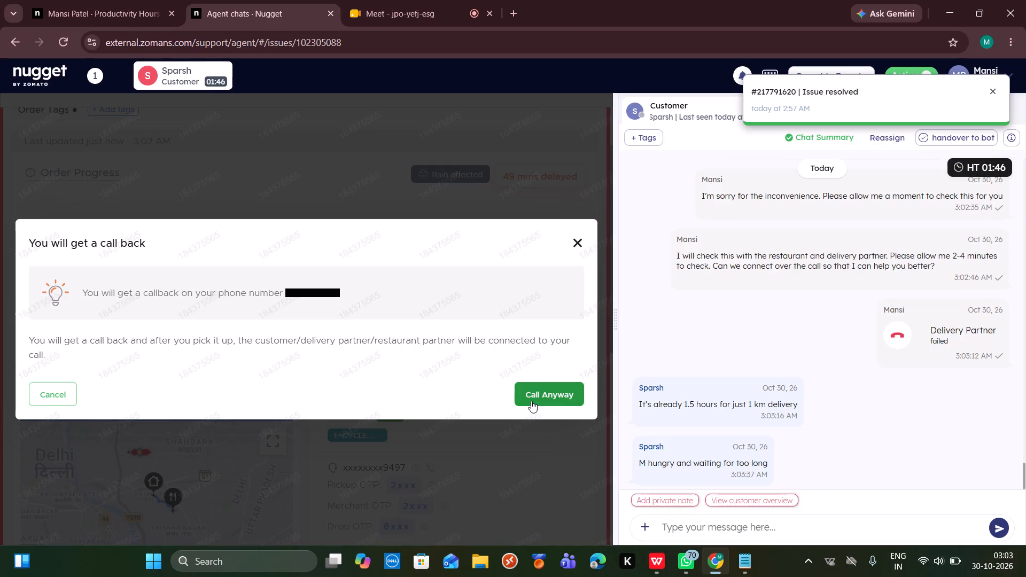
{"action": "left_click", "coordinate": [531, 401]}
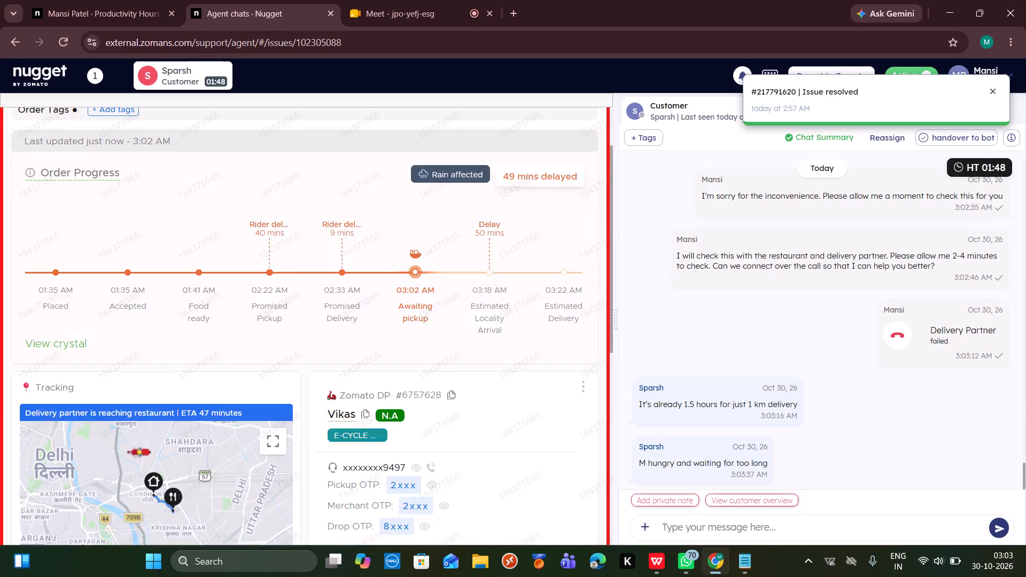
Refresh the order details repeatedly and check the order's progress and delivery tracking.
{"action": "scroll", "coordinate": [554, 302], "scroll_direction": "up", "scroll_amount": 7}
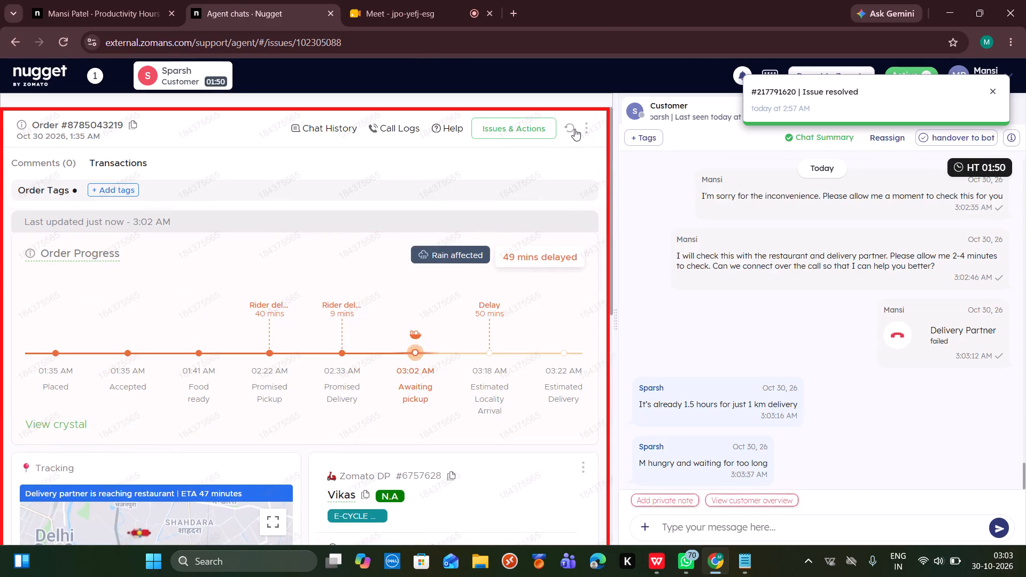
{"action": "left_click", "coordinate": [574, 129]}
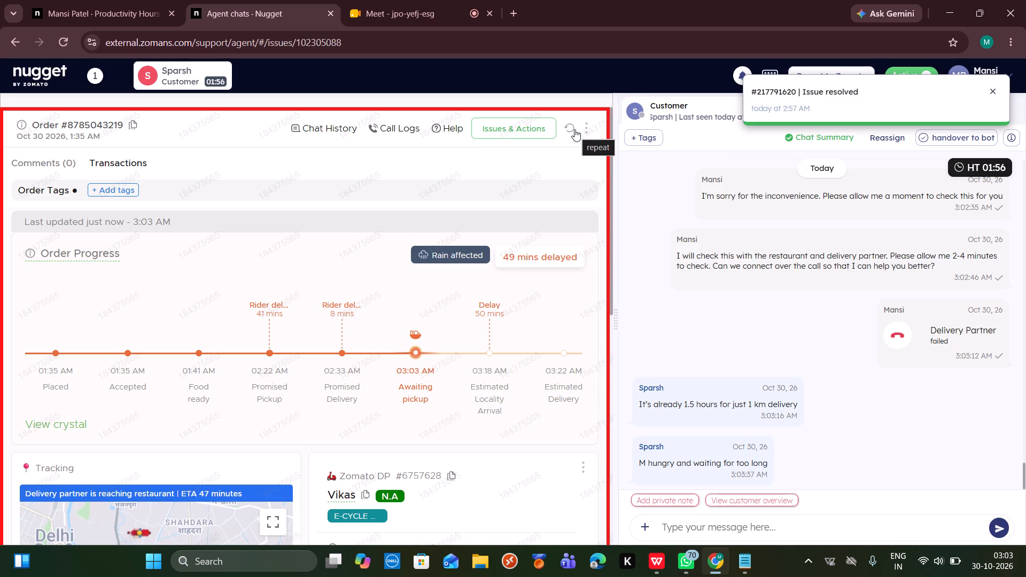
{"action": "scroll", "coordinate": [483, 287], "scroll_direction": "down", "scroll_amount": 3}
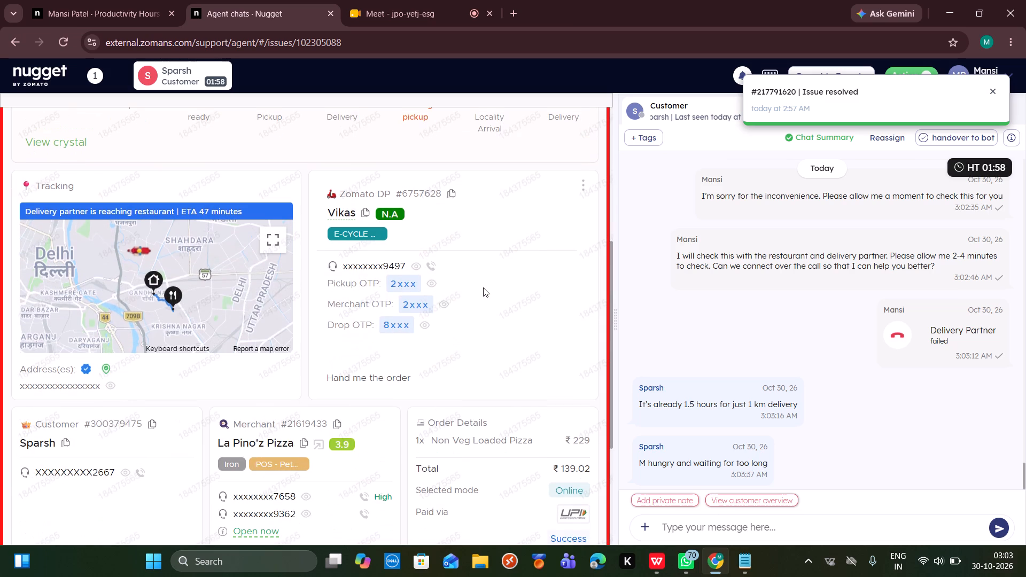
{"action": "scroll", "coordinate": [483, 287], "scroll_direction": "up", "scroll_amount": 8}
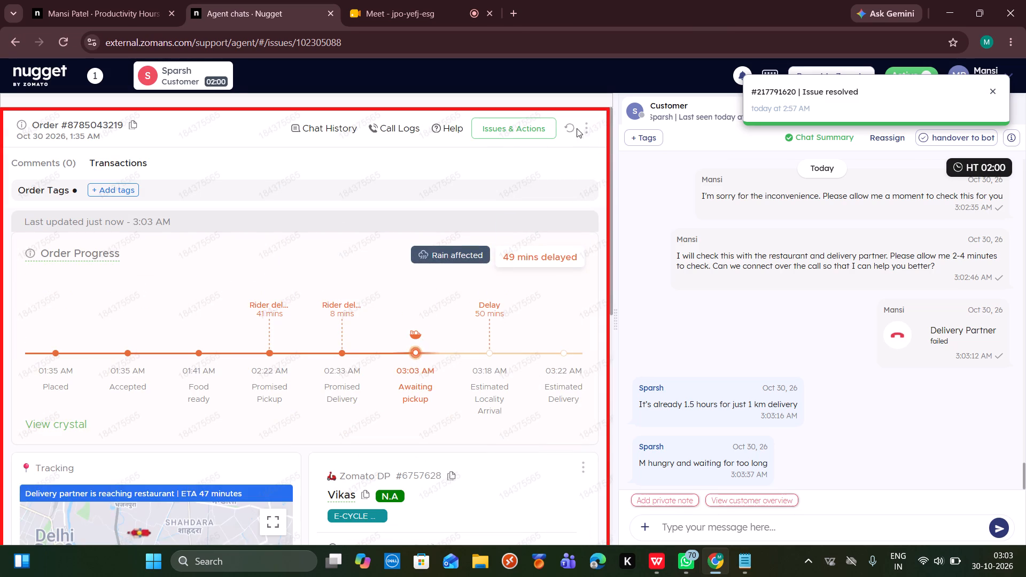
{"action": "left_click", "coordinate": [572, 128]}
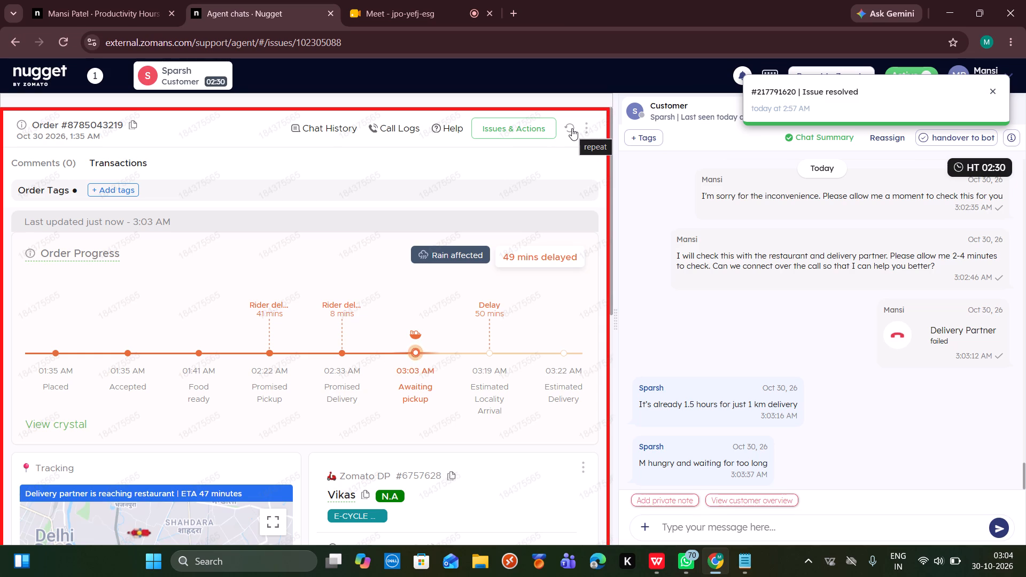
{"action": "left_click", "coordinate": [572, 128]}
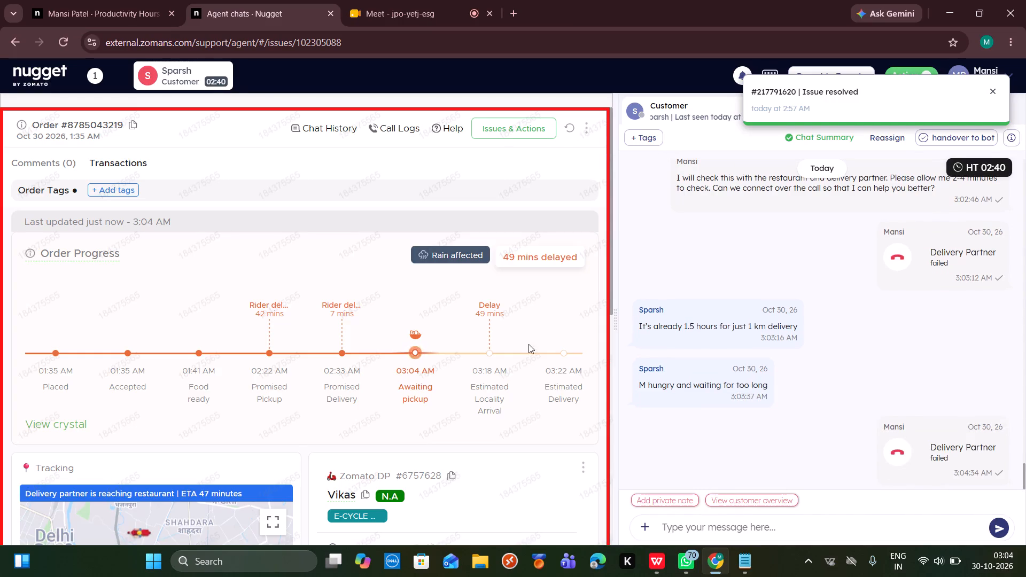
Call the delivery partner again through a callback from the order details.
{"action": "scroll", "coordinate": [507, 406], "scroll_direction": "down", "scroll_amount": 3}
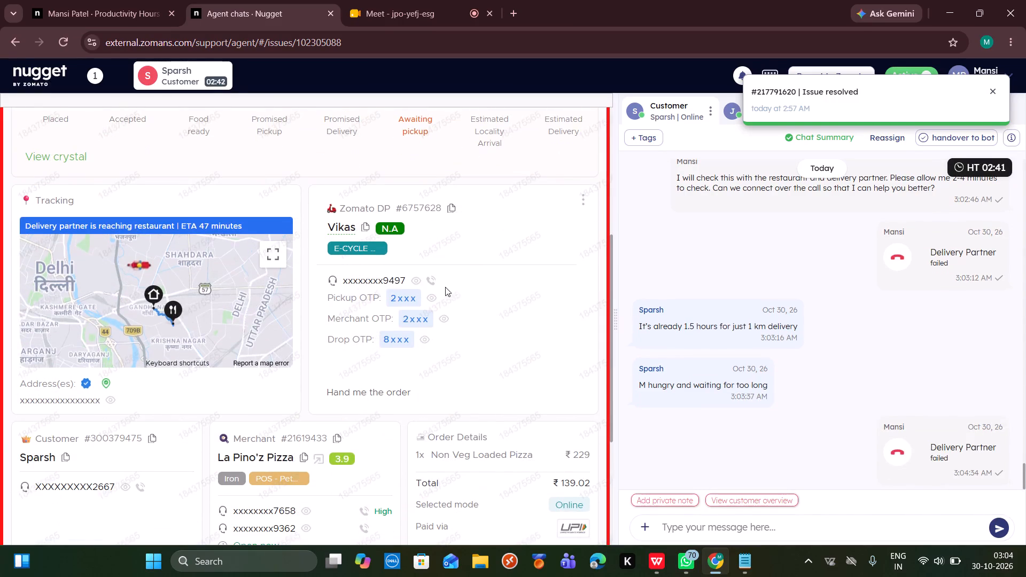
{"action": "left_click", "coordinate": [429, 278]}
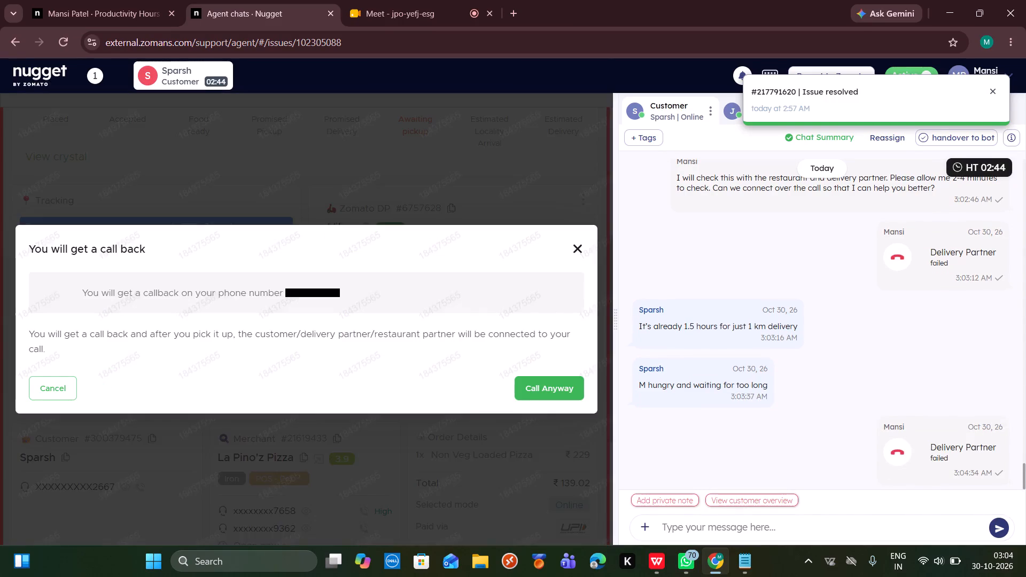
{"action": "left_click", "coordinate": [531, 387]}
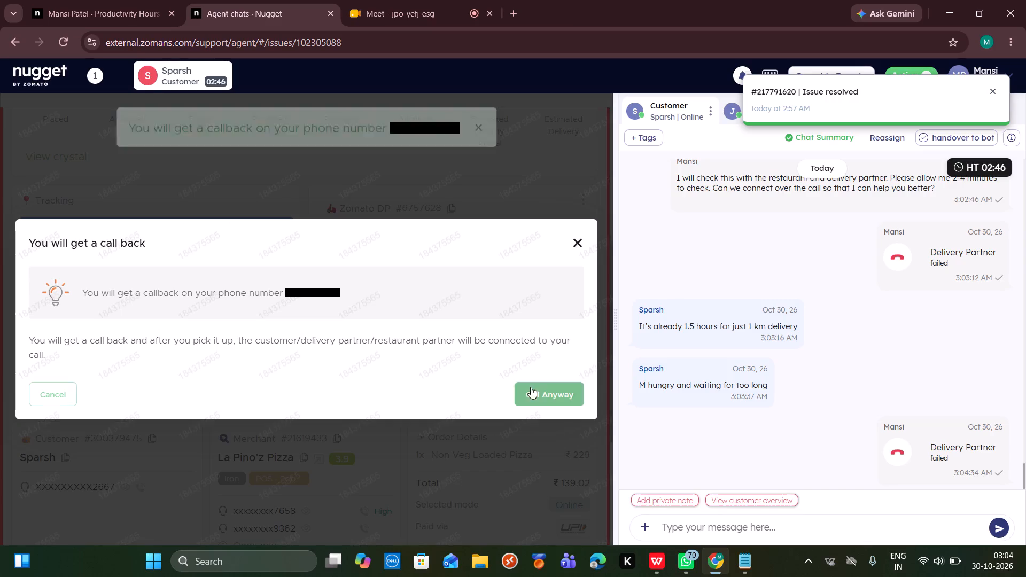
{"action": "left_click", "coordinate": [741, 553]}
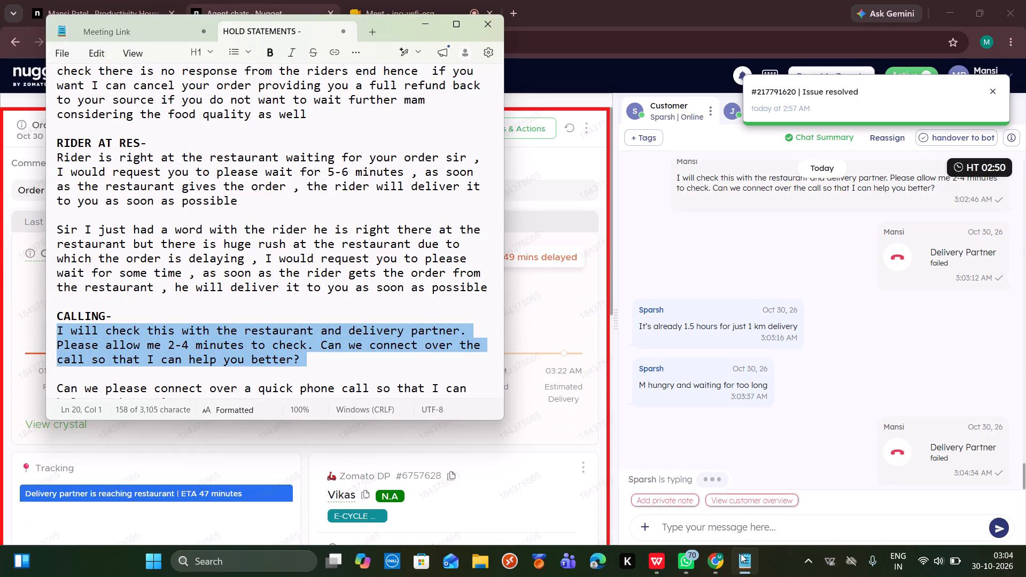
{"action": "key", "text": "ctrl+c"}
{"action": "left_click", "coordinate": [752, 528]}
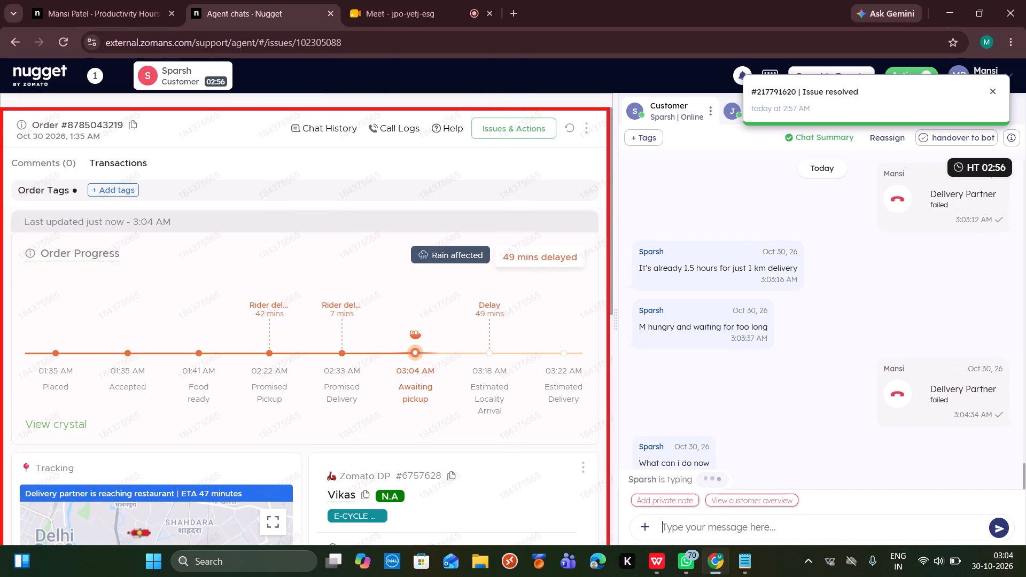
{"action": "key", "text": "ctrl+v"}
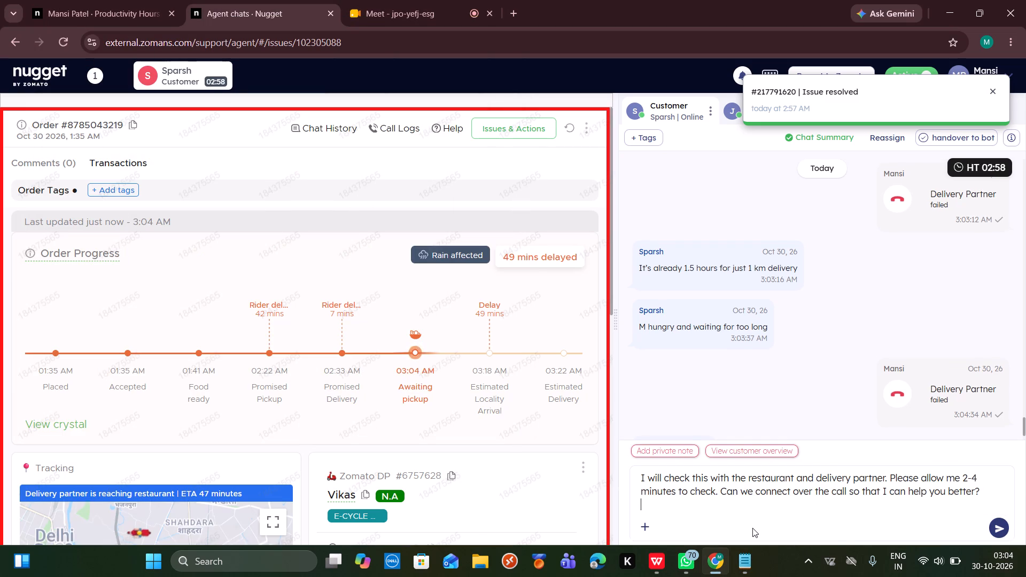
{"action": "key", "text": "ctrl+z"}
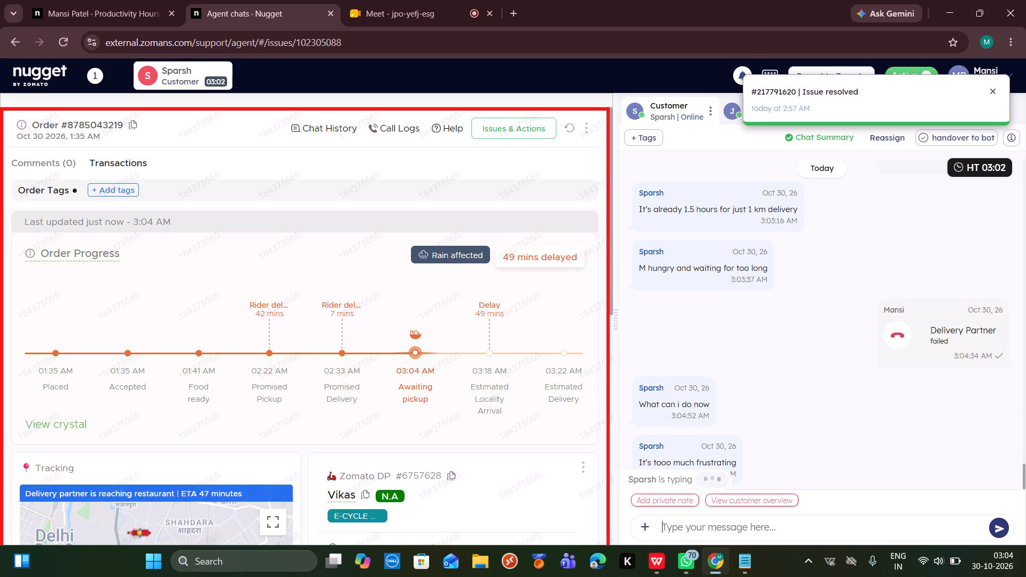
Copy the "DP not resp" statement from the Notepad hold statements into the customer's chat reply.
{"action": "left_click", "coordinate": [738, 559]}
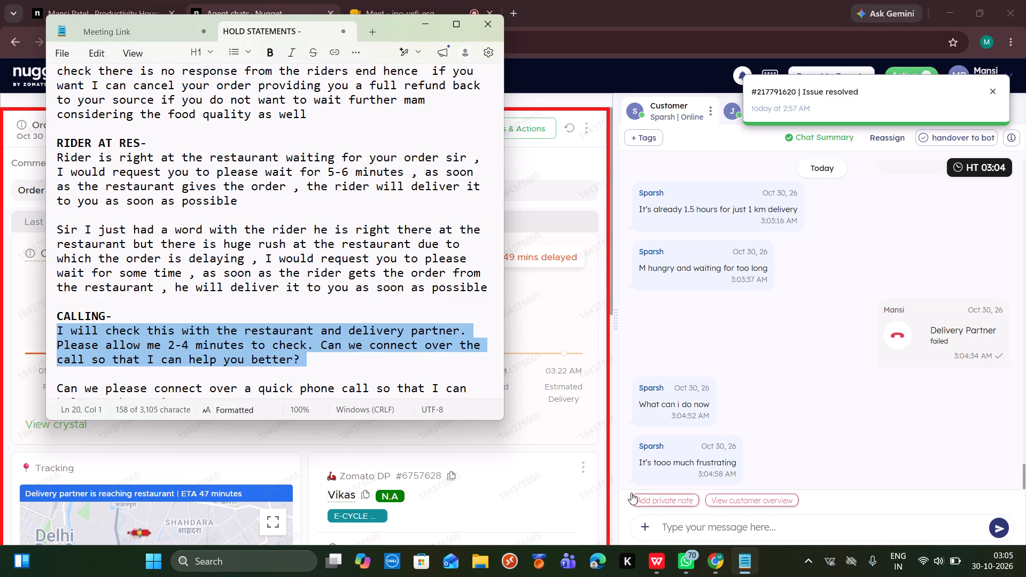
{"action": "scroll", "coordinate": [254, 165], "scroll_direction": "up", "scroll_amount": 5}
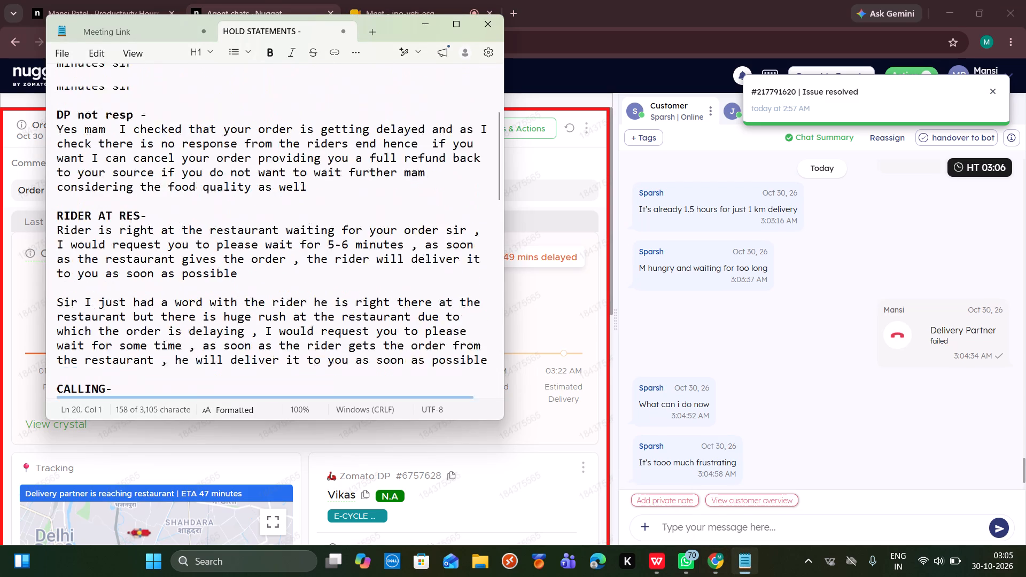
{"action": "scroll", "coordinate": [254, 165], "scroll_direction": "up", "scroll_amount": 3}
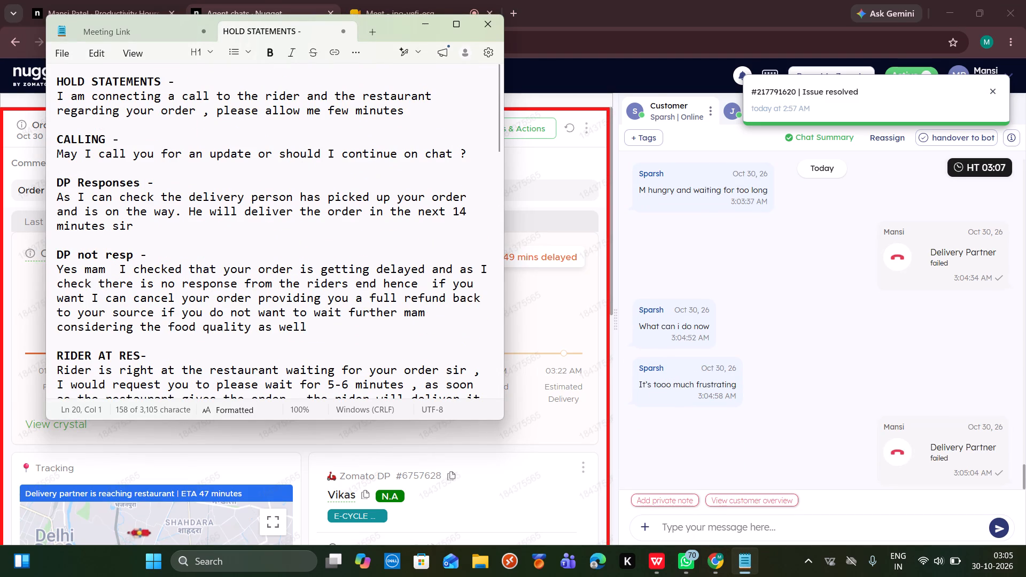
{"action": "left_click_drag", "start_coordinate": [50, 269], "coordinate": [49, 285]}
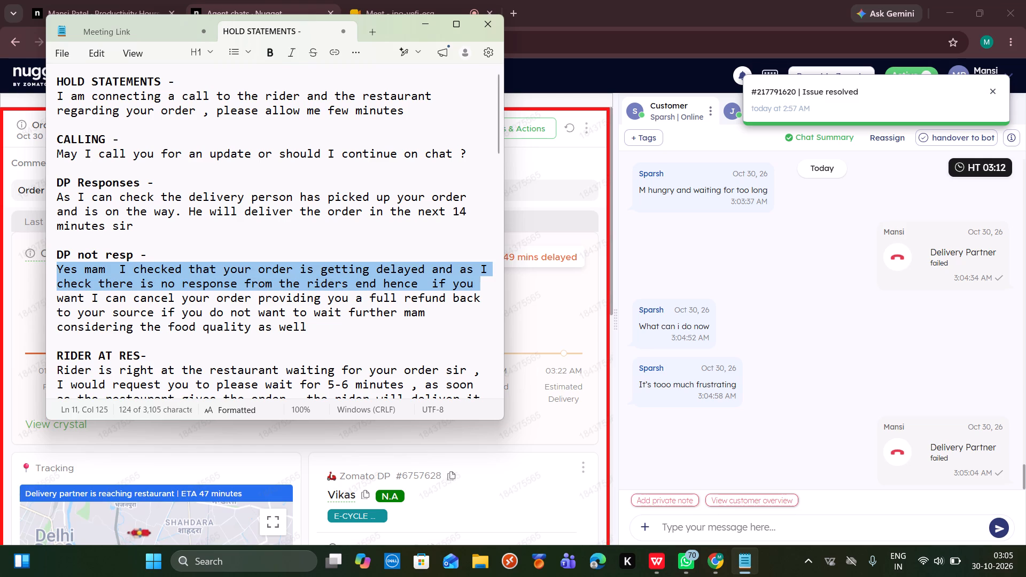
{"action": "left_click_drag", "start_coordinate": [49, 285], "coordinate": [45, 321]}
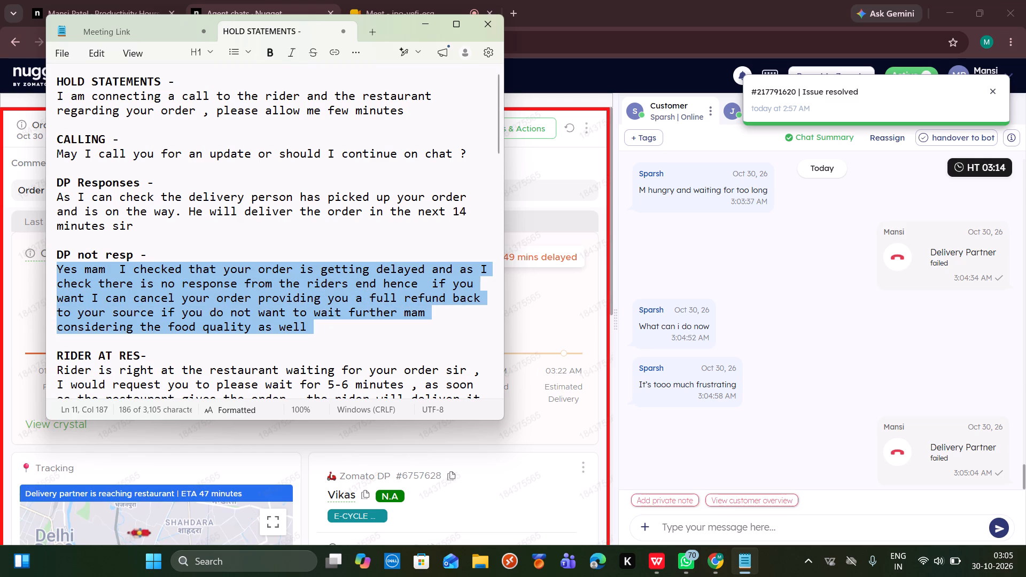
{"action": "left_click_drag", "start_coordinate": [45, 321], "coordinate": [46, 323]}
{"action": "key", "text": "ctrl+c"}
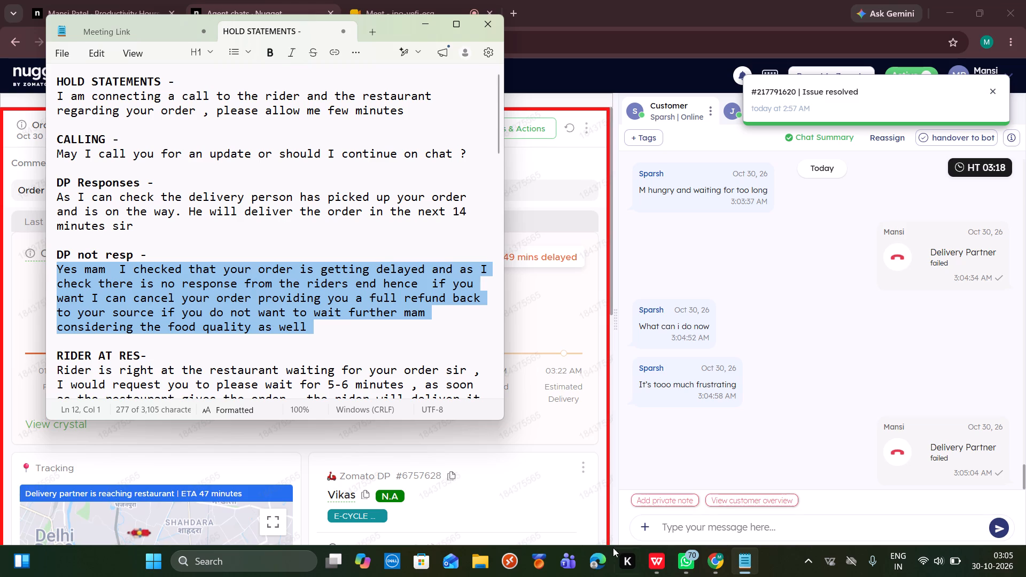
{"action": "left_click", "coordinate": [692, 525]}
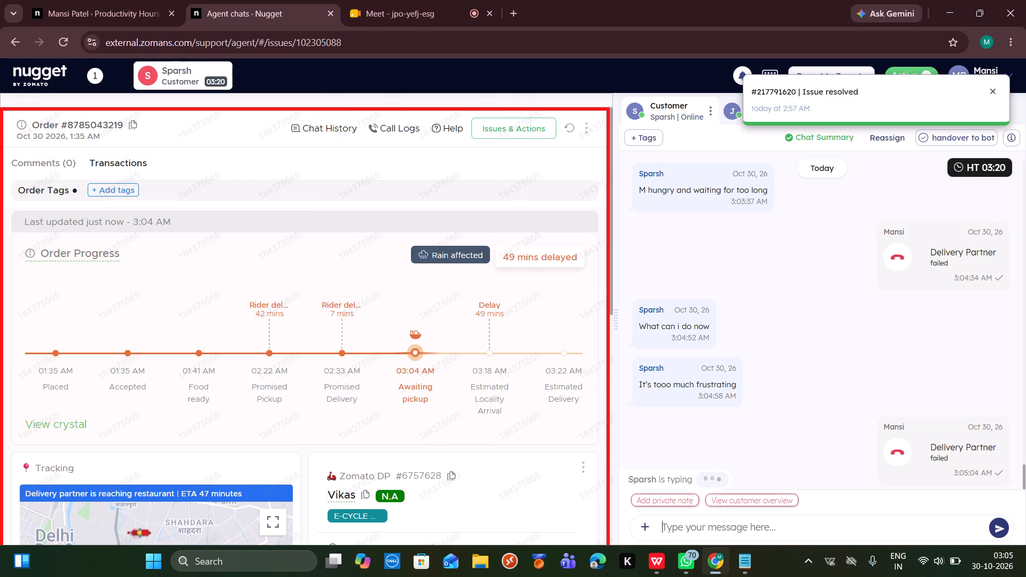
{"action": "key", "text": "ctrl+v"}
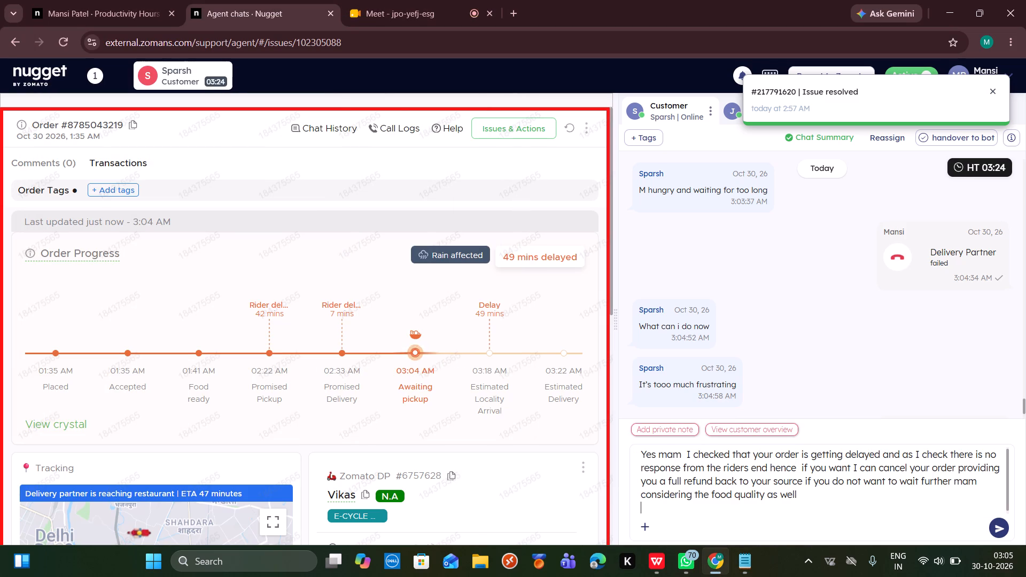
Replace the opening "Yes mam" of the drafted reply with "Sir" and check the customer's new message.
{"action": "left_click_drag", "start_coordinate": [682, 458], "coordinate": [632, 452]}
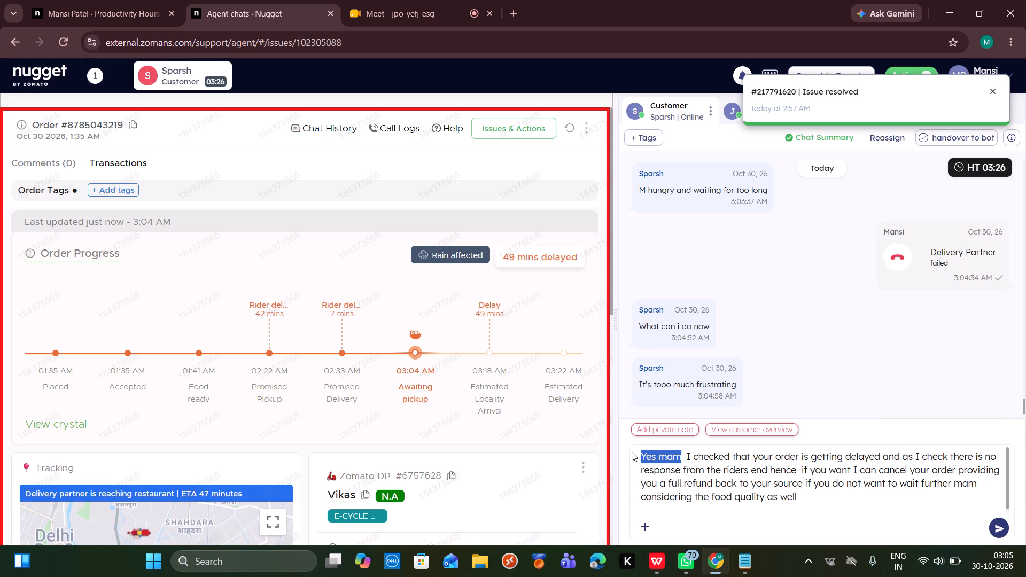
{"action": "left_click_drag", "start_coordinate": [632, 452], "coordinate": [631, 451]}
{"action": "key", "text": "s"}
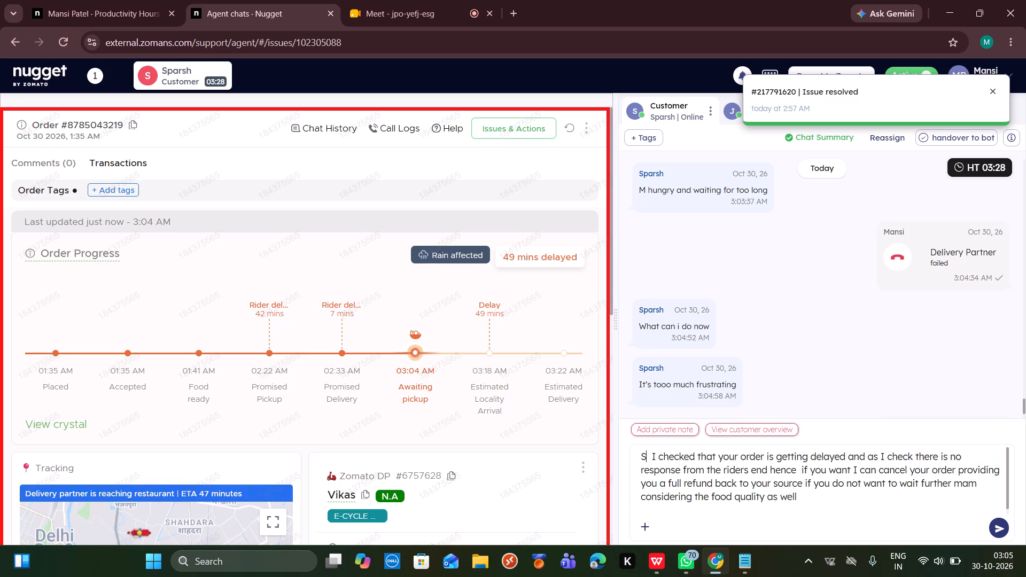
{"action": "type", "text": "ir"}
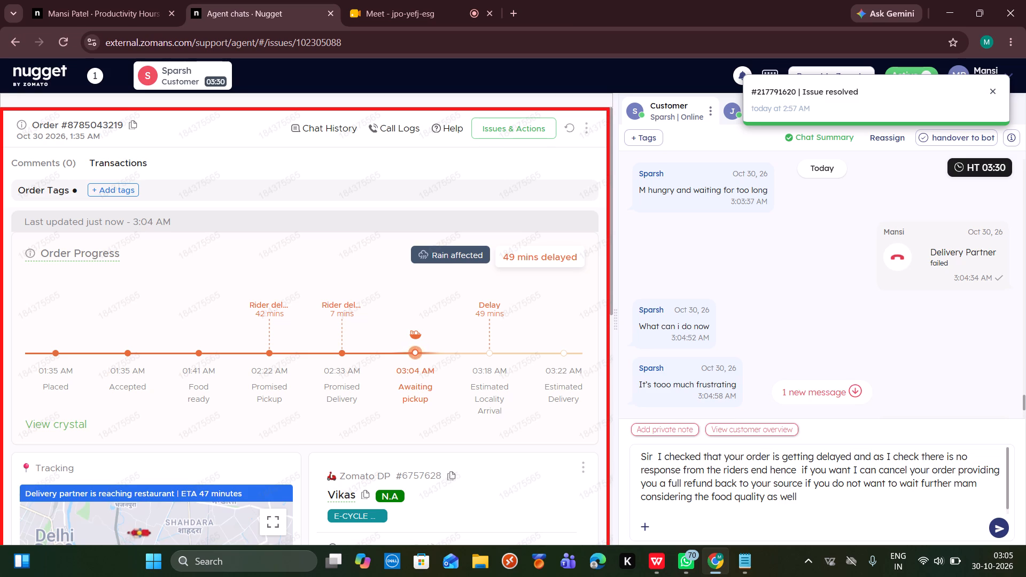
{"action": "scroll", "coordinate": [829, 399], "scroll_direction": "down", "scroll_amount": 14}
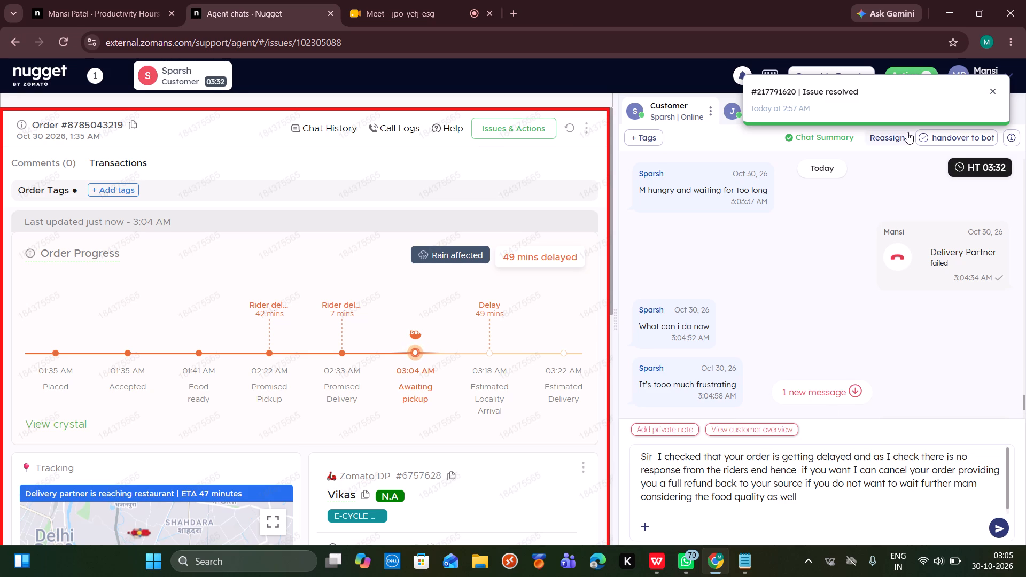
{"action": "scroll", "coordinate": [835, 302], "scroll_direction": "down", "scroll_amount": 6}
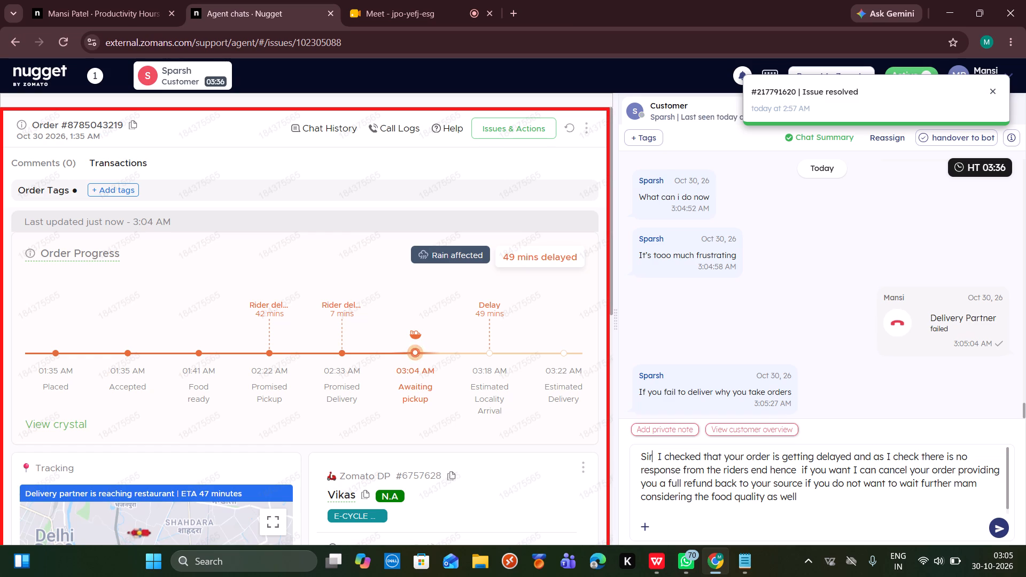
Change "mam" after "wait further" to "sir" in the draft and send the cancellation and full refund offer.
{"action": "left_click_drag", "start_coordinate": [985, 492], "coordinate": [967, 490]}
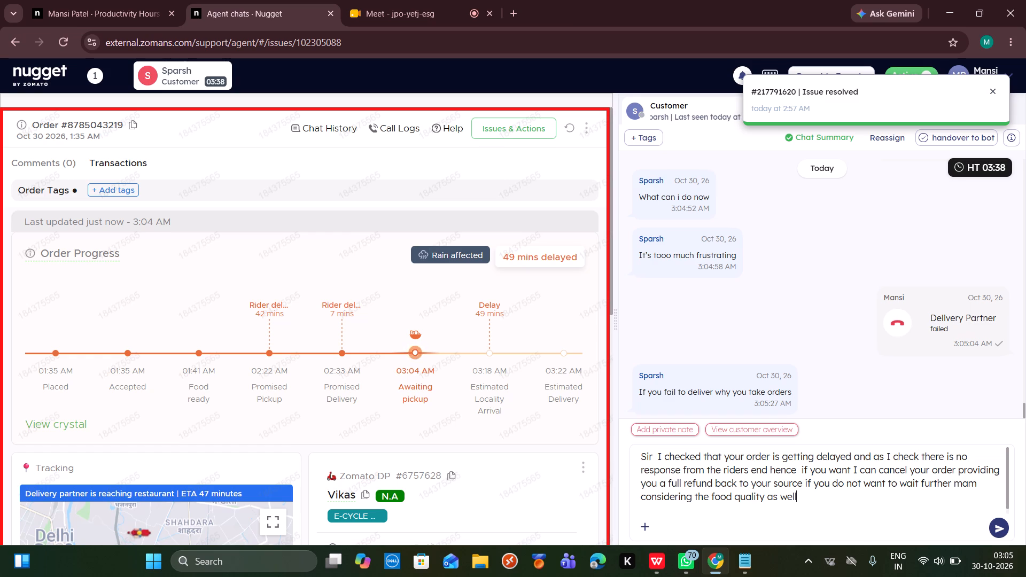
{"action": "left_click_drag", "start_coordinate": [967, 490], "coordinate": [955, 488]}
{"action": "left_click", "coordinate": [955, 488]}
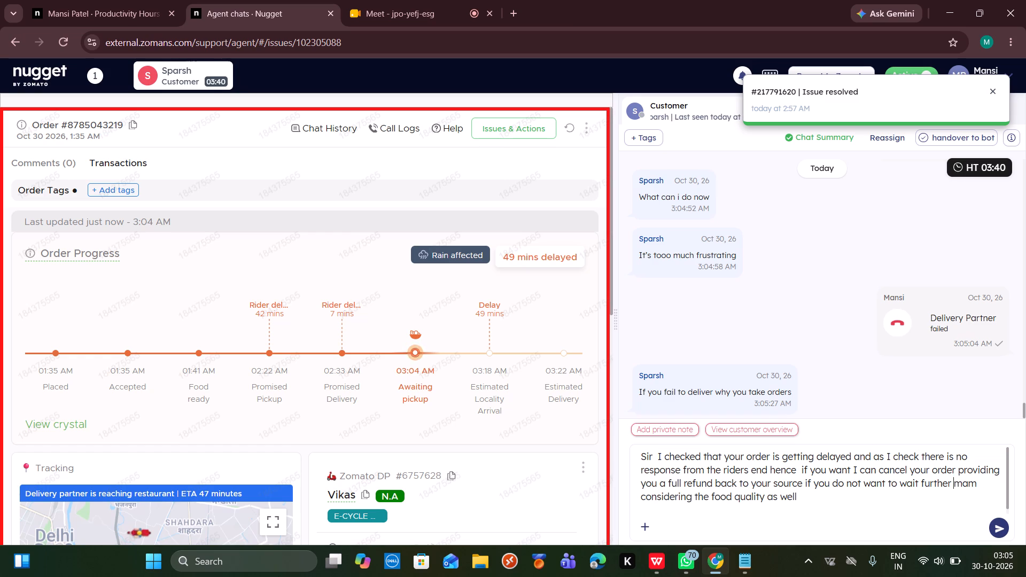
{"action": "left_click", "coordinate": [981, 483]}
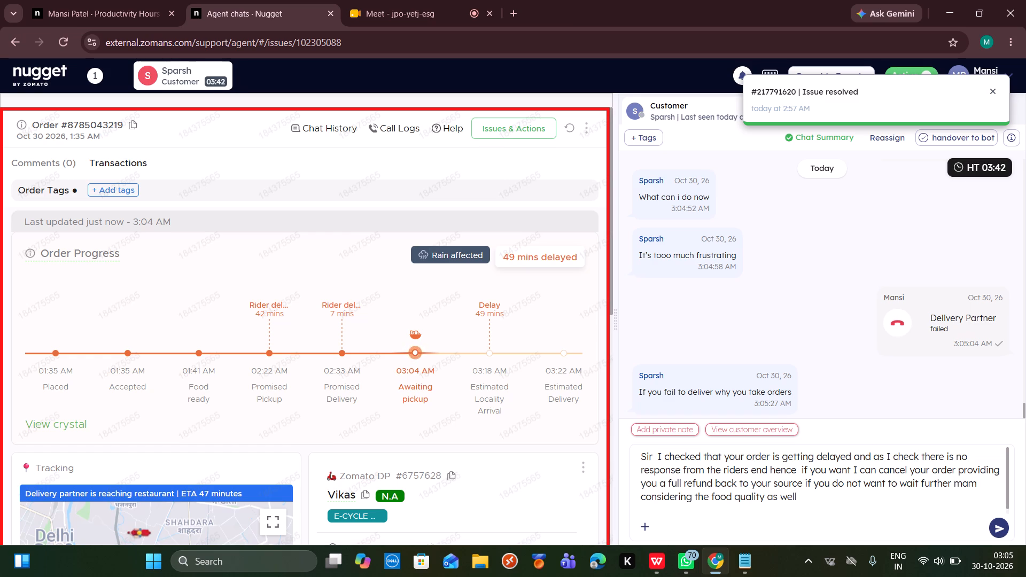
{"action": "key", "text": "Left"}
{"action": "key", "text": "BackSpace"}
{"action": "key", "text": "BackSpace"}
{"action": "key", "text": "BackSpace"}
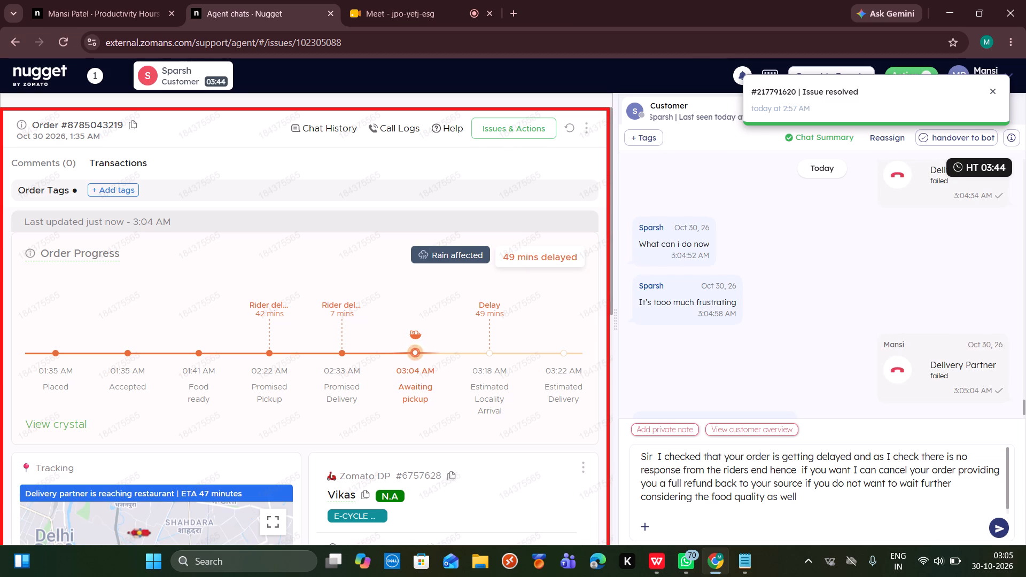
{"action": "key", "text": "s"}
{"action": "type", "text": "ir"}
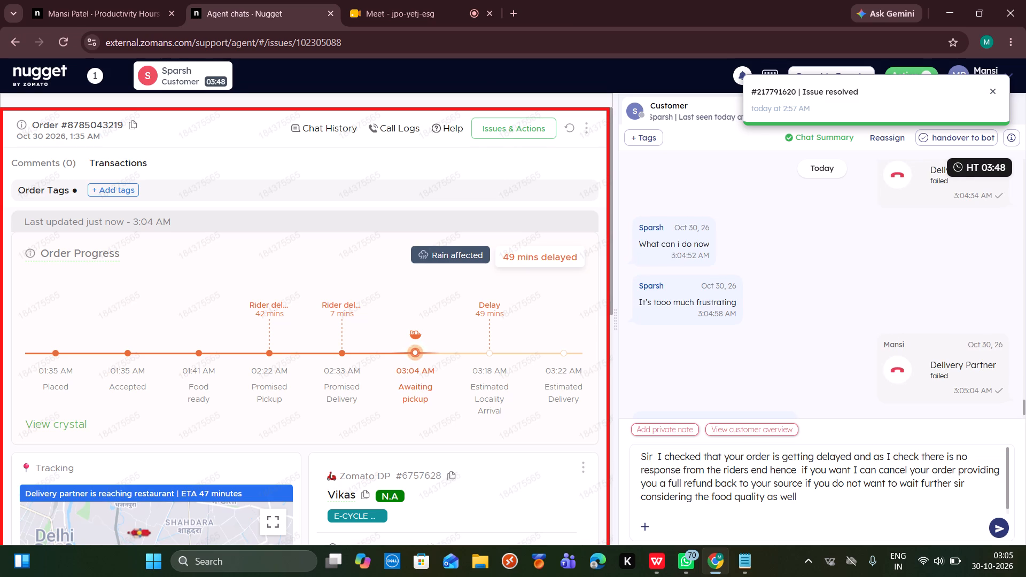
{"action": "key", "text": "Return"}
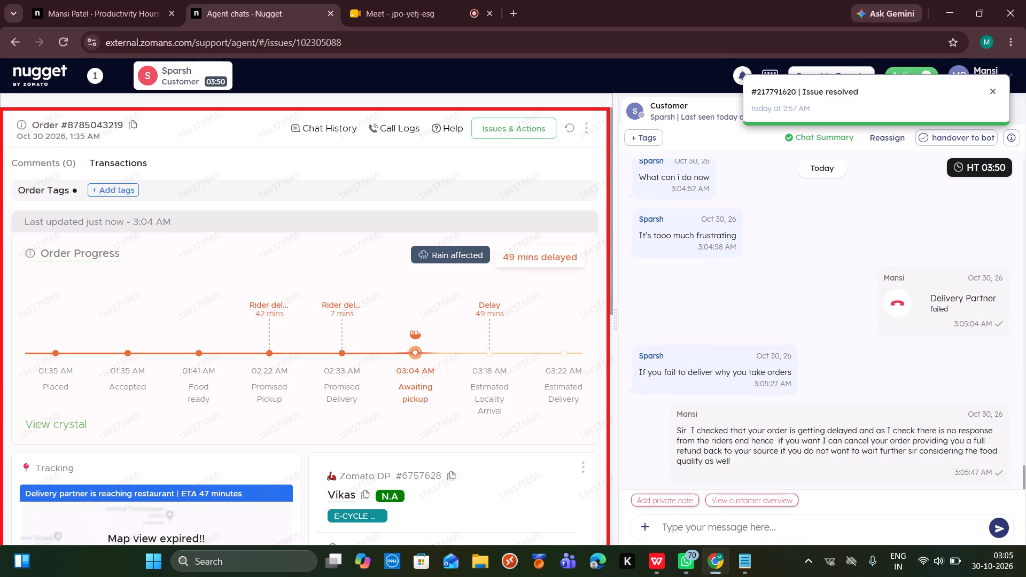
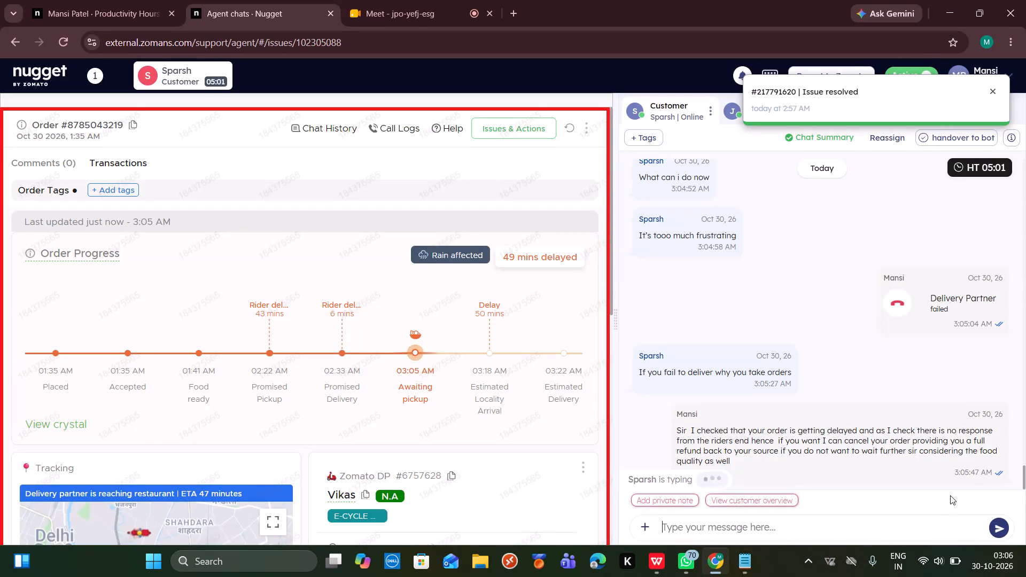
Refresh the delayed order's details to check its latest progress while awaiting the customer's reply to the refund offer.
{"action": "scroll", "coordinate": [637, 572], "scroll_direction": "down", "scroll_amount": 2}
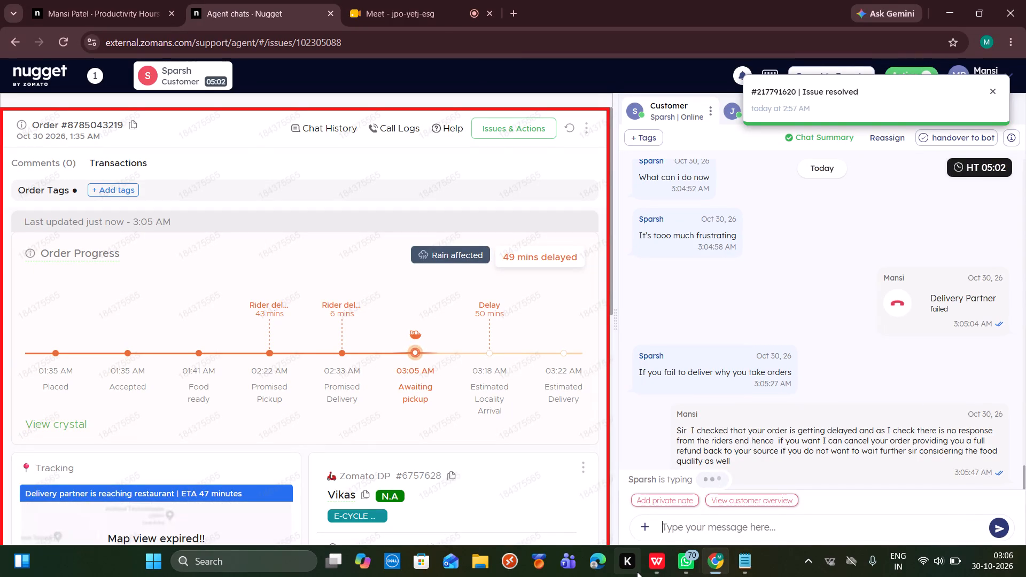
{"action": "scroll", "coordinate": [637, 572], "scroll_direction": "down", "scroll_amount": 4}
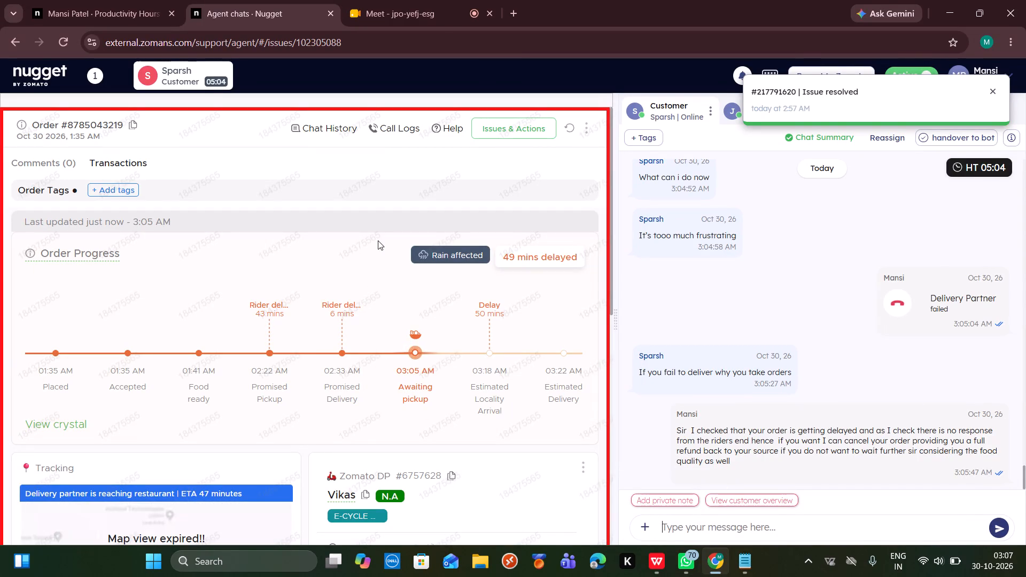
{"action": "left_click", "coordinate": [568, 128]}
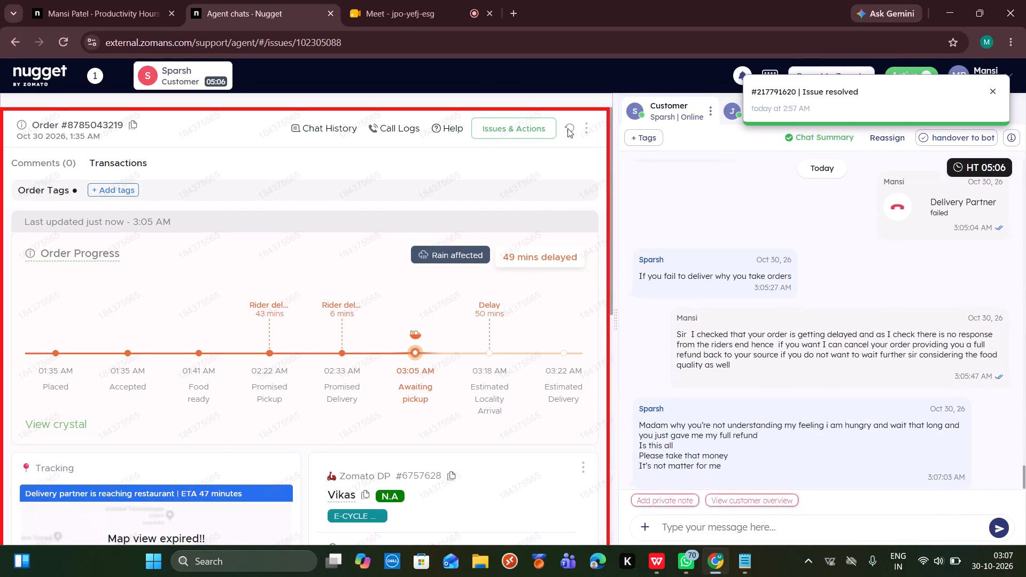
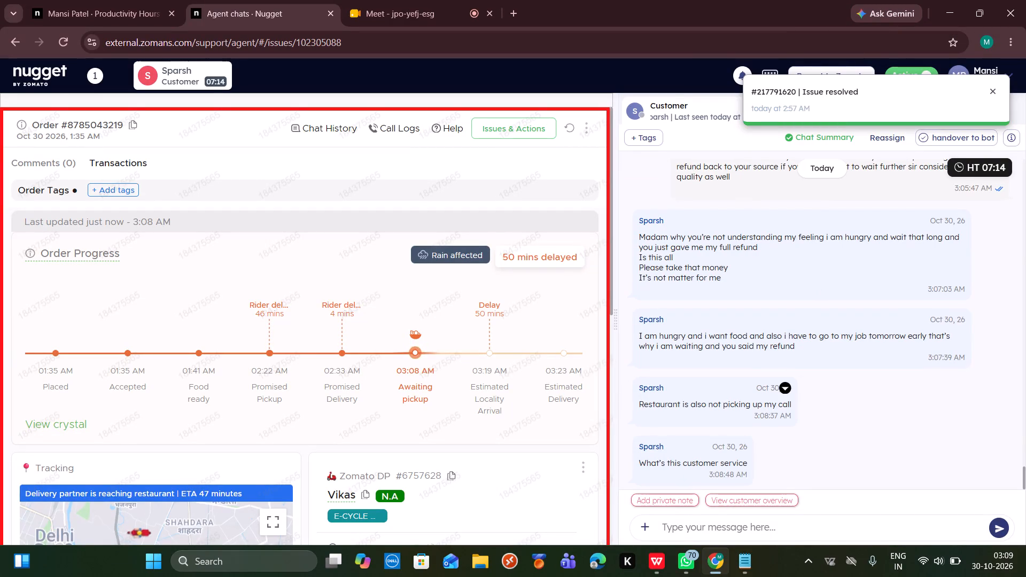
Open the browser's Gemini assistant alongside the delayed-order customer chat.
{"action": "left_click", "coordinate": [885, 9]}
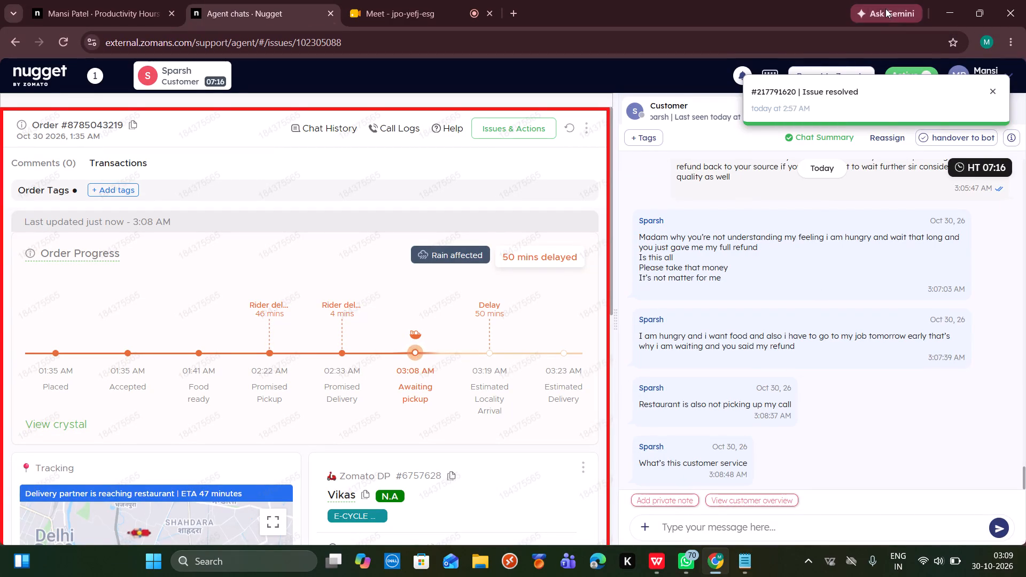
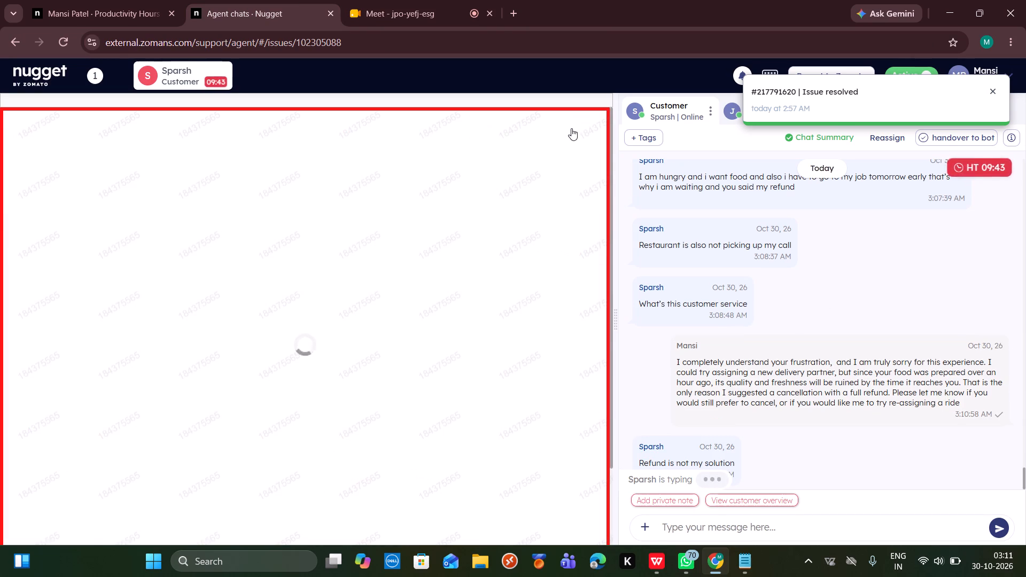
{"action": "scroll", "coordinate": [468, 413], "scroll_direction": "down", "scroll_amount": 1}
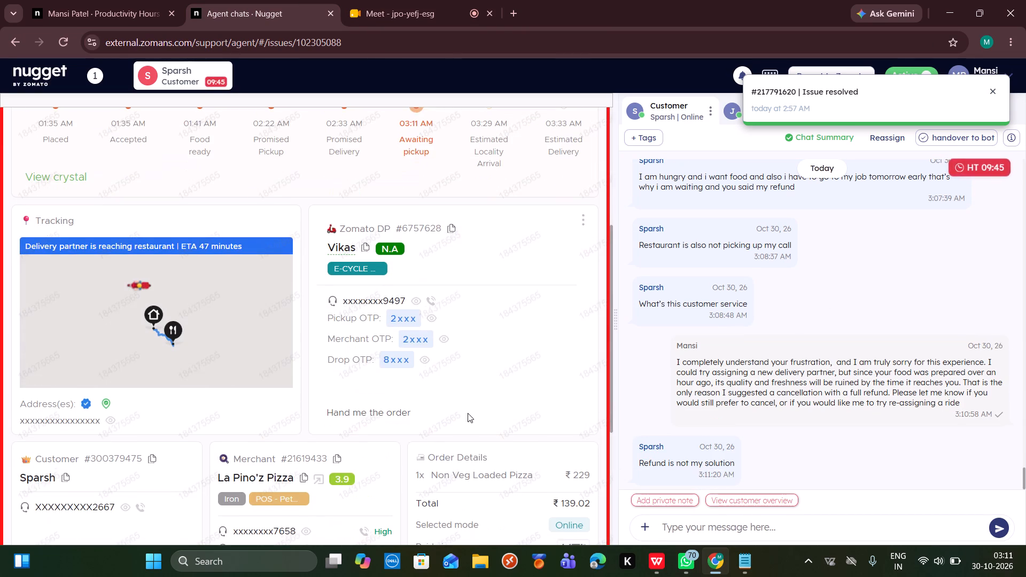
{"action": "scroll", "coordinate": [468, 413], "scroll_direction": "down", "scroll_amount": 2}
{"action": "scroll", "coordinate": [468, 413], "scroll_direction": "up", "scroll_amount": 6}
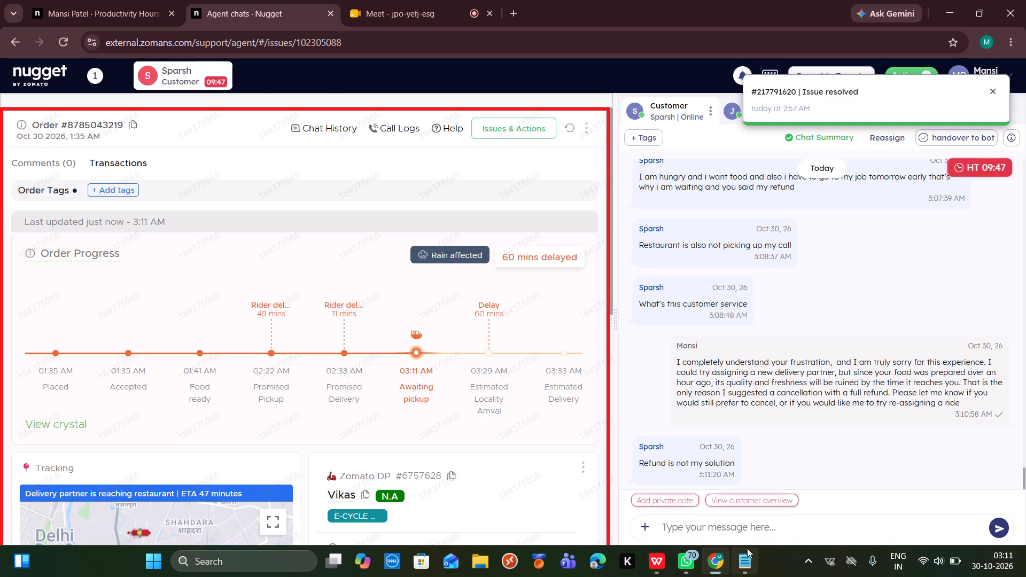
Copy the compensation template beginning "Even I can check that you have been waiting" from the Notepad hold statements into the customer chat's message box.
{"action": "left_click", "coordinate": [744, 571]}
{"action": "scroll", "coordinate": [258, 297], "scroll_direction": "down", "scroll_amount": 1}
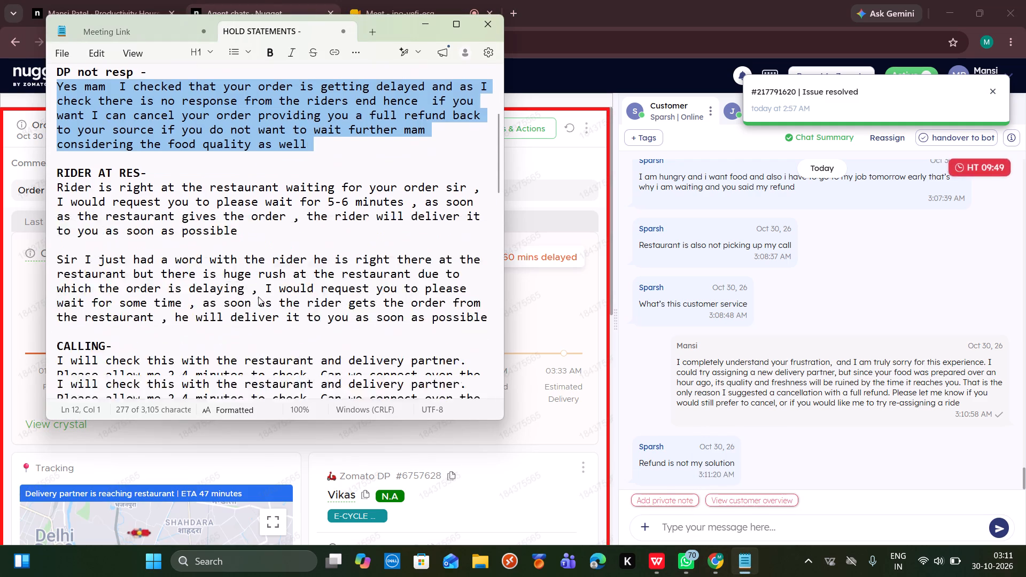
{"action": "scroll", "coordinate": [258, 297], "scroll_direction": "down", "scroll_amount": 1}
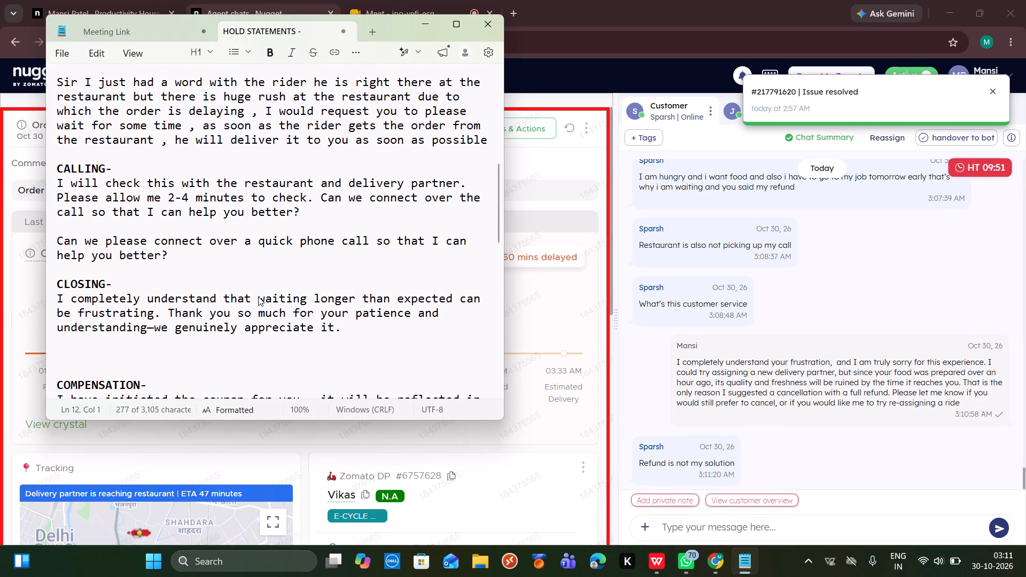
{"action": "scroll", "coordinate": [258, 297], "scroll_direction": "down", "scroll_amount": 3}
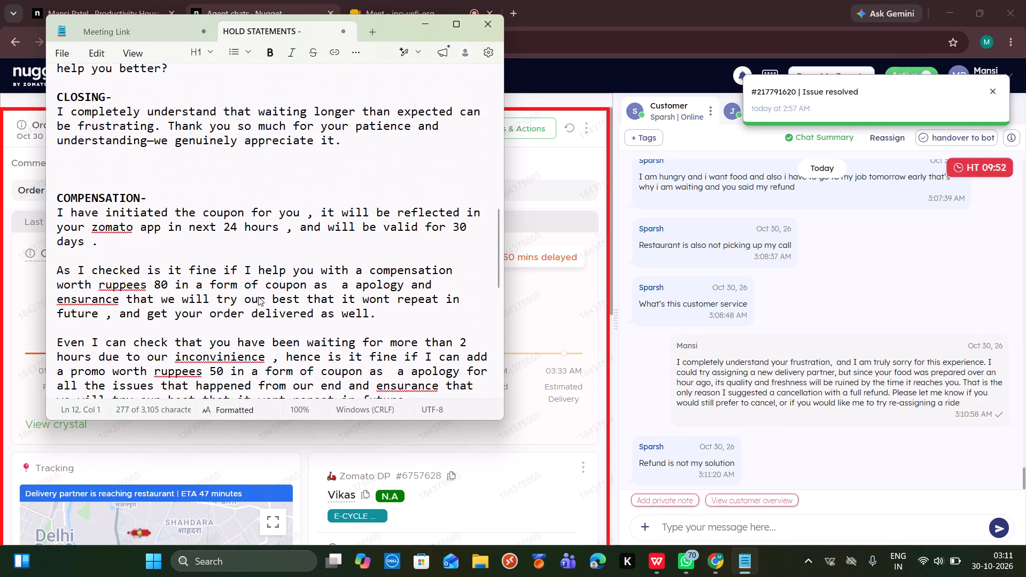
{"action": "scroll", "coordinate": [258, 297], "scroll_direction": "down", "scroll_amount": 1}
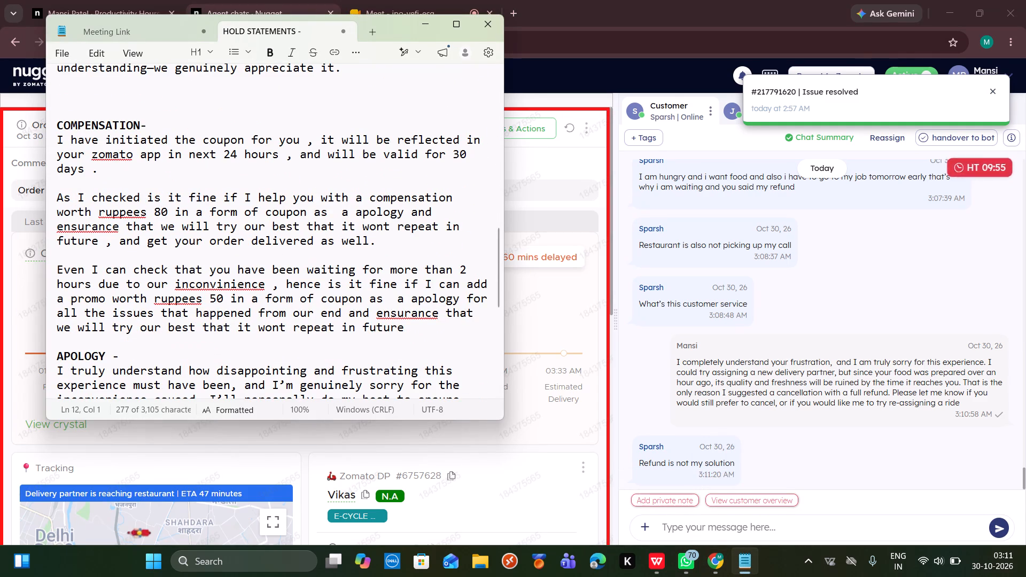
{"action": "left_click_drag", "start_coordinate": [53, 272], "coordinate": [64, 342]}
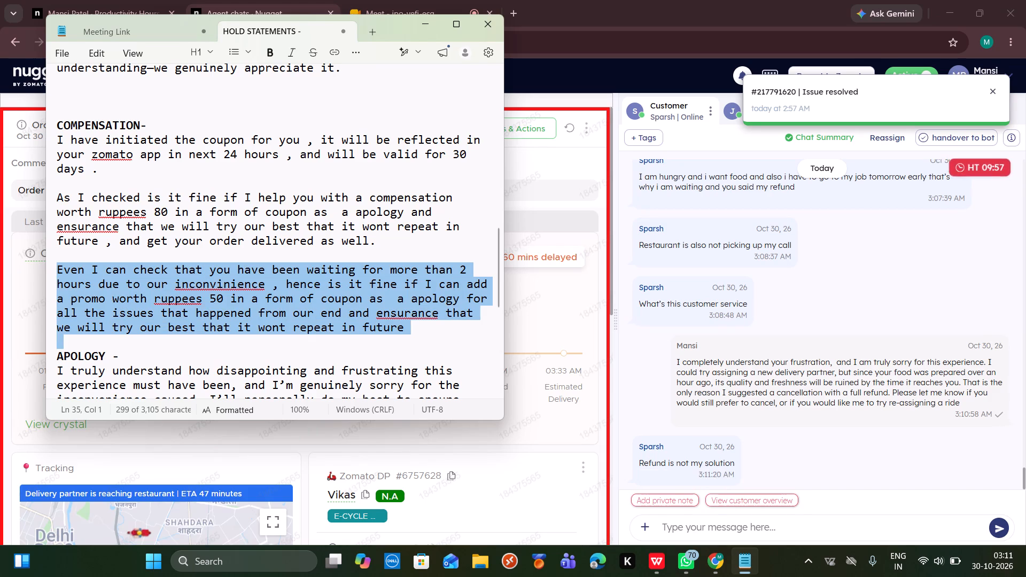
{"action": "left_click_drag", "start_coordinate": [64, 342], "coordinate": [61, 338]}
{"action": "key", "text": "ctrl+c"}
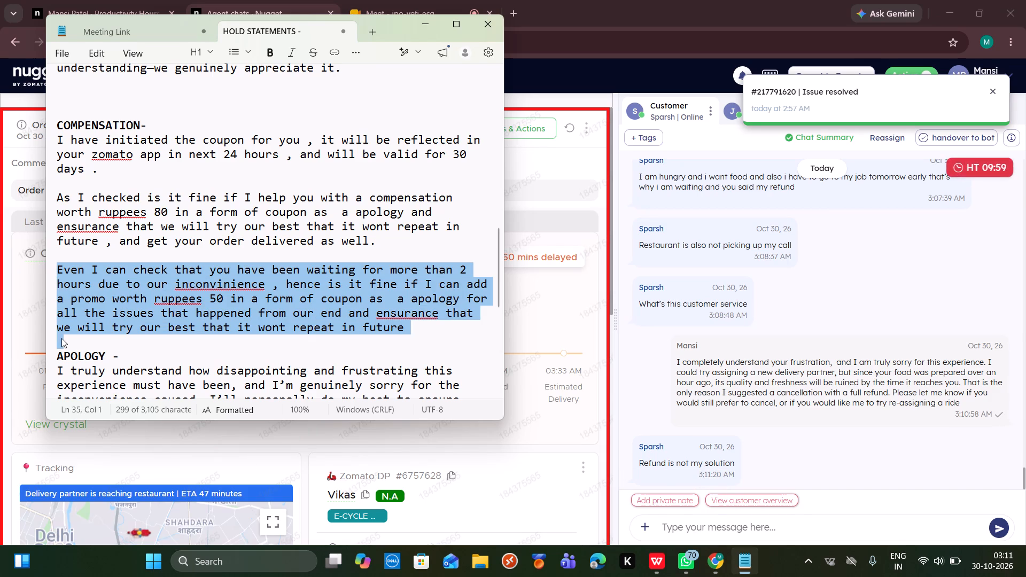
{"action": "left_click", "coordinate": [671, 527]}
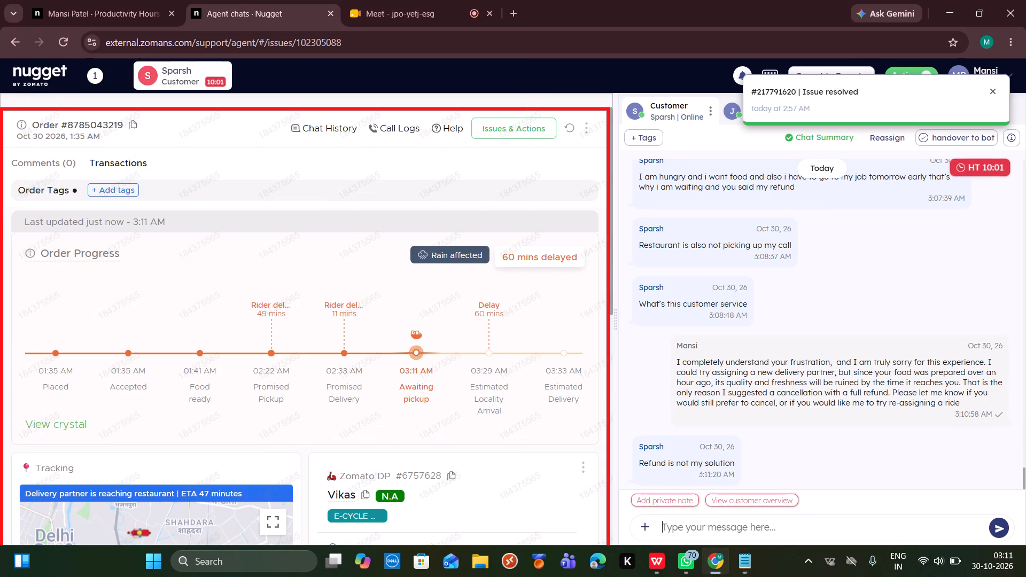
{"action": "key", "text": "ctrl+v"}
Change the waiting time in the unsent reply's opening sentence to read "more than a hour".
{"action": "scroll", "coordinate": [788, 444], "scroll_direction": "up", "scroll_amount": 5}
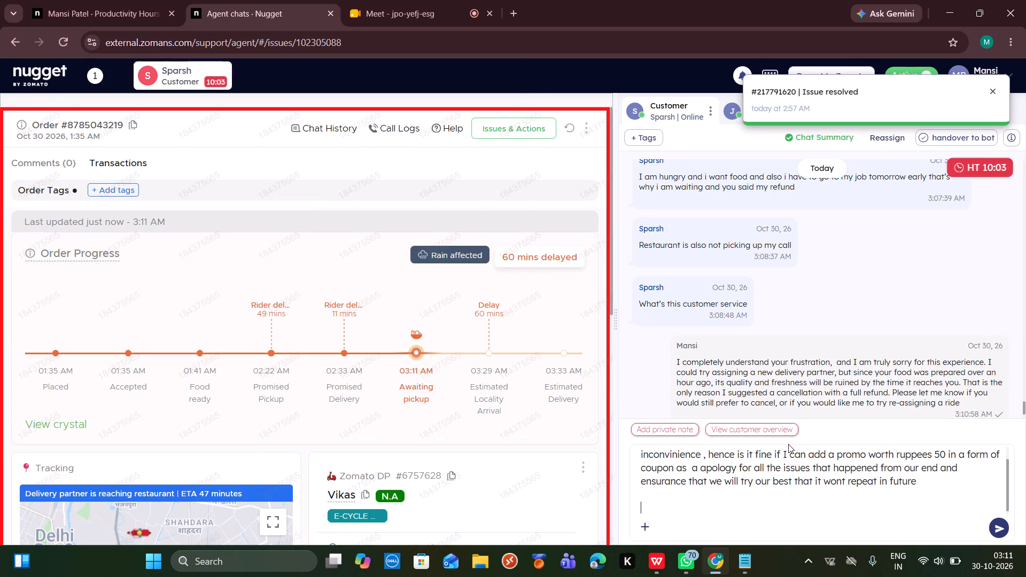
{"action": "scroll", "coordinate": [802, 459], "scroll_direction": "up", "scroll_amount": 4}
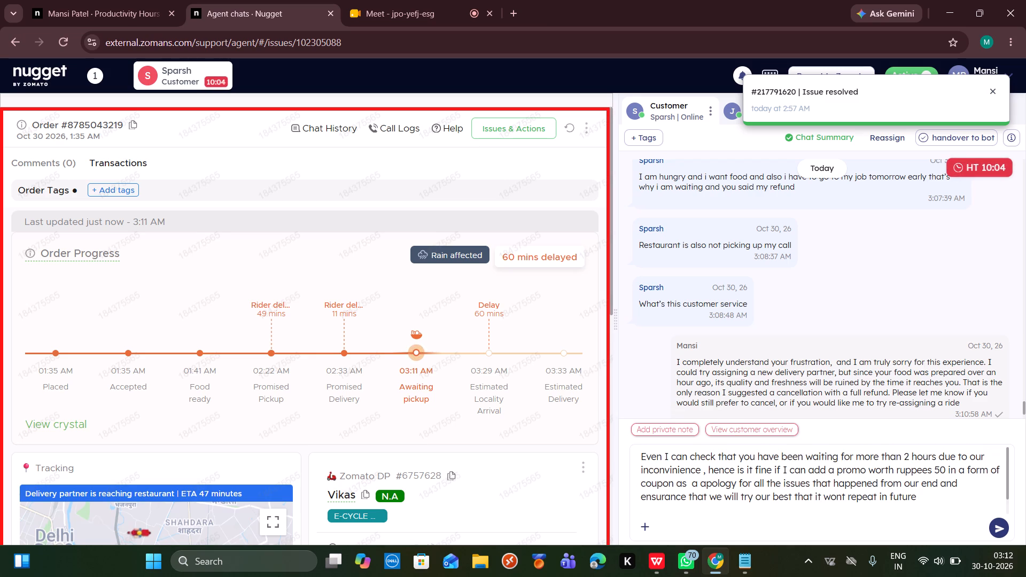
{"action": "left_click", "coordinate": [906, 453]}
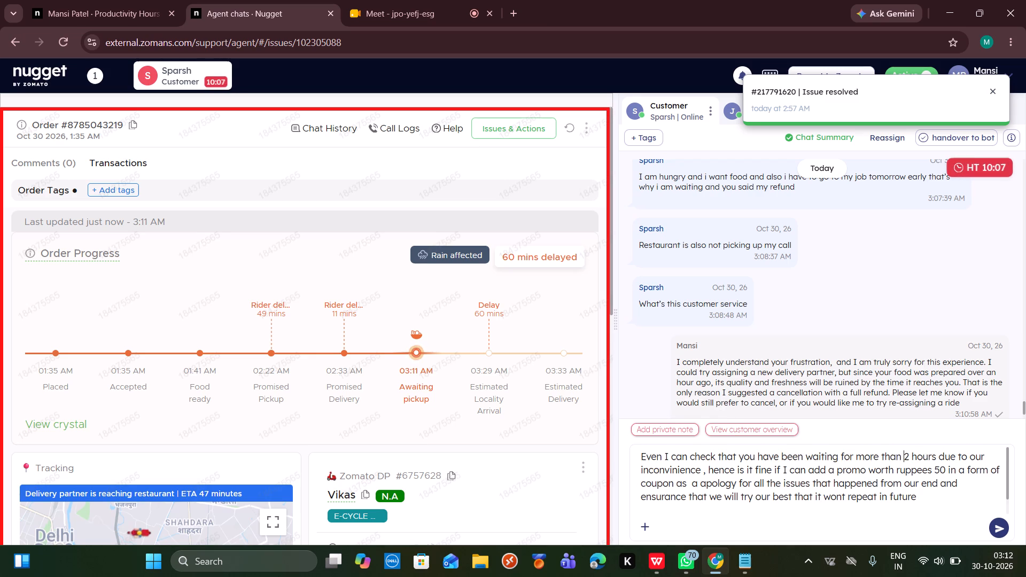
{"action": "key", "text": "Insert"}
{"action": "key", "text": "BackSpace"}
{"action": "key", "text": "q"}
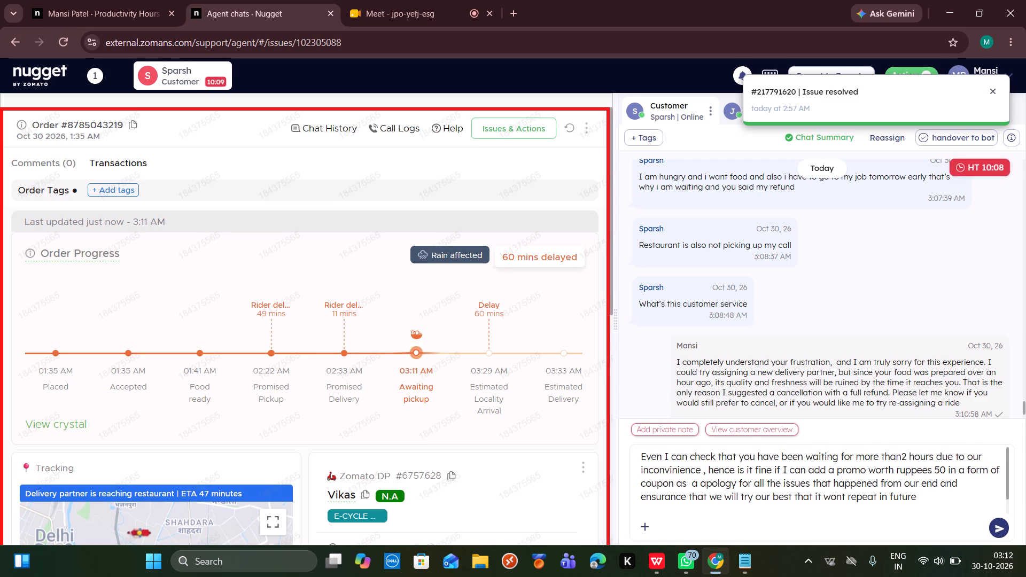
{"action": "key", "text": "Right"}
{"action": "key", "text": "BackSpace"}
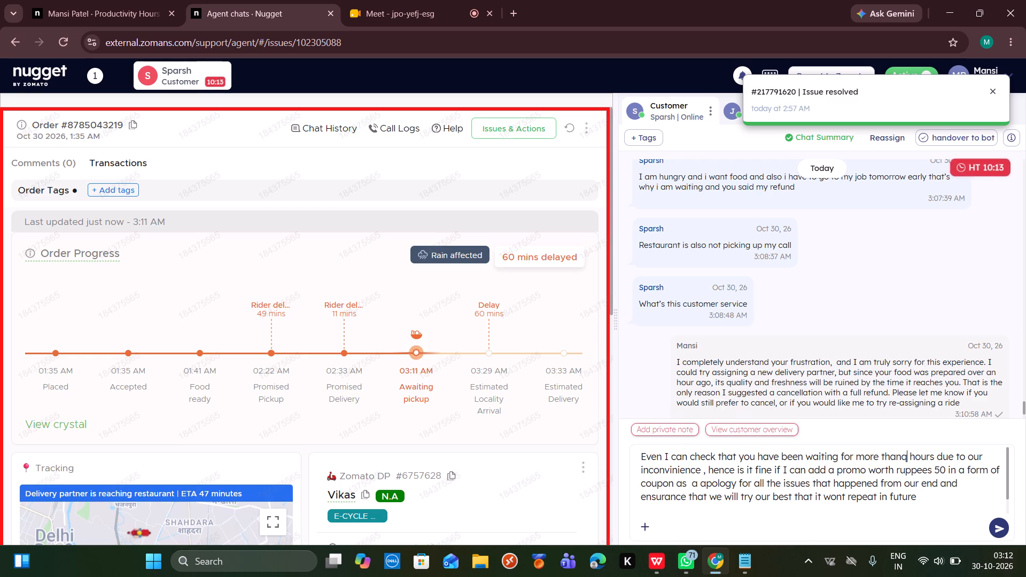
{"action": "key", "text": "BackSpace"}
{"action": "key", "text": "space"}
{"action": "type", "text": "q"}
{"action": "key", "text": "space"}
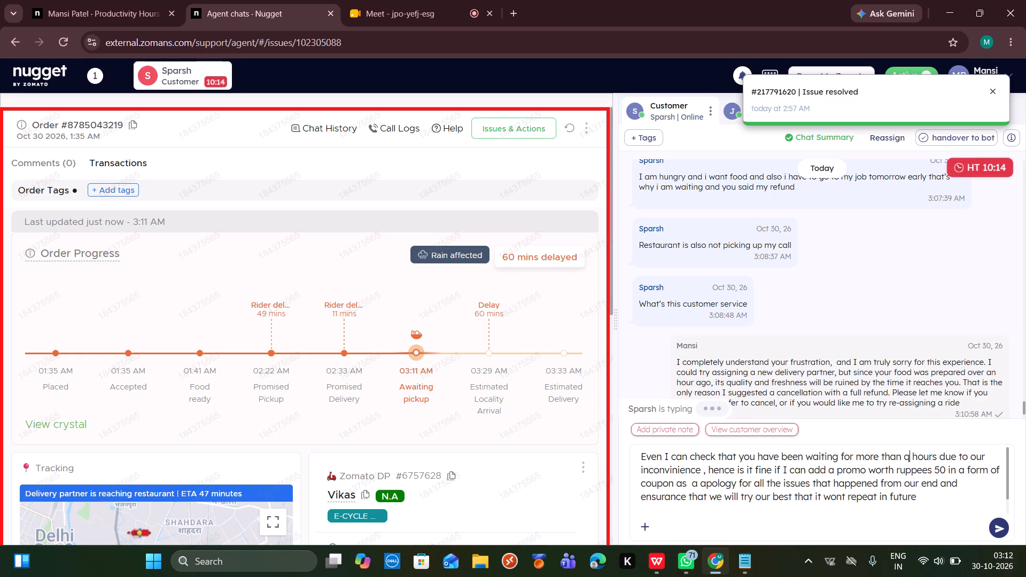
{"action": "key", "text": "BackSpace"}
{"action": "key", "text": "a"}
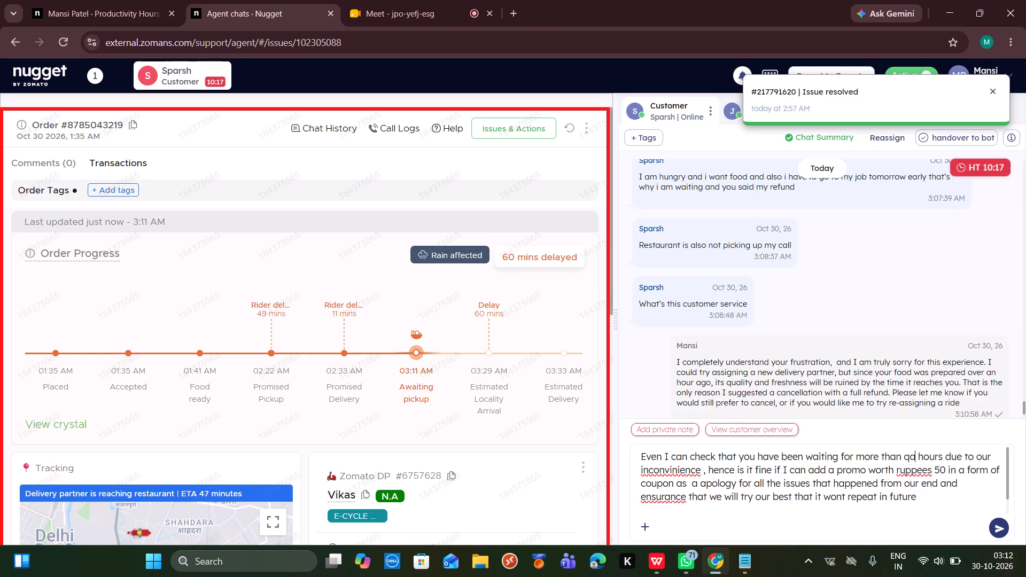
{"action": "key", "text": "BackSpace"}
{"action": "key", "text": "BackSpace"}
{"action": "key", "text": "a"}
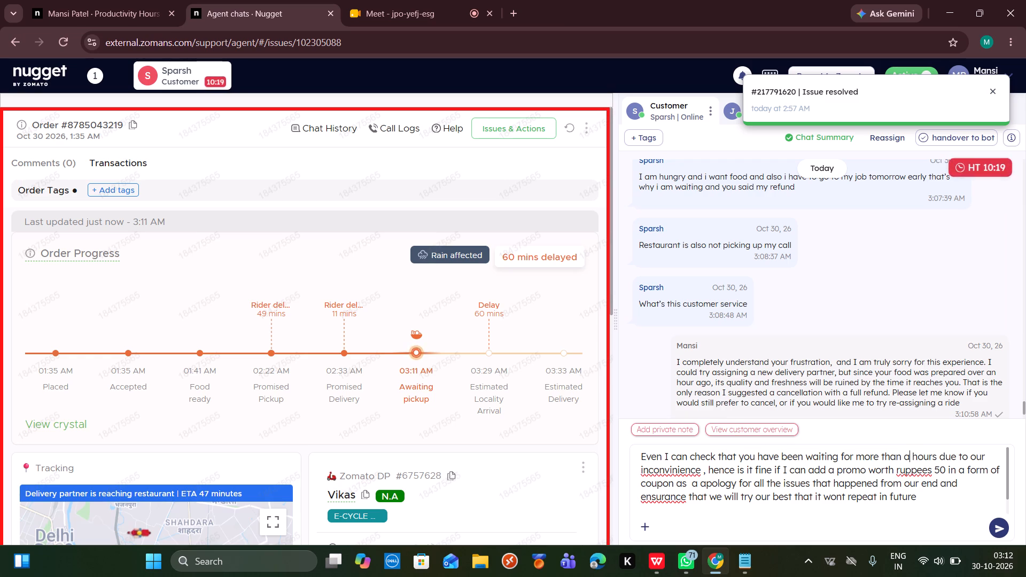
{"action": "left_click", "coordinate": [938, 451]}
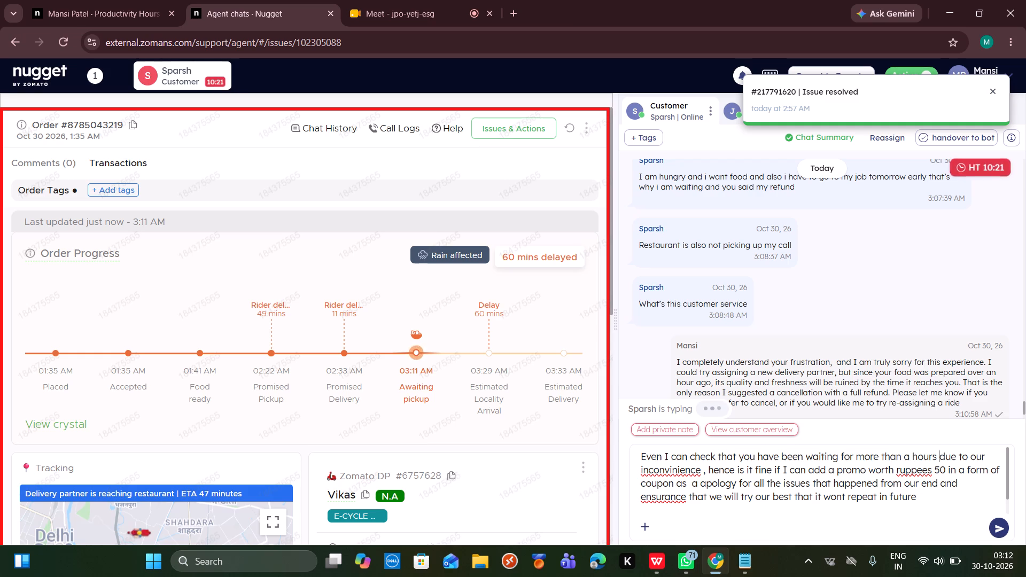
{"action": "key", "text": "Left"}
{"action": "key", "text": "BackSpace"}
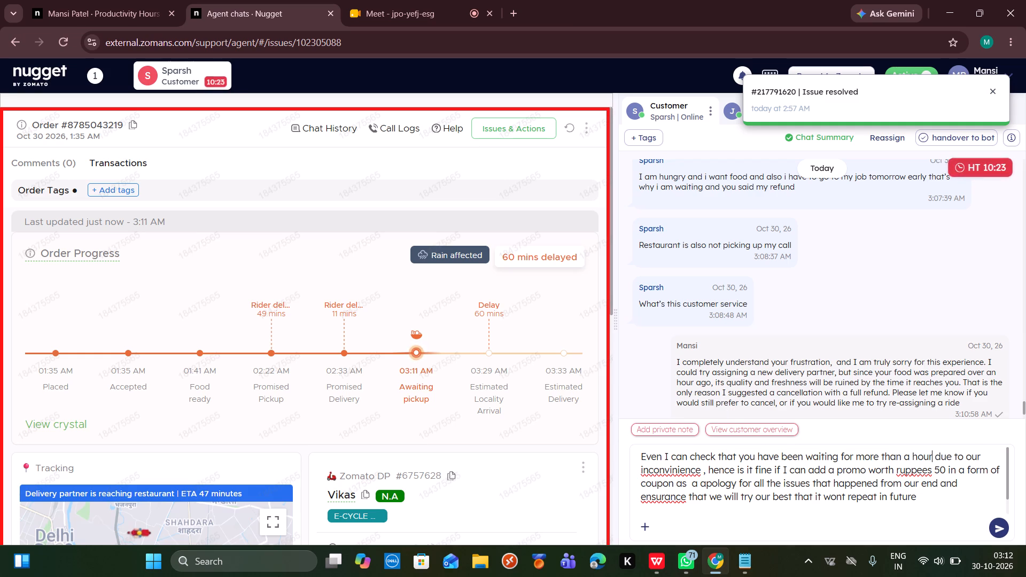
Set the promo amount offered in the unsent reply to 80 rupees.
{"action": "left_click", "coordinate": [934, 472]}
{"action": "key", "text": "Right"}
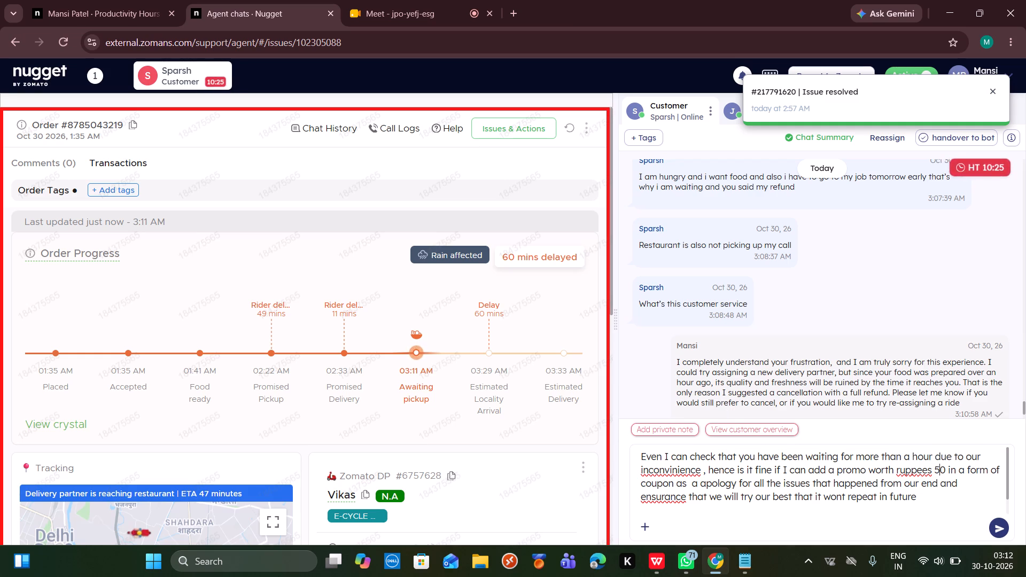
{"action": "key", "text": "BackSpace"}
{"action": "key", "text": "1"}
{"action": "key", "text": "BackSpace"}
{"action": "key", "text": "8"}
Insert "alongwith the refund" after "coupon" in the reply and send the message to the customer.
{"action": "left_click", "coordinate": [675, 482]}
{"action": "type", "text": "alongwith the refund"}
{"action": "key", "text": "space"}
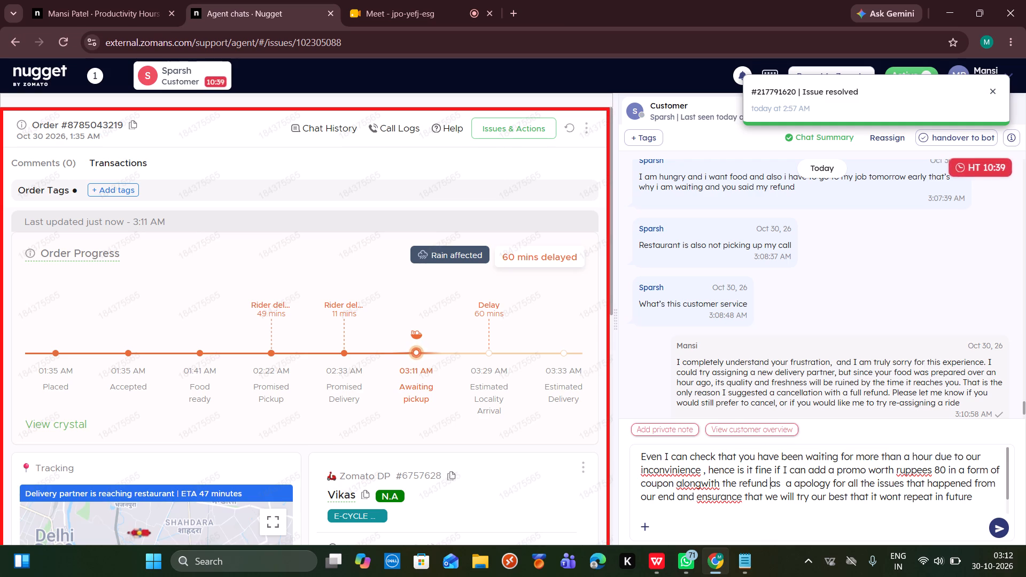
{"action": "key", "text": "Return"}
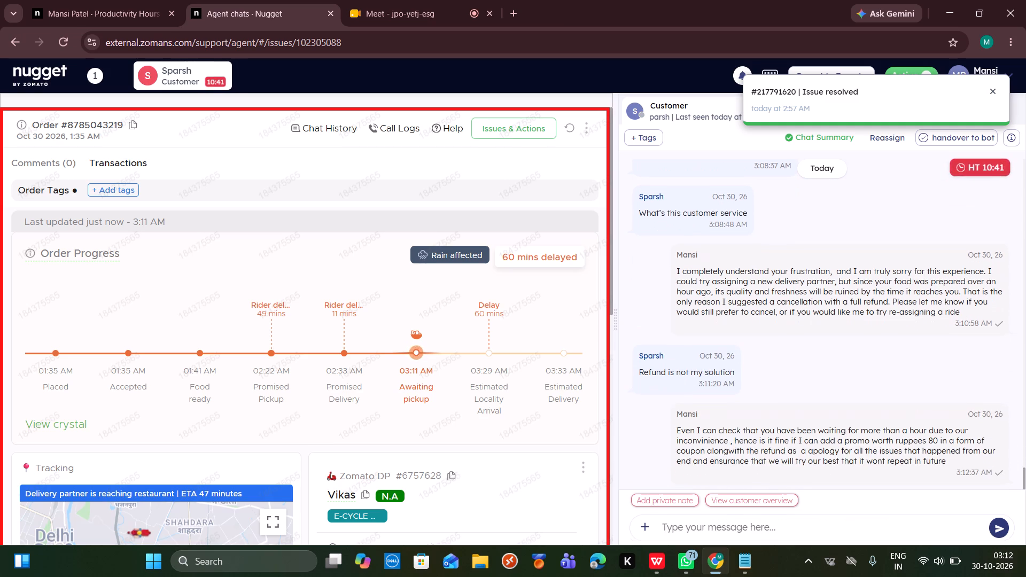
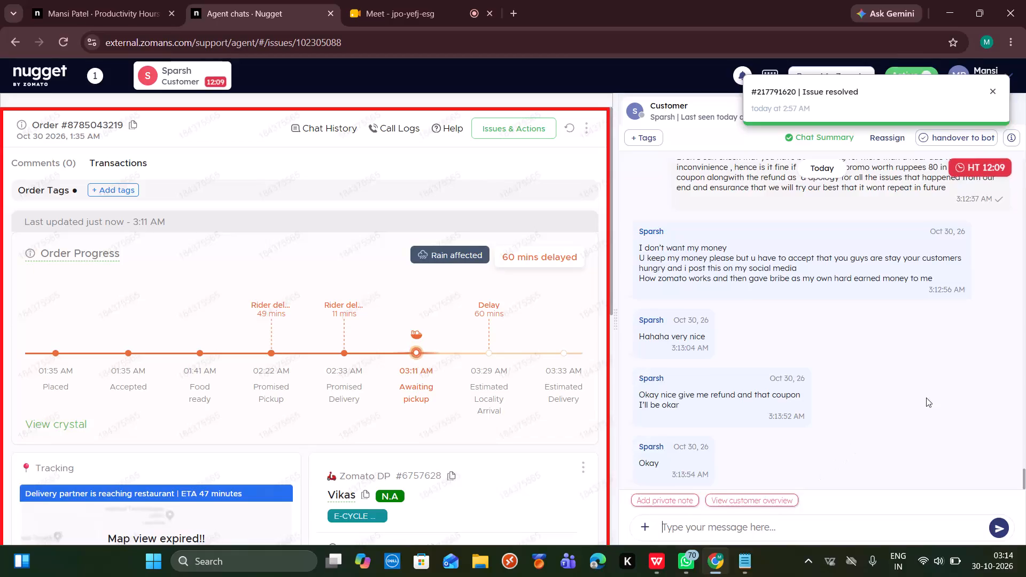
Review the customer's chat history back to the start of the conversation and the latest replies about the refund and coupon.
{"action": "scroll", "coordinate": [926, 397], "scroll_direction": "up", "scroll_amount": 7}
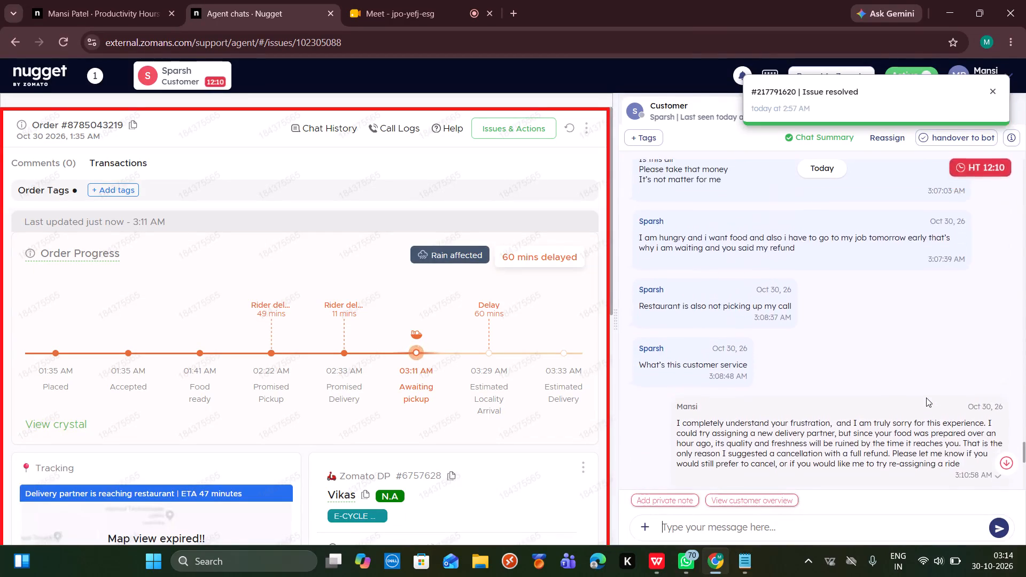
{"action": "scroll", "coordinate": [926, 397], "scroll_direction": "up", "scroll_amount": 6}
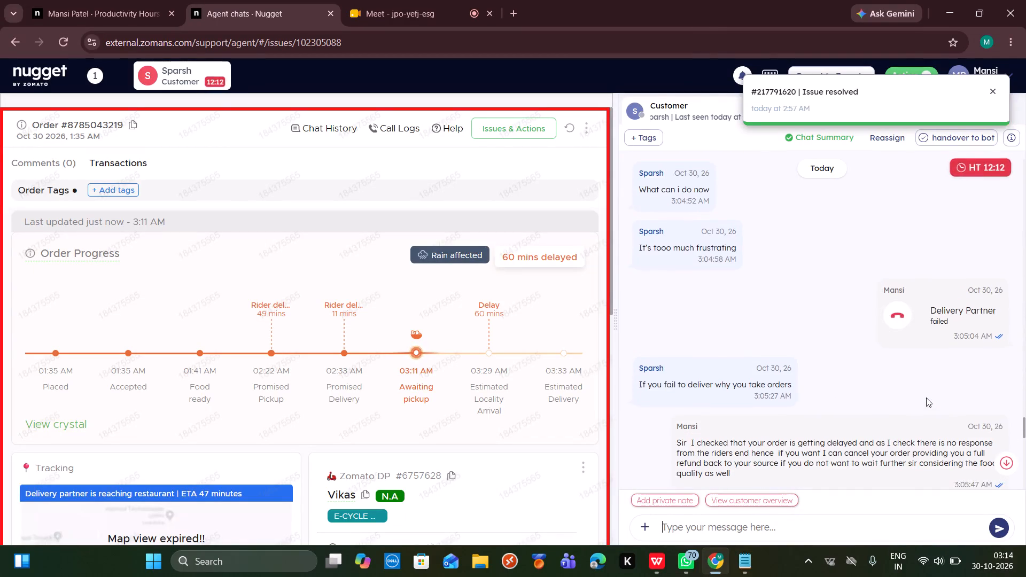
{"action": "scroll", "coordinate": [926, 397], "scroll_direction": "up", "scroll_amount": 8}
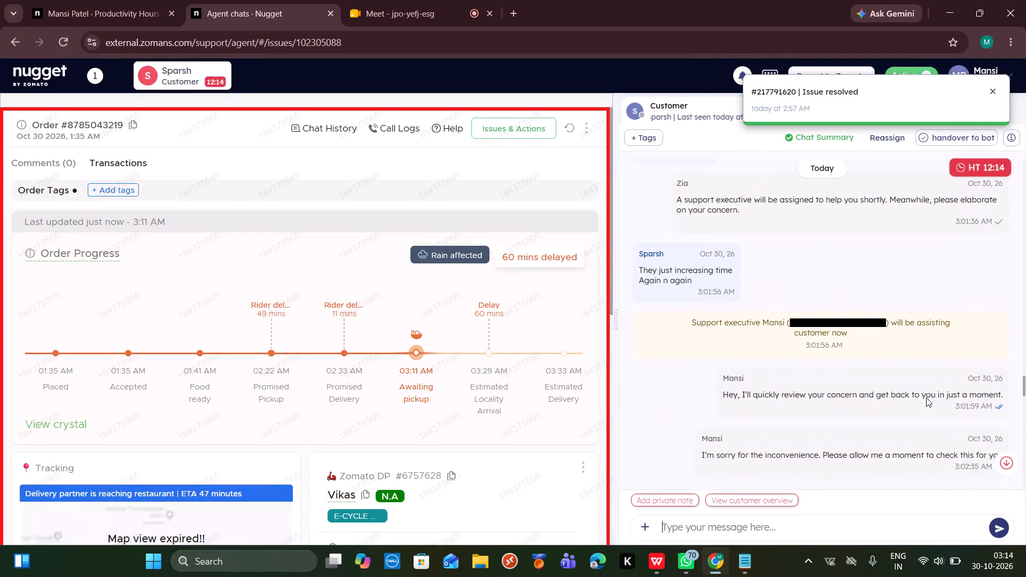
{"action": "scroll", "coordinate": [926, 397], "scroll_direction": "up", "scroll_amount": 1}
{"action": "scroll", "coordinate": [926, 397], "scroll_direction": "down", "scroll_amount": 10}
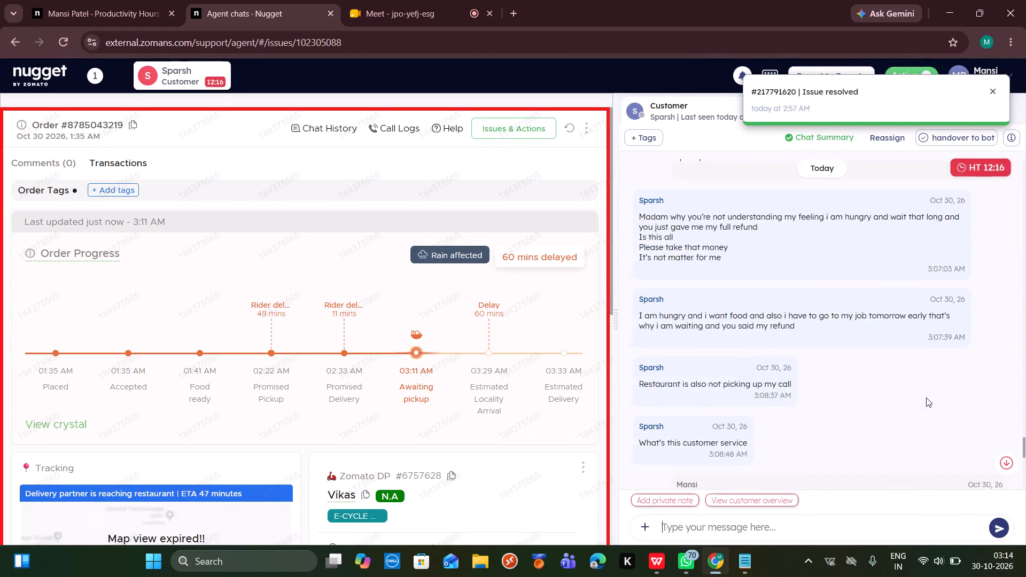
{"action": "scroll", "coordinate": [926, 397], "scroll_direction": "down", "scroll_amount": 16}
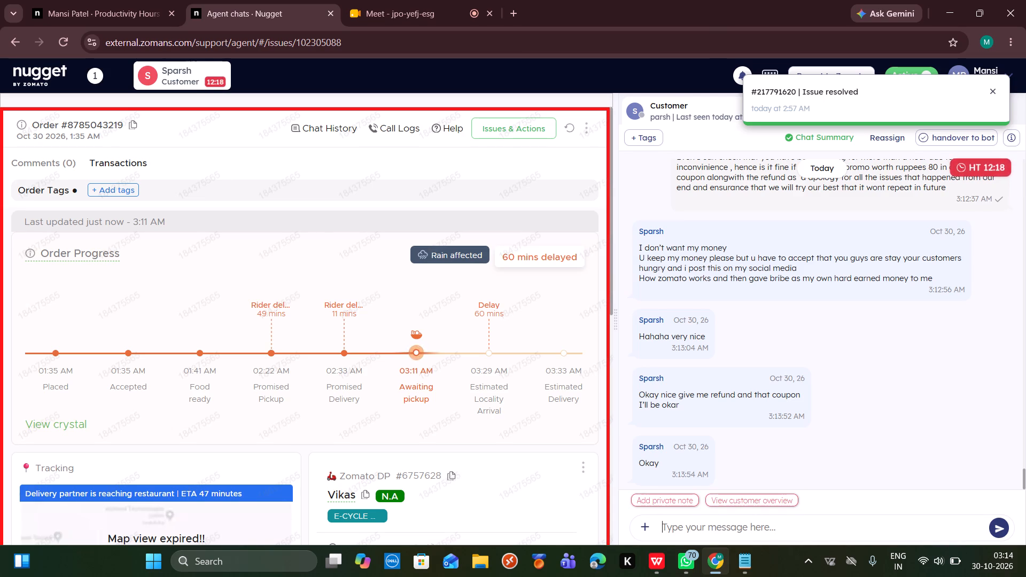
Send the customer a message offering a supervisor callback in next 2 hours with senior management for better resolution.
{"action": "key", "text": "s"}
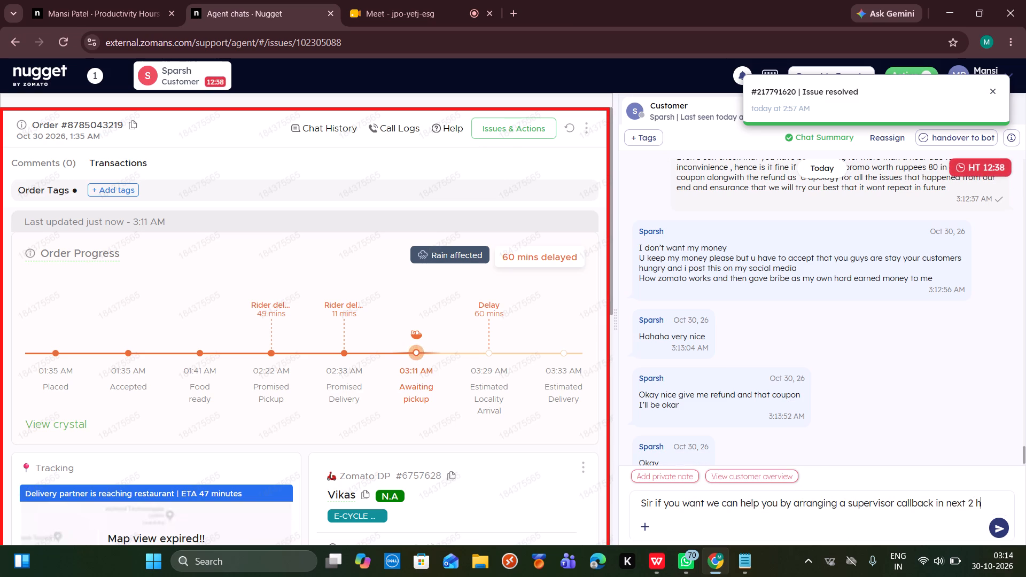
{"action": "type", "text": "with our senior management for better reso"}
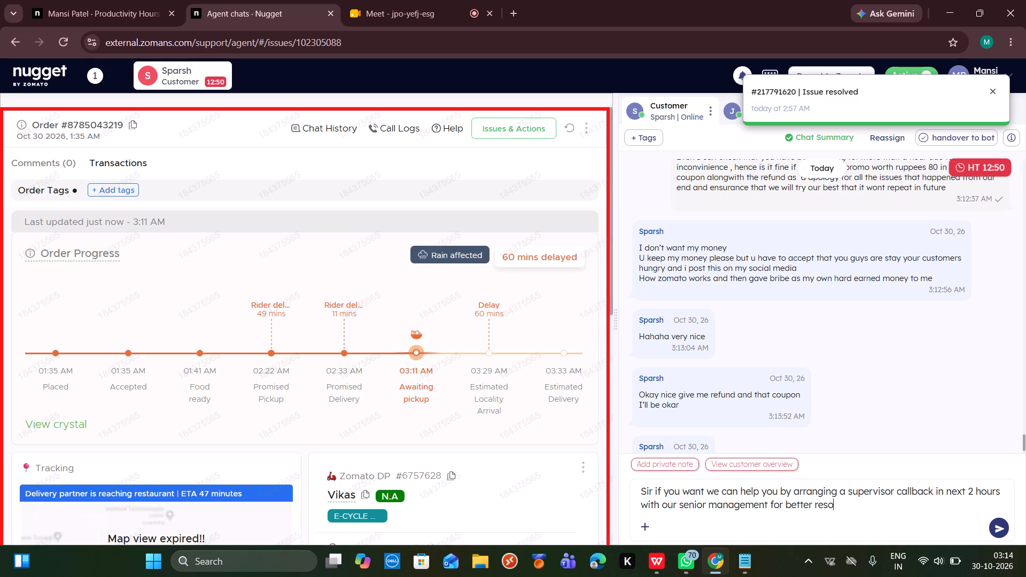
{"action": "type", "text": "lution"}
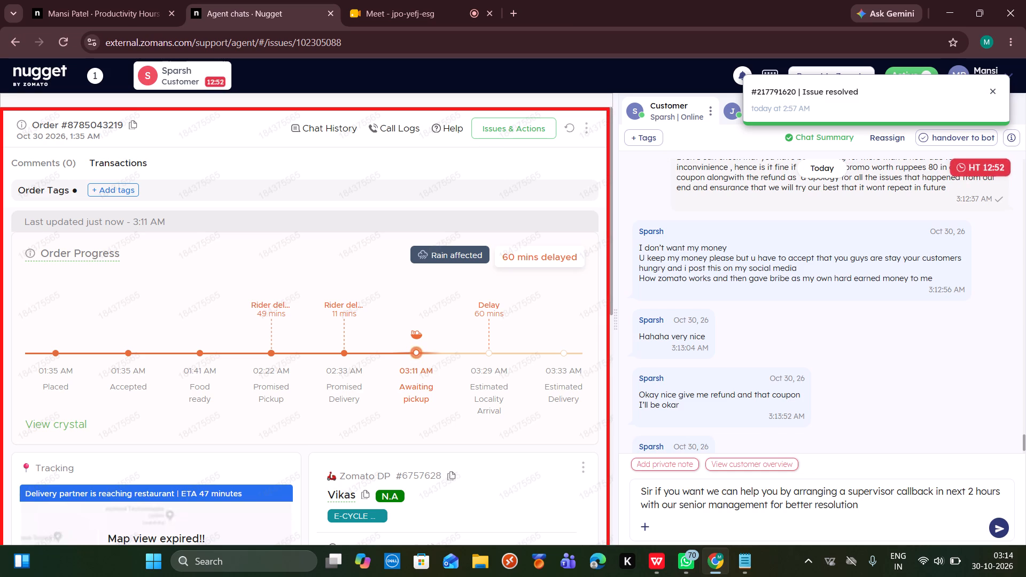
{"action": "key", "text": "Return"}
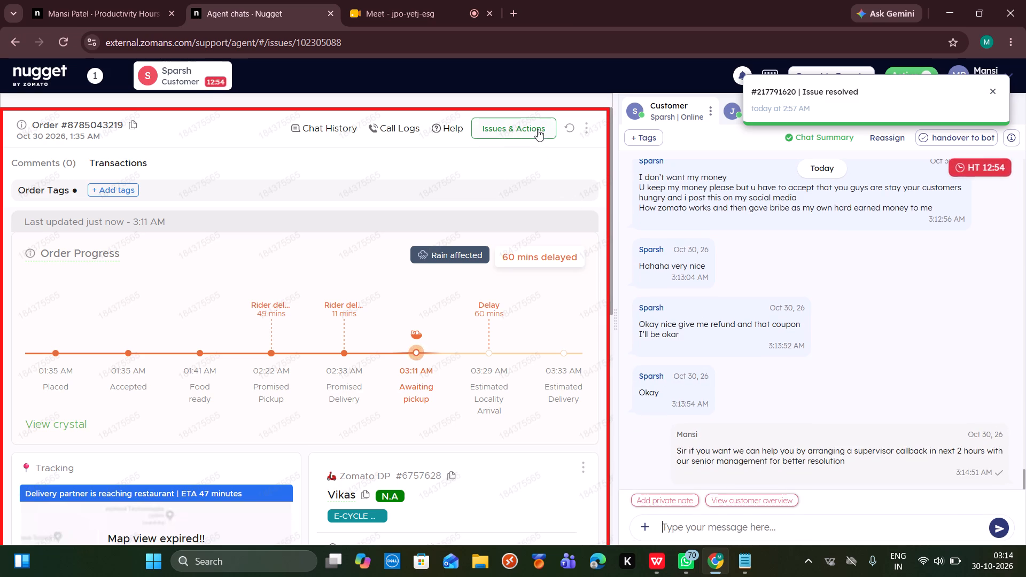
Report the issue "DP is not responding", complete its checks, and cancel the order with the full ₹139 refund.
{"action": "left_click", "coordinate": [538, 129]}
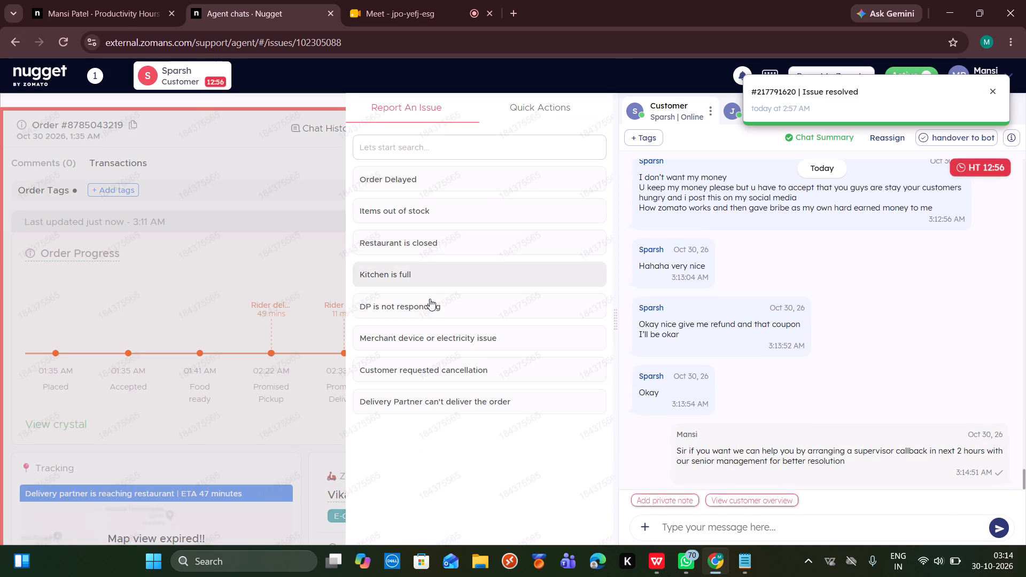
{"action": "left_click", "coordinate": [430, 310]}
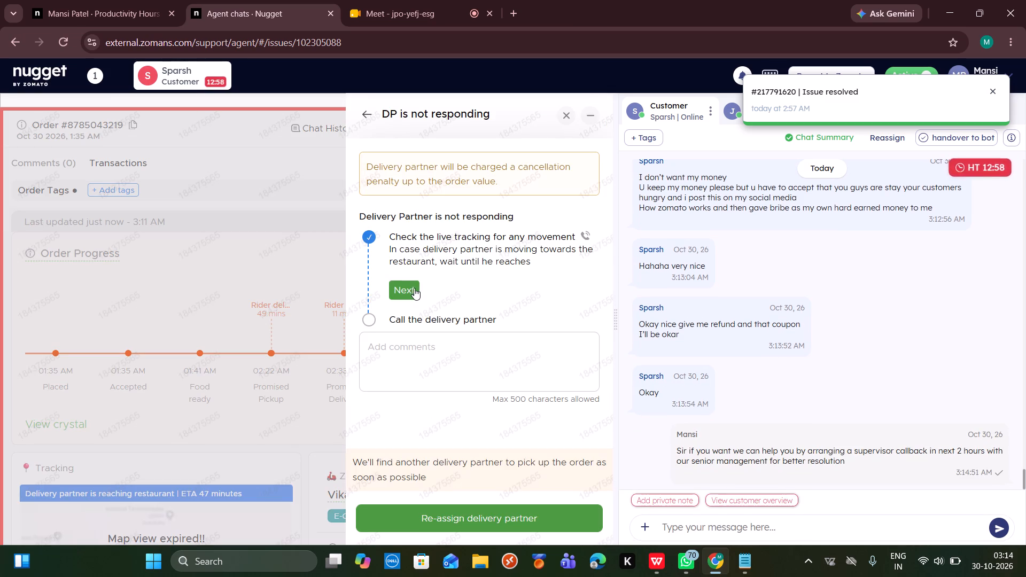
{"action": "left_click", "coordinate": [411, 286]}
{"action": "left_click", "coordinate": [405, 309]}
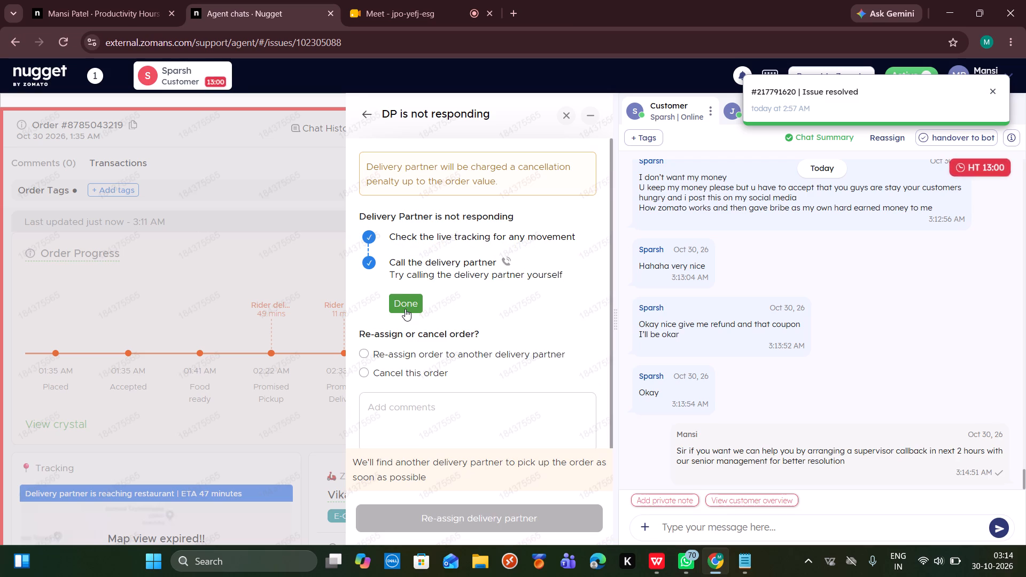
{"action": "left_click", "coordinate": [401, 375]}
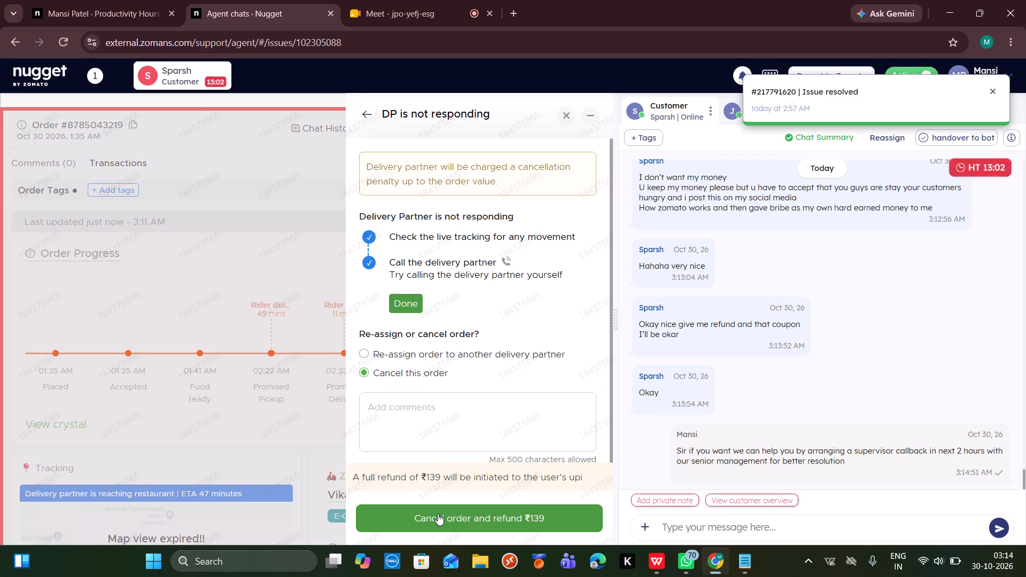
{"action": "left_click", "coordinate": [438, 513]}
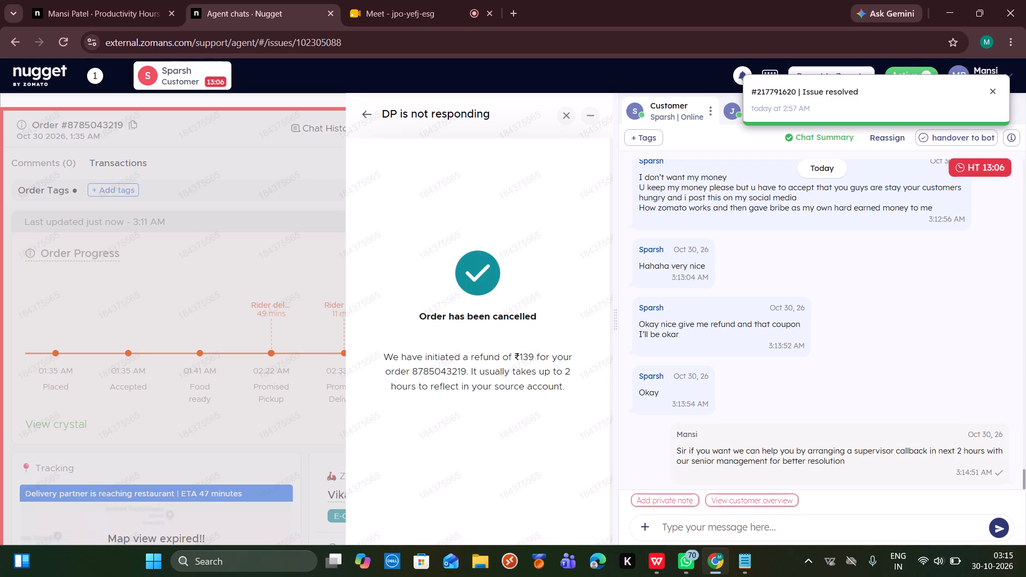
Copy the refund confirmation text beginning "We have initiated a refund of ₹139" into the customer chat's message box.
{"action": "left_click_drag", "start_coordinate": [385, 356], "coordinate": [582, 415]}
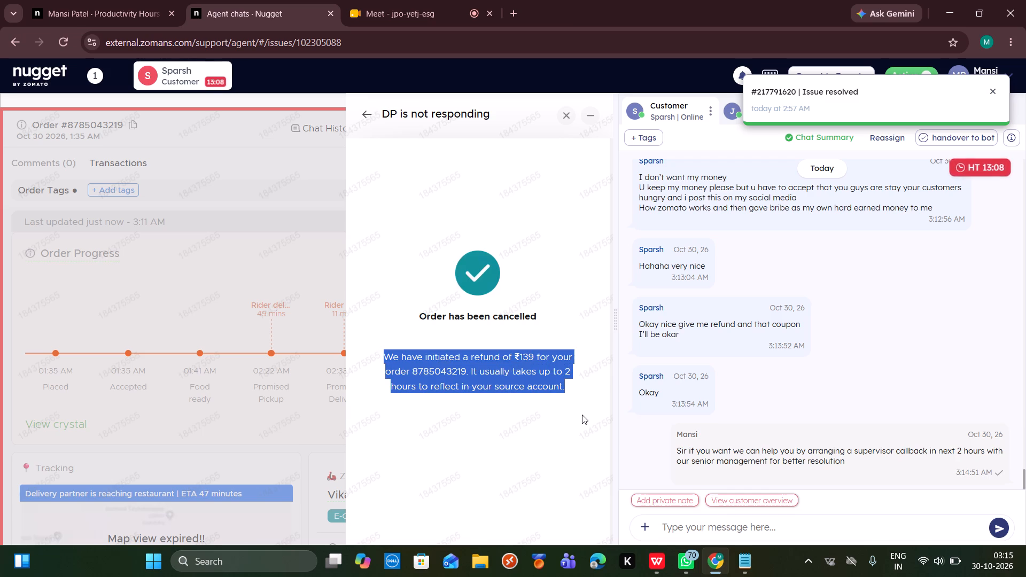
{"action": "key", "text": "ctrl+c"}
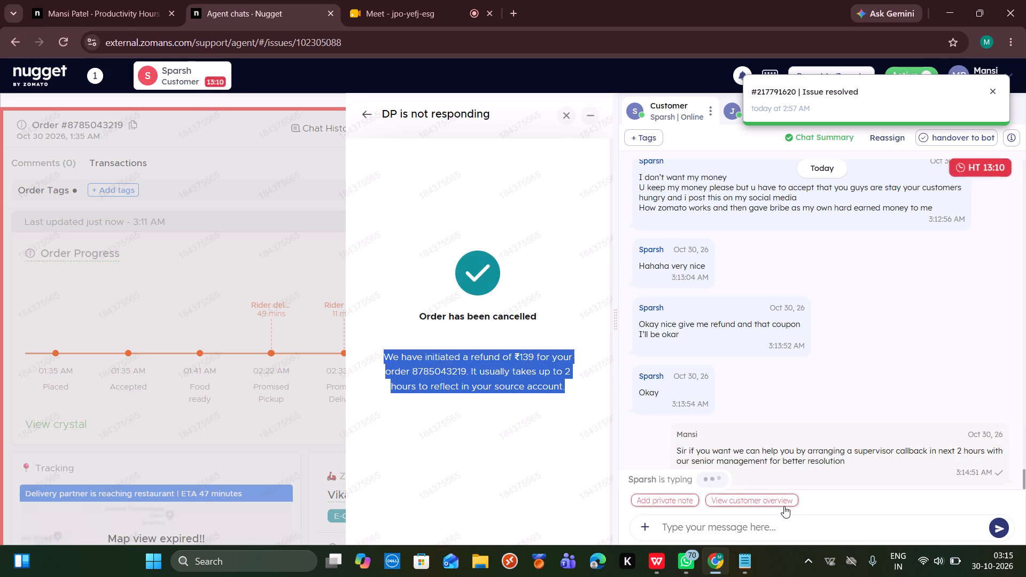
{"action": "left_click", "coordinate": [764, 527]}
{"action": "key", "text": "ctrl+v"}
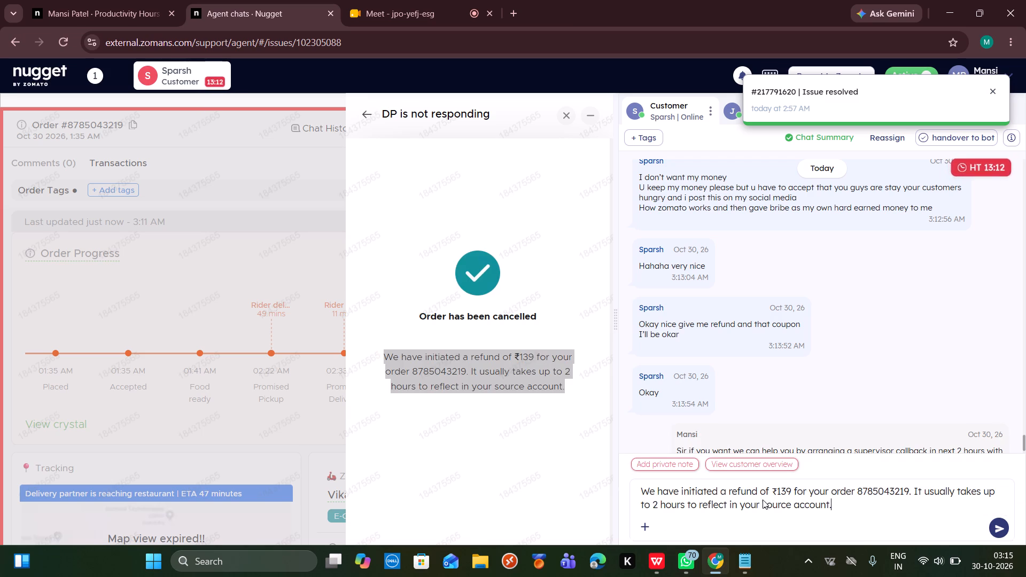
{"action": "scroll", "coordinate": [779, 373], "scroll_direction": "down", "scroll_amount": 7}
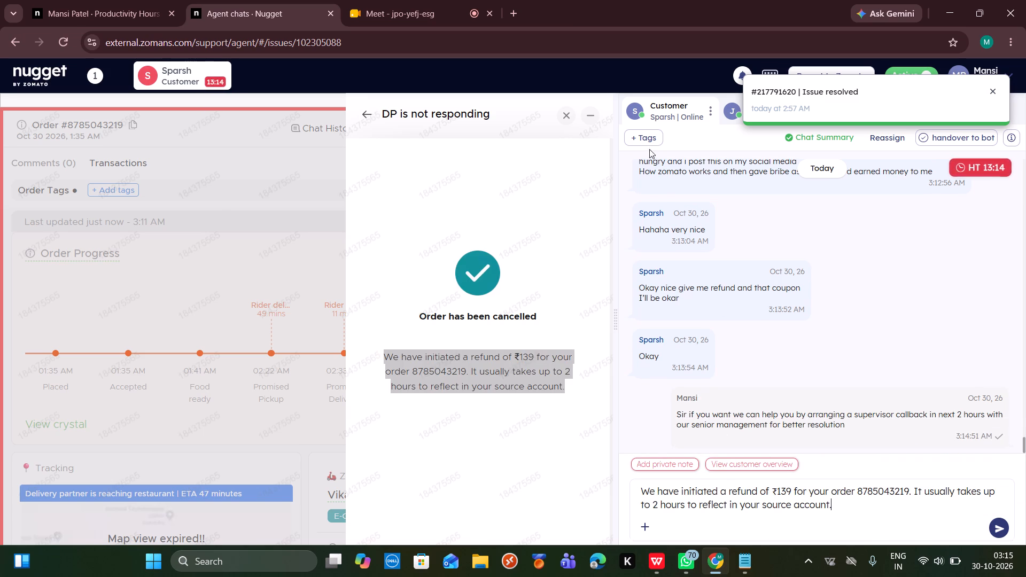
Tag the customer's chat with the issue tag Delay.
{"action": "left_click", "coordinate": [650, 143]}
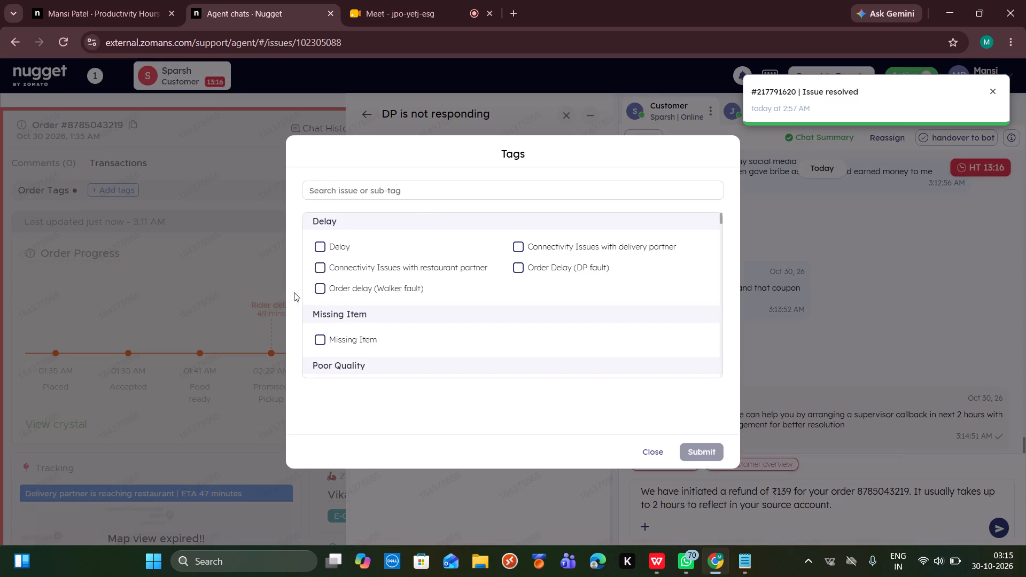
{"action": "left_click", "coordinate": [324, 248]}
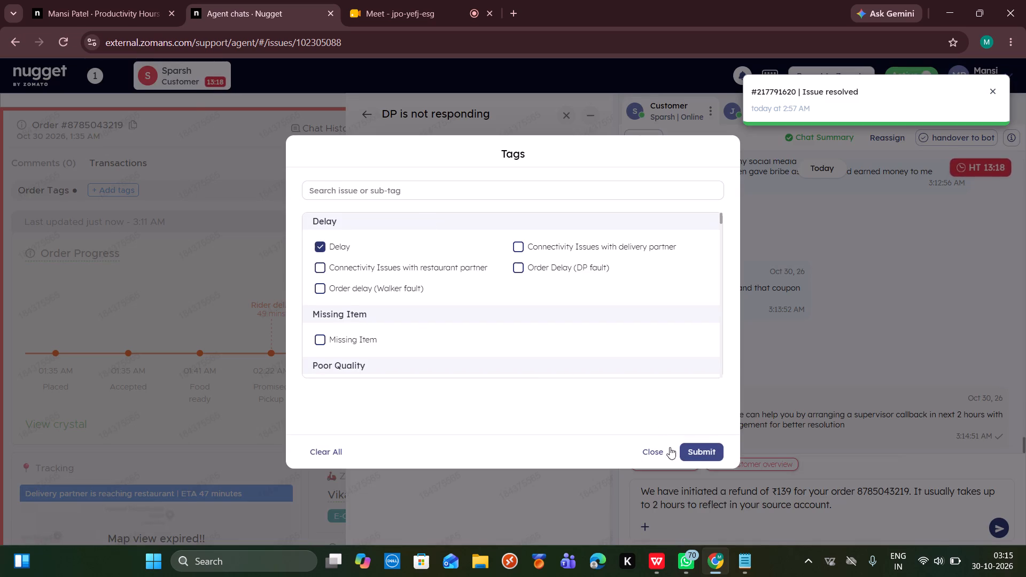
{"action": "left_click", "coordinate": [694, 449]}
Send the prepared refund confirmation message to the customer.
{"action": "scroll", "coordinate": [790, 358], "scroll_direction": "down", "scroll_amount": 1}
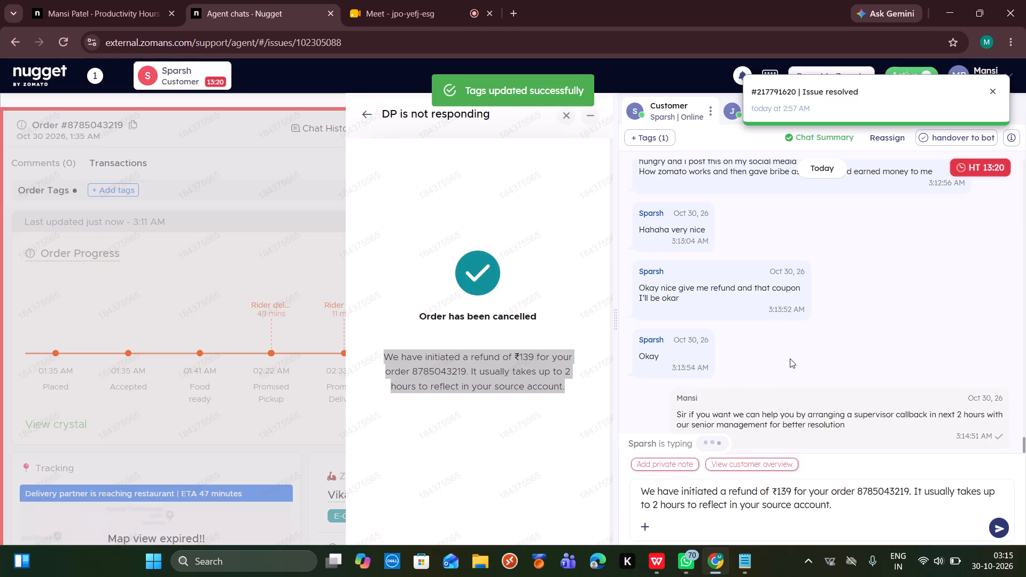
{"action": "scroll", "coordinate": [790, 358], "scroll_direction": "down", "scroll_amount": 2}
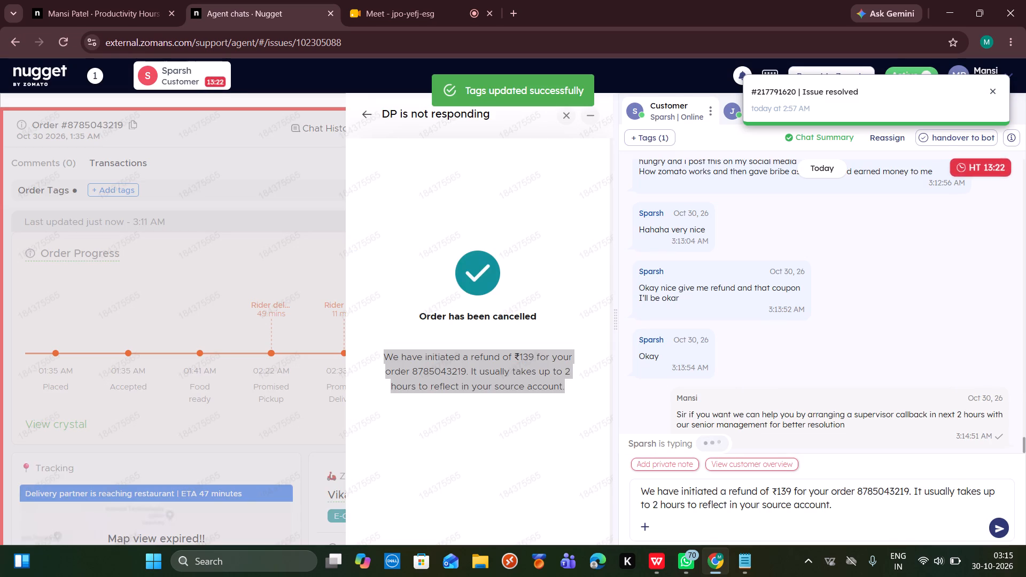
{"action": "left_click", "coordinate": [993, 526]}
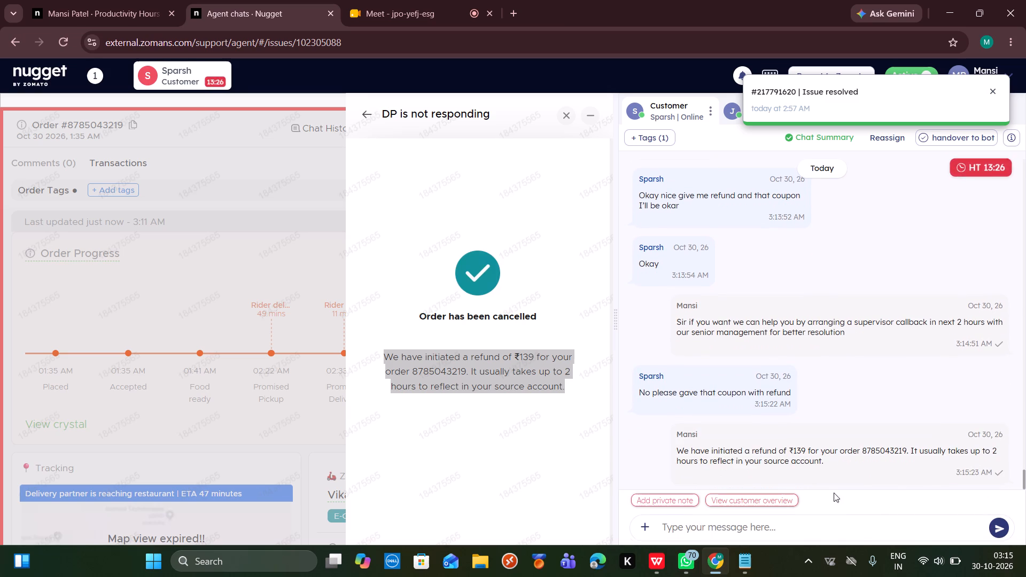
Copy the compensation template beginning "I have initiated the coupon for you" from the Notepad hold statements and return to the order details.
{"action": "left_click", "coordinate": [752, 559]}
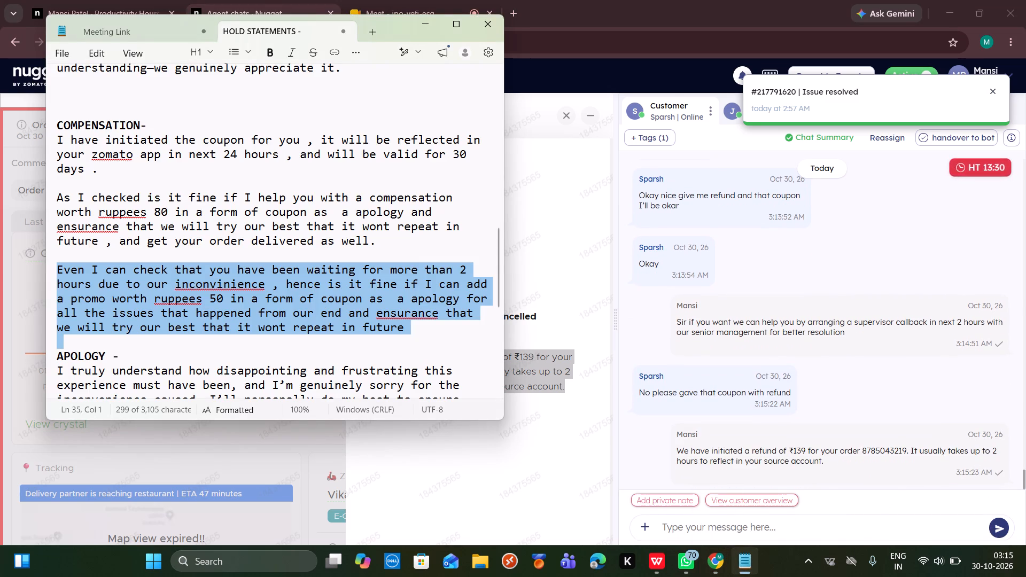
{"action": "left_click_drag", "start_coordinate": [58, 139], "coordinate": [57, 146]}
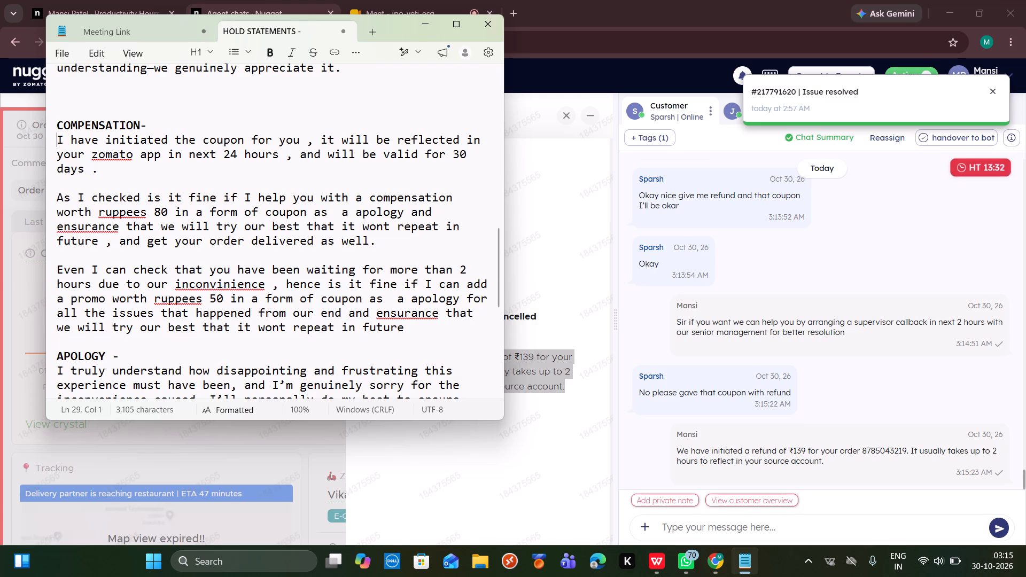
{"action": "left_click_drag", "start_coordinate": [57, 146], "coordinate": [57, 145]}
{"action": "left_click_drag", "start_coordinate": [49, 136], "coordinate": [53, 167]}
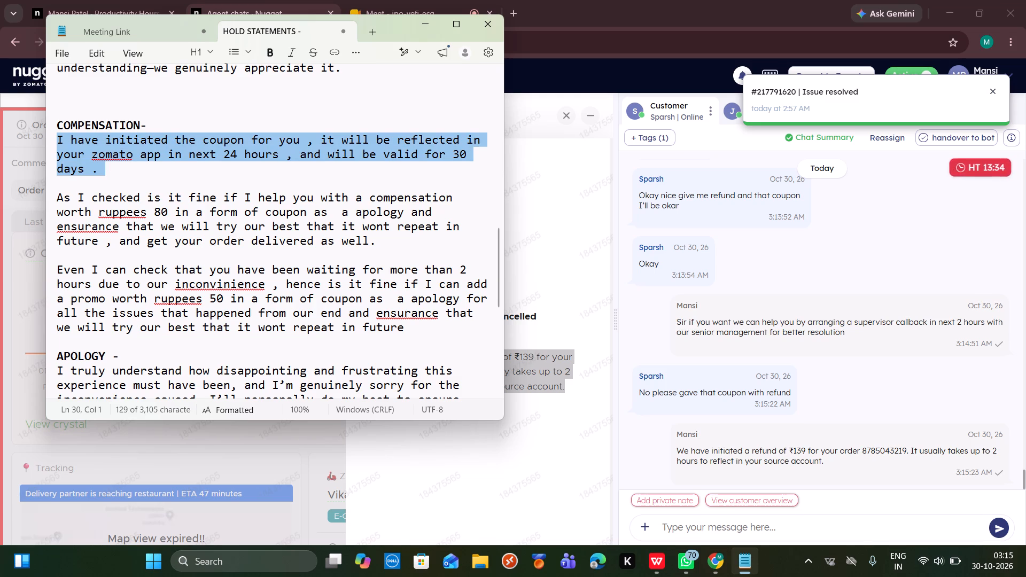
{"action": "key", "text": "ctrl+c"}
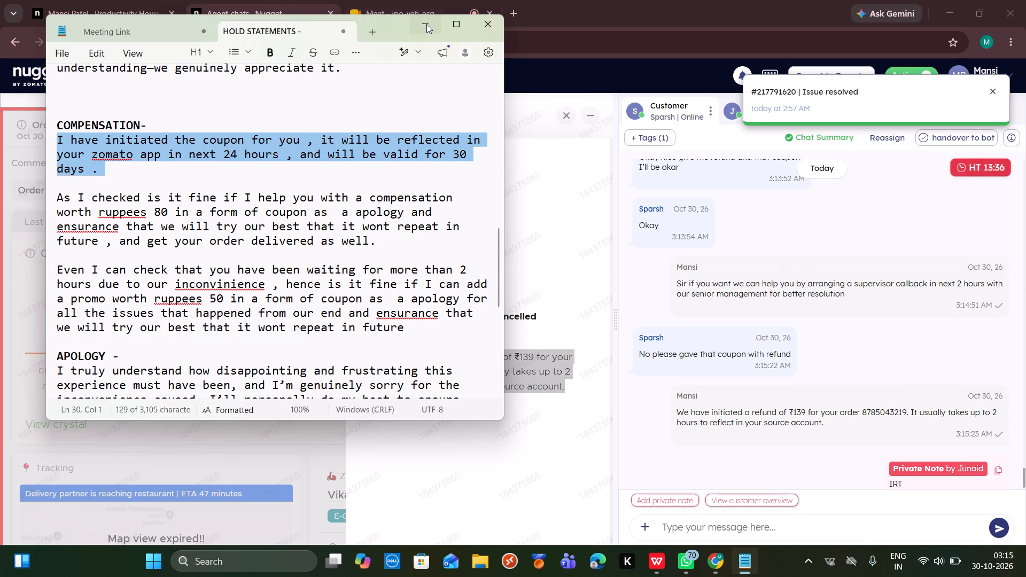
{"action": "left_click", "coordinate": [426, 24]}
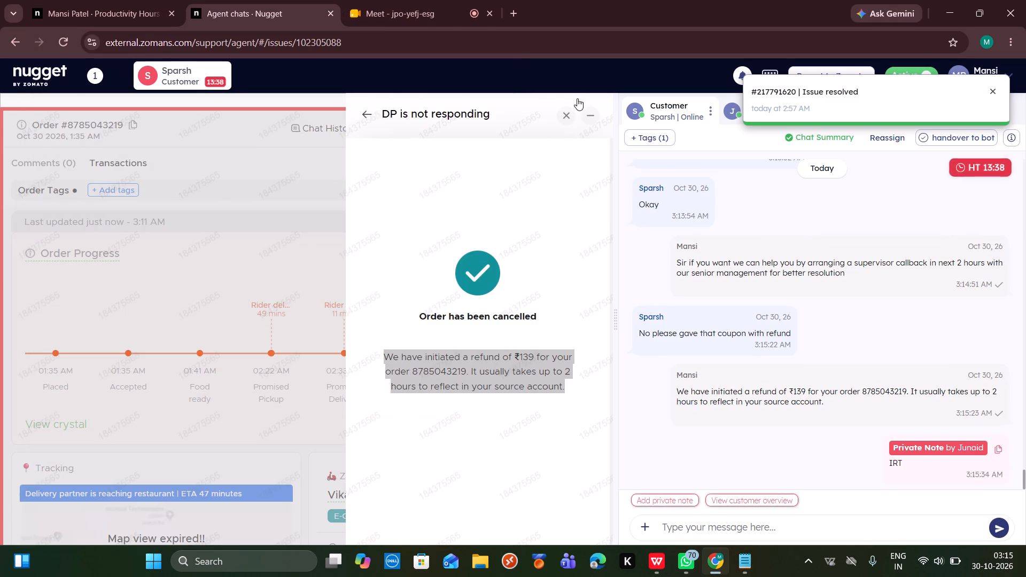
{"action": "left_click", "coordinate": [572, 113]}
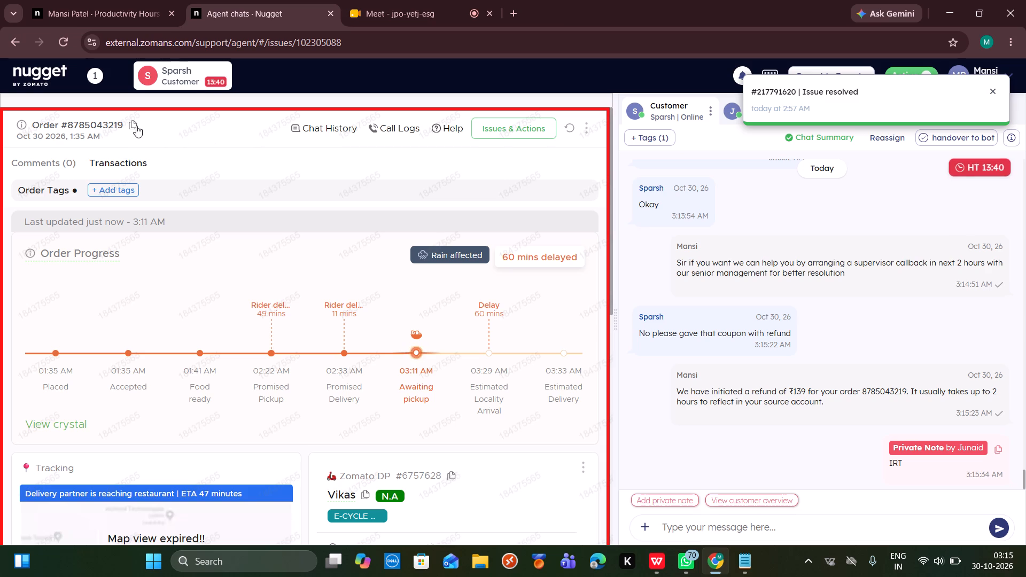
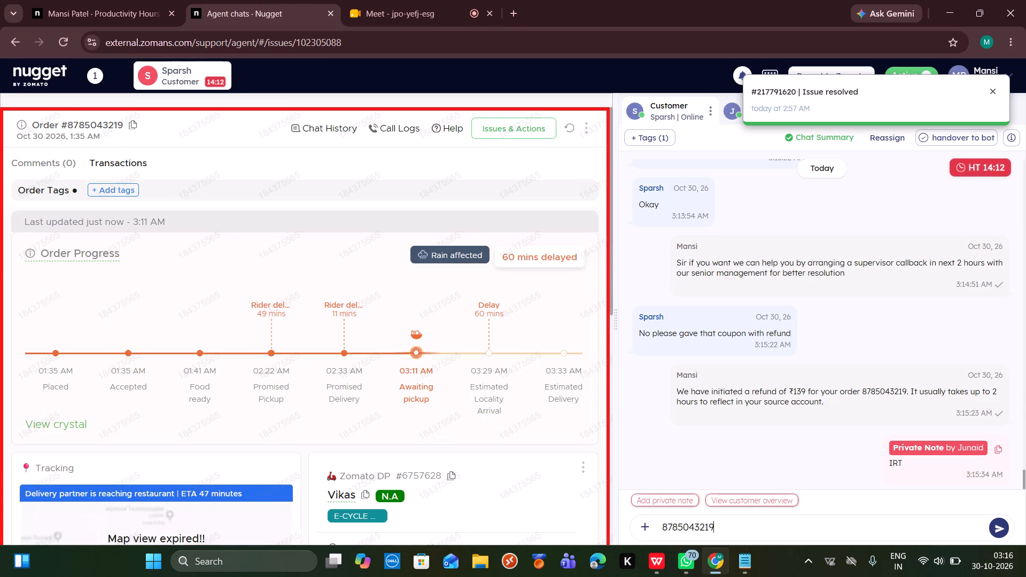
Clear the pasted order number and send the customer the Notepad coupon template, adding "worth ruppees 80" after "coupon".
{"action": "key", "text": "ctrl+z"}
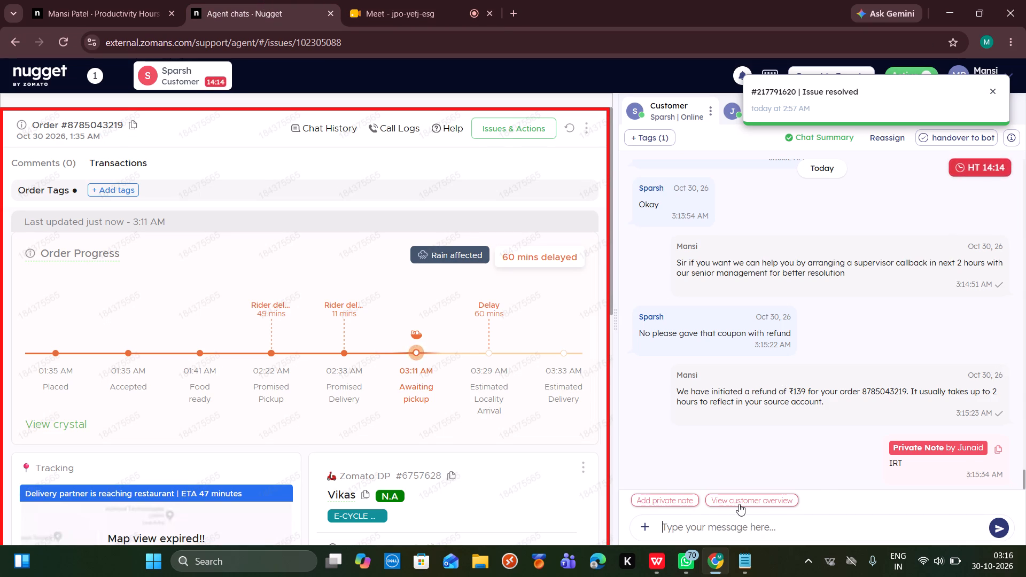
{"action": "left_click", "coordinate": [741, 576]}
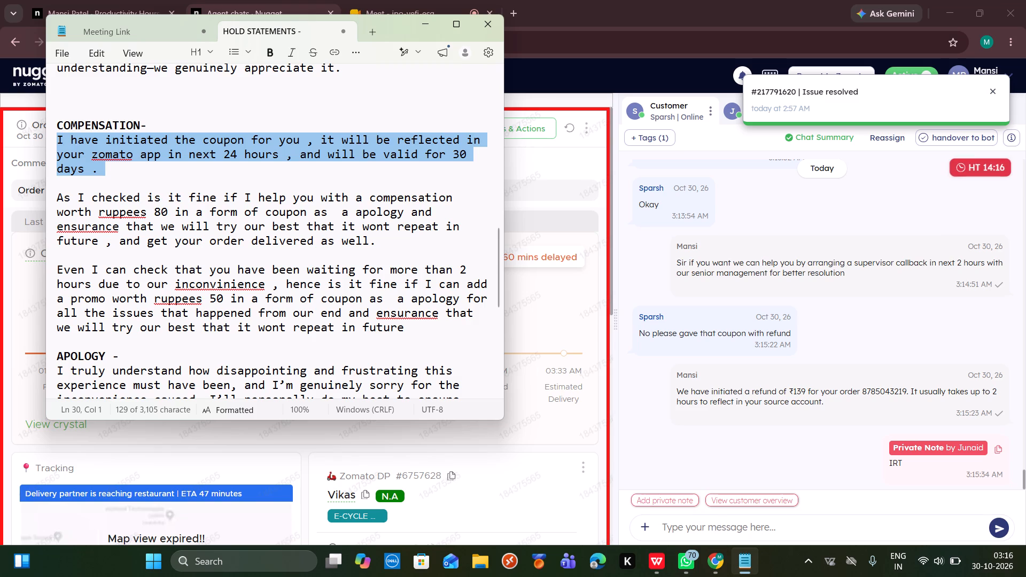
{"action": "key", "text": "ctrl+c"}
{"action": "left_click", "coordinate": [713, 525]}
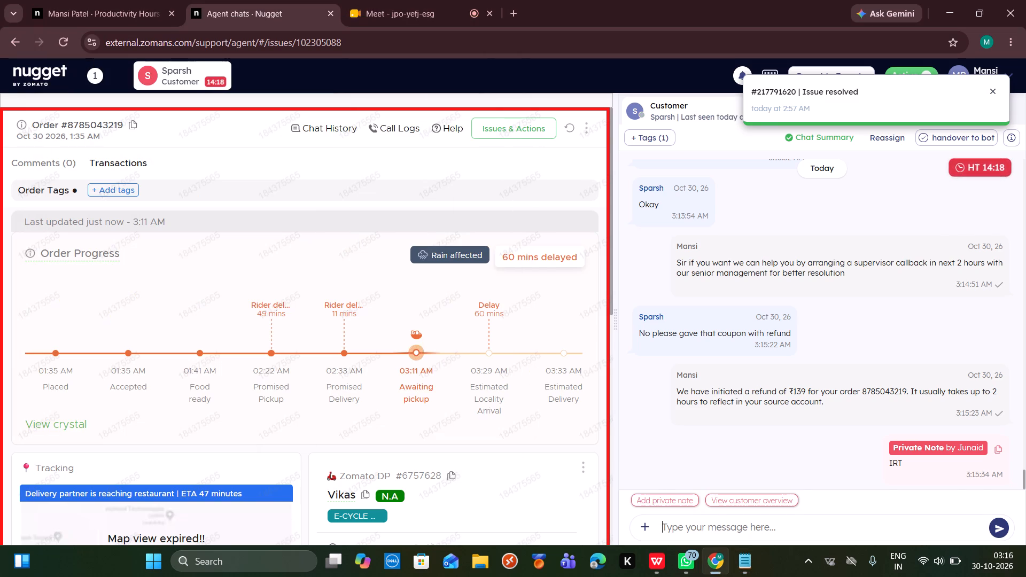
{"action": "key", "text": "ctrl+v"}
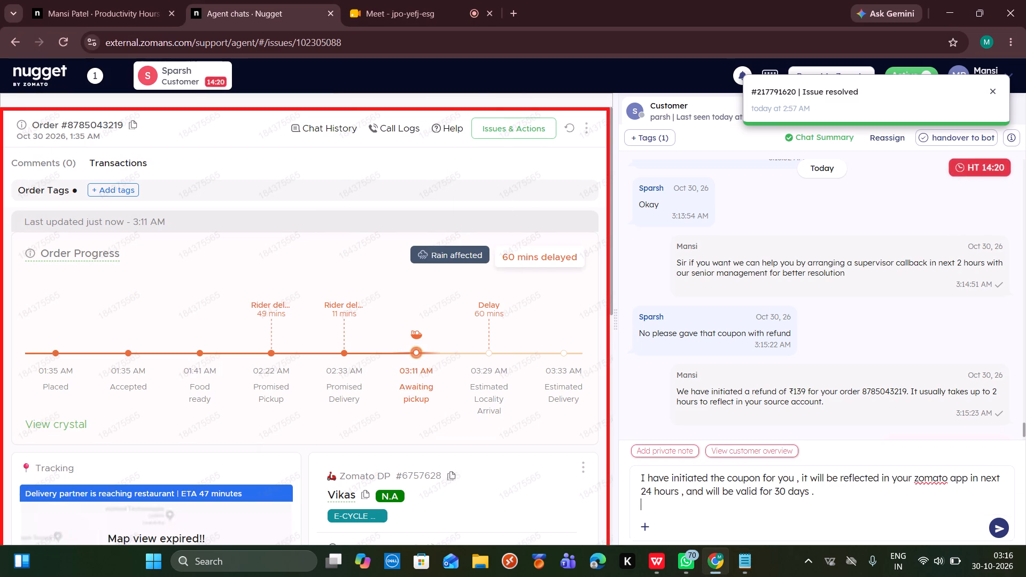
{"action": "left_click", "coordinate": [763, 477]}
{"action": "type", "text": "worth ruppees 80"}
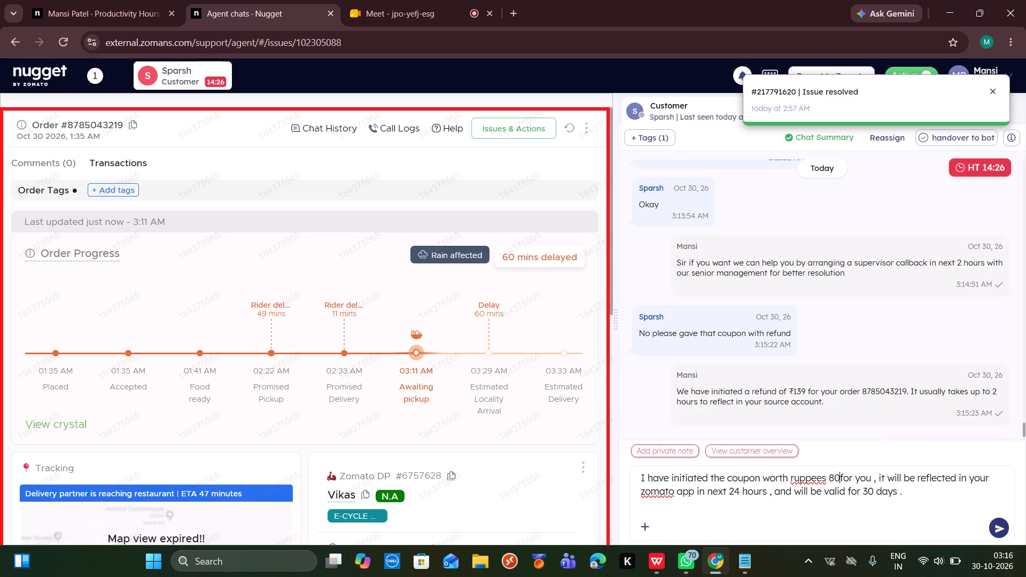
{"action": "key", "text": "space"}
{"action": "key", "text": "Return"}
Send the customer the canned response "Further assistance2".
{"action": "type", "text": "/fur"}
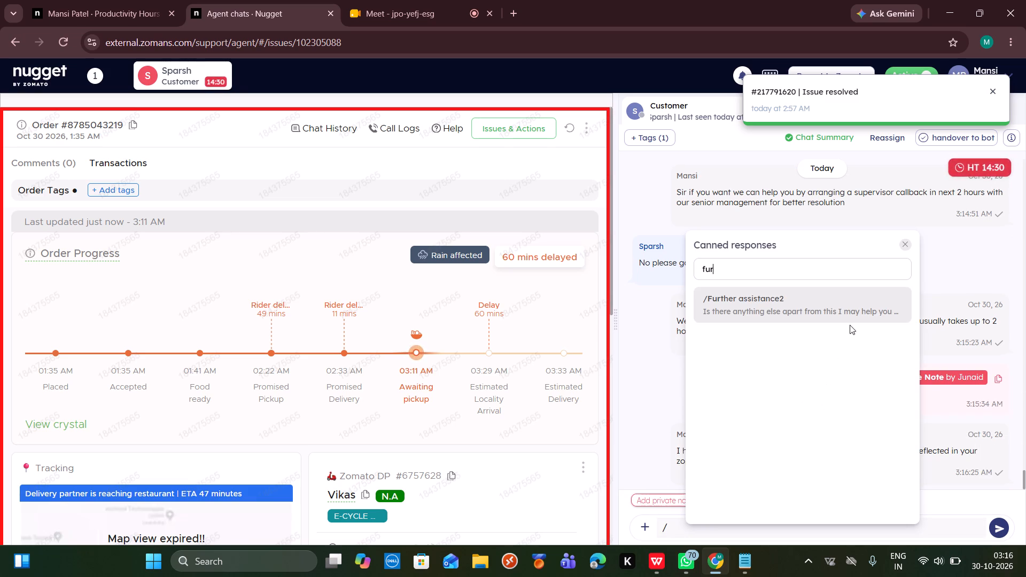
{"action": "left_click", "coordinate": [852, 320]}
{"action": "key", "text": "Return"}
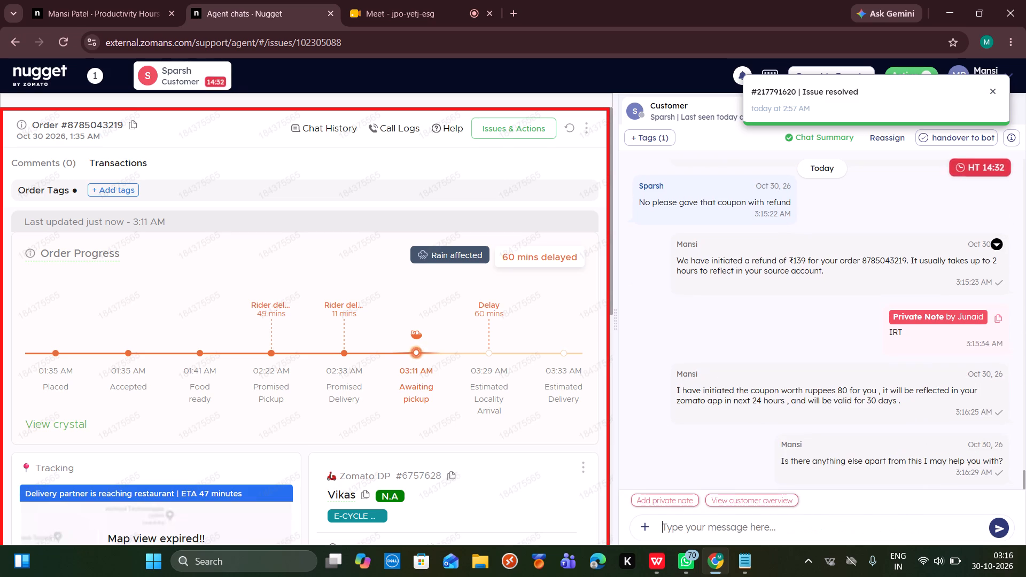
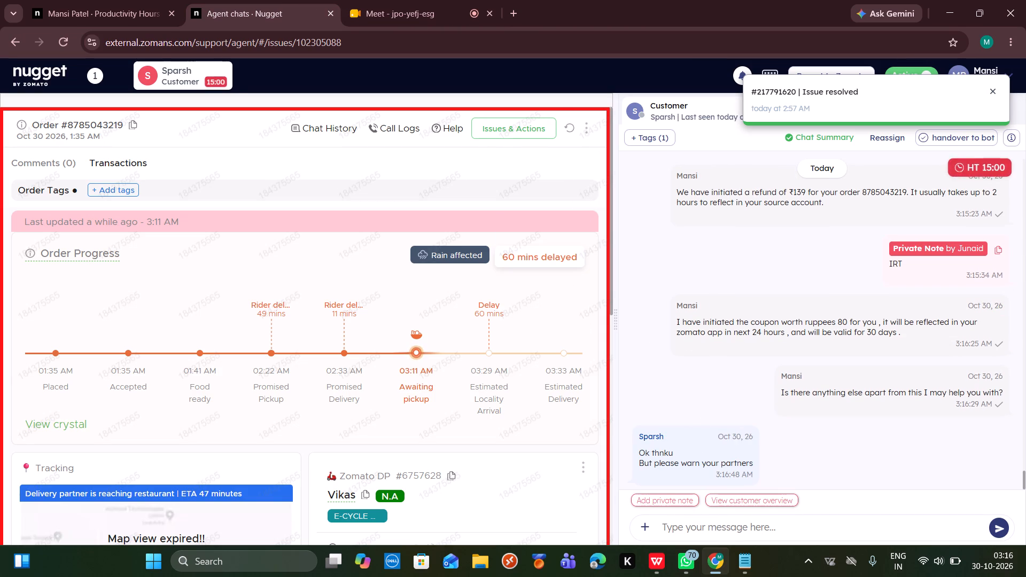
Send the customer the canned response "apology2" in reply to the request to warn the partners.
{"action": "left_click", "coordinate": [708, 521]}
{"action": "type", "text": "/apology"}
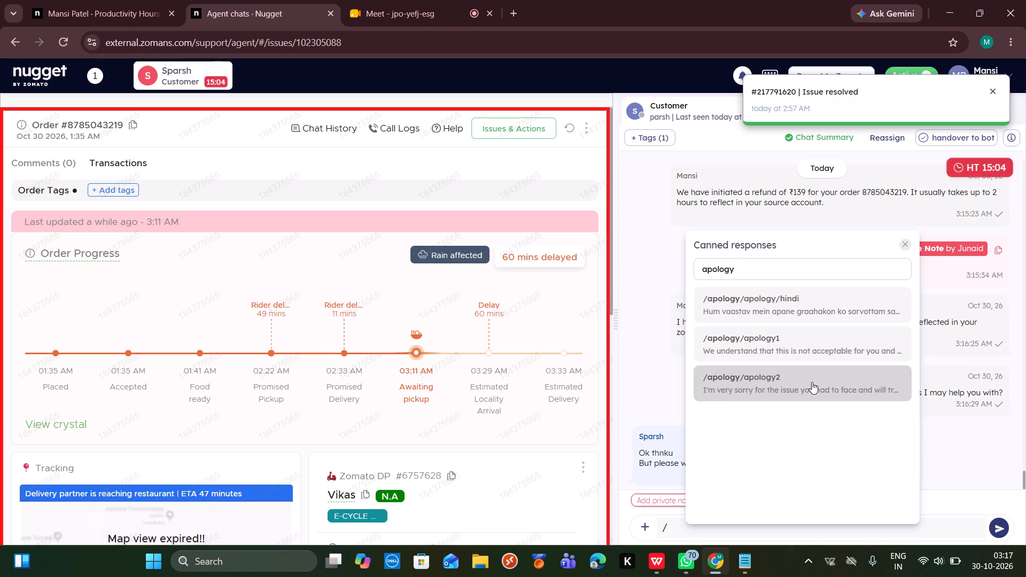
{"action": "left_click", "coordinate": [812, 382]}
{"action": "key", "text": "Return"}
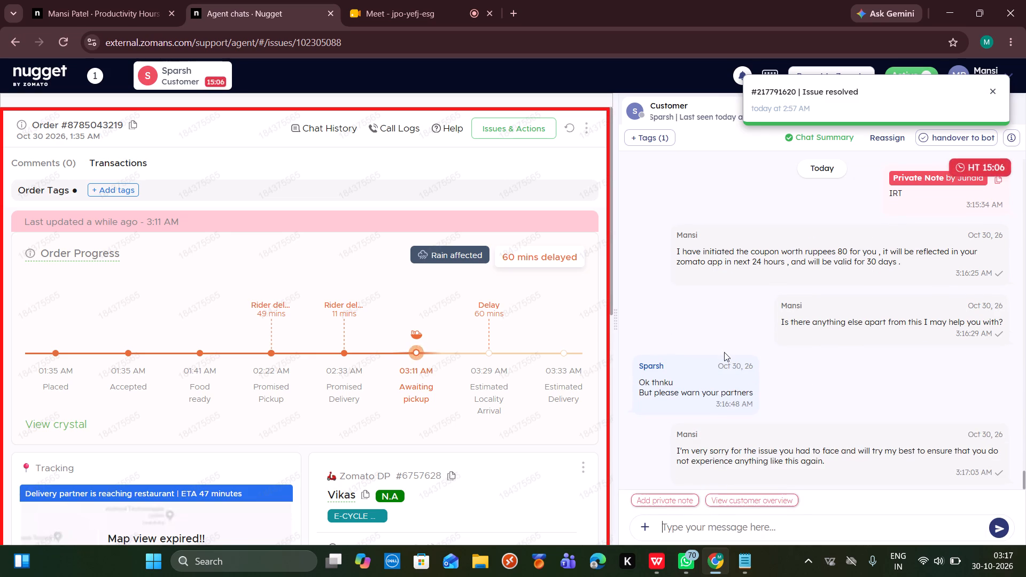
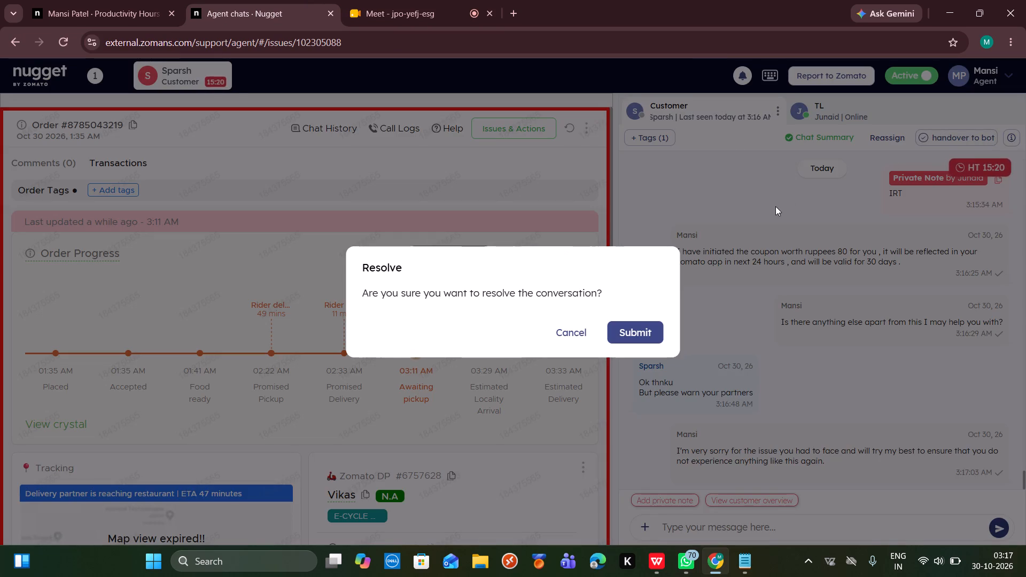
Submit the resolution of the customer's conversation about the delayed order.
{"action": "left_click", "coordinate": [655, 322]}
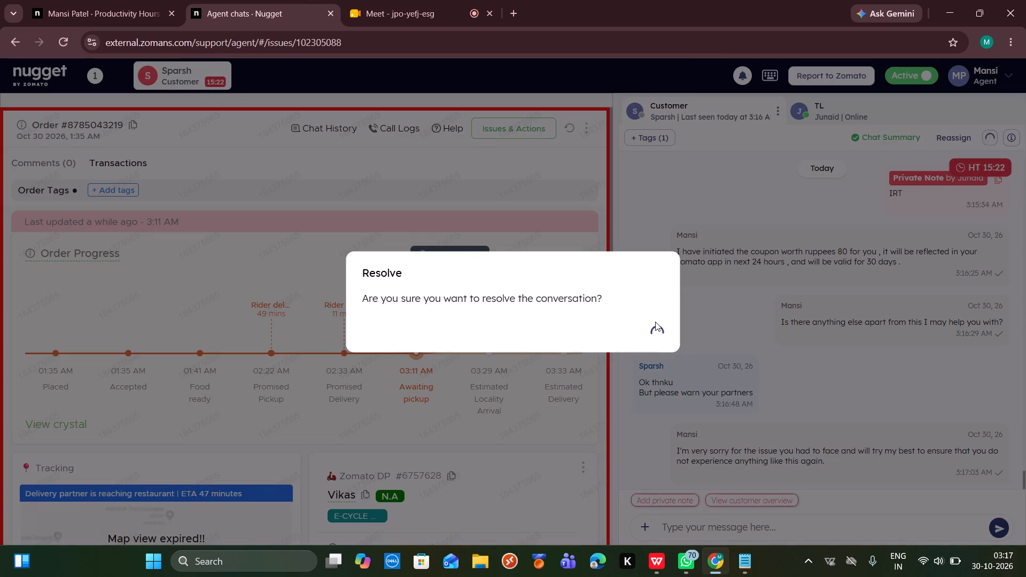
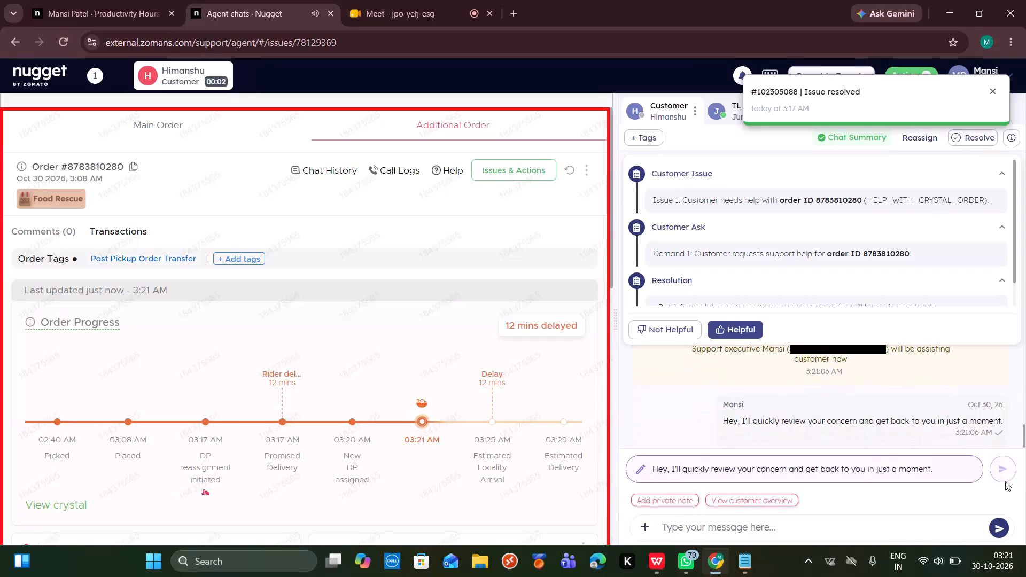
Rate the new chat's summary as helpful.
{"action": "left_click", "coordinate": [758, 326]}
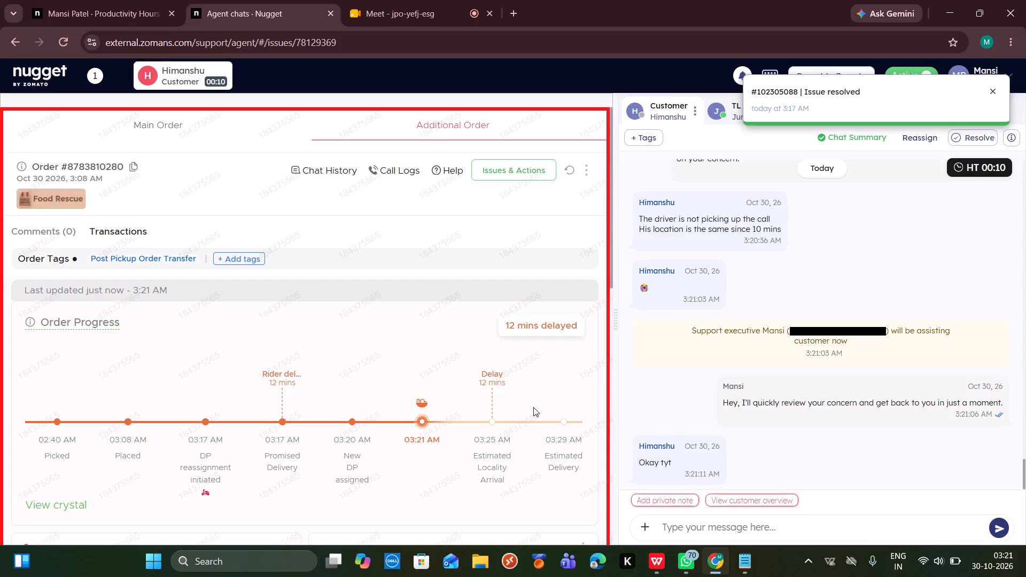
Place a callback call to the order's original Zomato delivery partner, not the transfer partner.
{"action": "scroll", "coordinate": [533, 407], "scroll_direction": "down", "scroll_amount": 2}
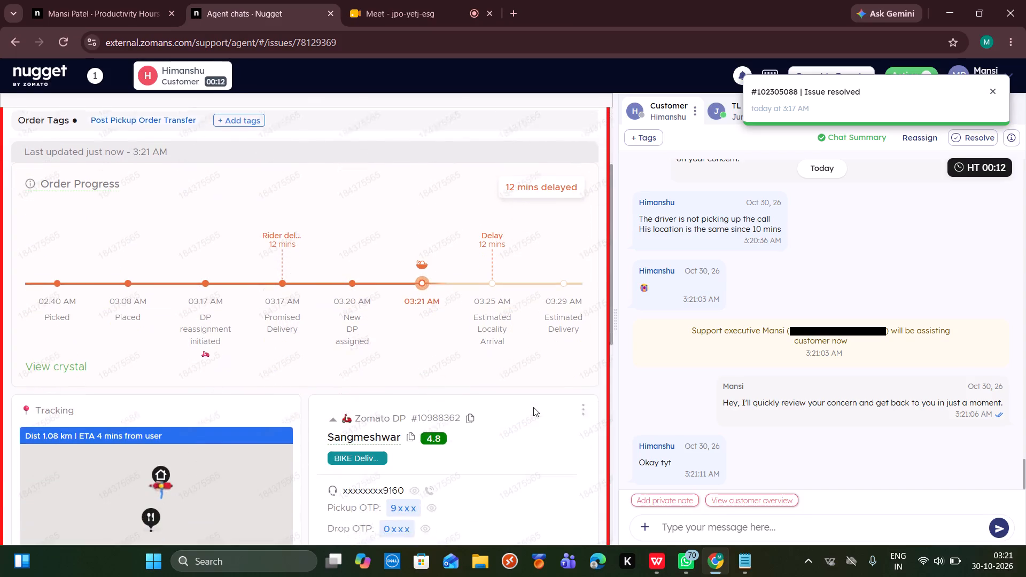
{"action": "scroll", "coordinate": [533, 407], "scroll_direction": "down", "scroll_amount": 1}
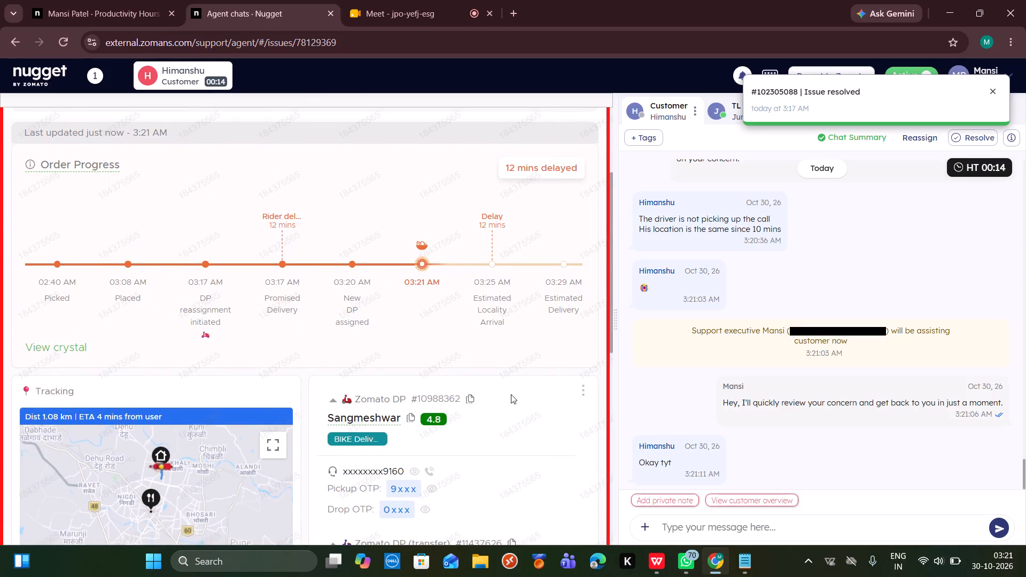
{"action": "left_click", "coordinate": [432, 471]}
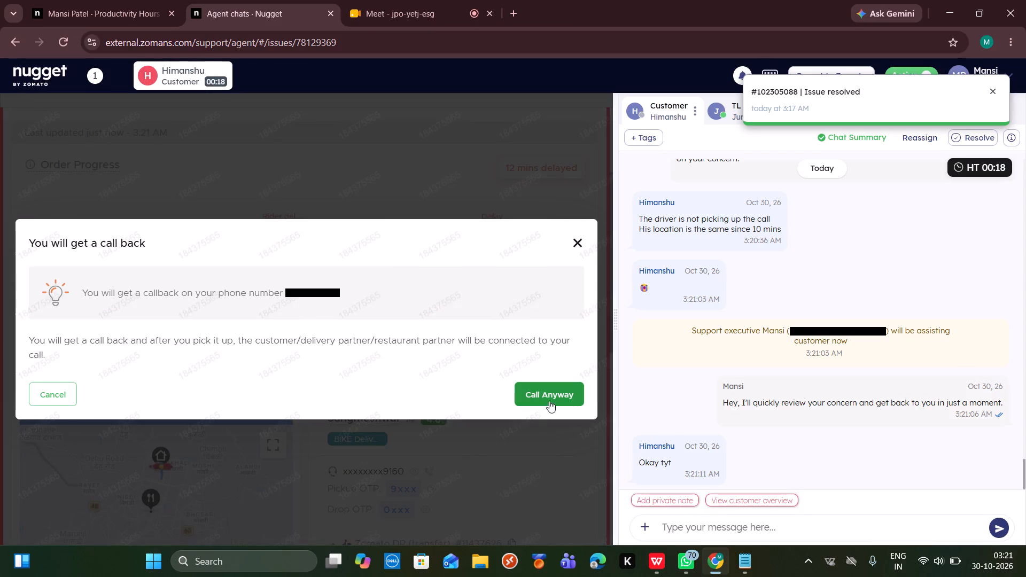
{"action": "left_click", "coordinate": [553, 395]}
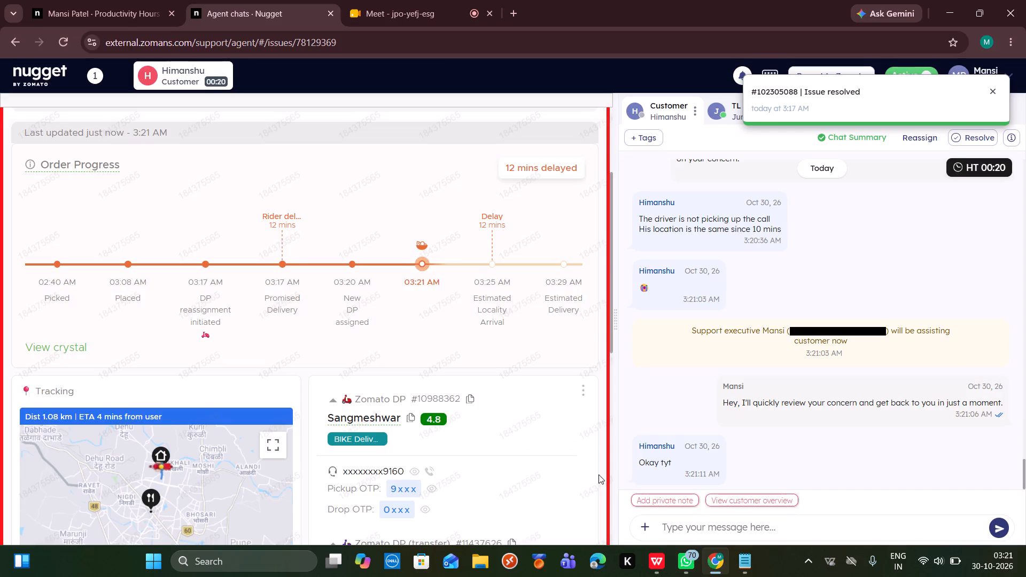
Send the customer the canned response /CFD/Delay/Ack to apologise and ask for a moment to check.
{"action": "left_click_drag", "start_coordinate": [677, 512], "coordinate": [677, 526]}
{"action": "left_click", "coordinate": [677, 526]}
{"action": "key", "text": "period"}
{"action": "type", "text": "de"}
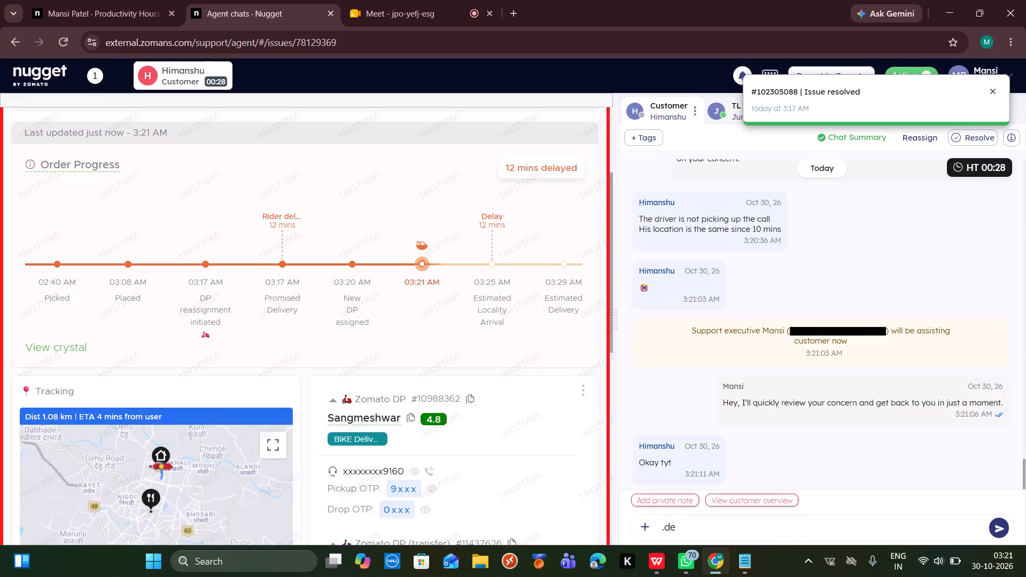
{"action": "key", "text": "BackSpace"}
{"action": "key", "text": "BackSpace"}
{"action": "key", "text": "BackSpace"}
{"action": "type", "text": "/delay"}
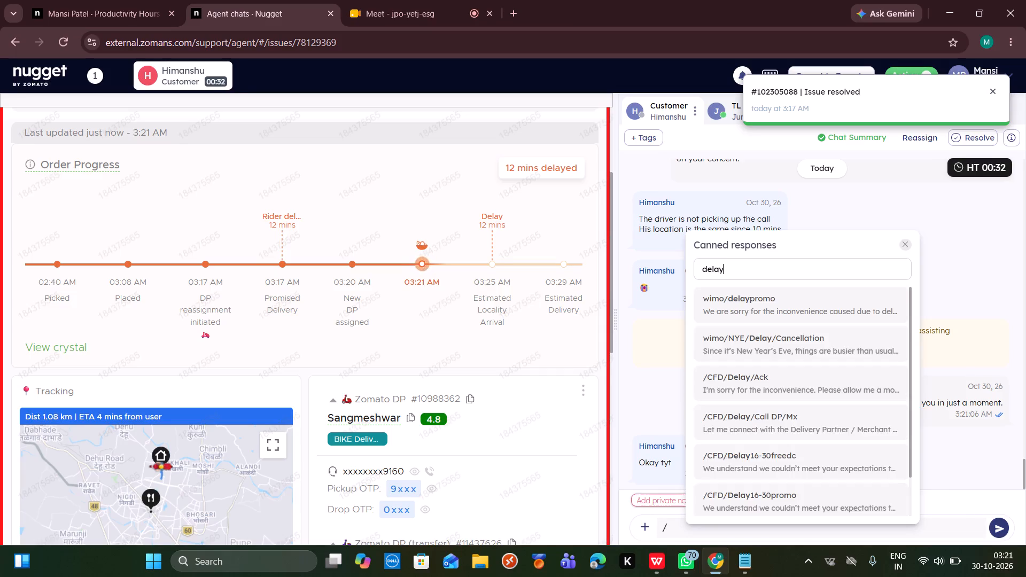
{"action": "left_click", "coordinate": [758, 379]}
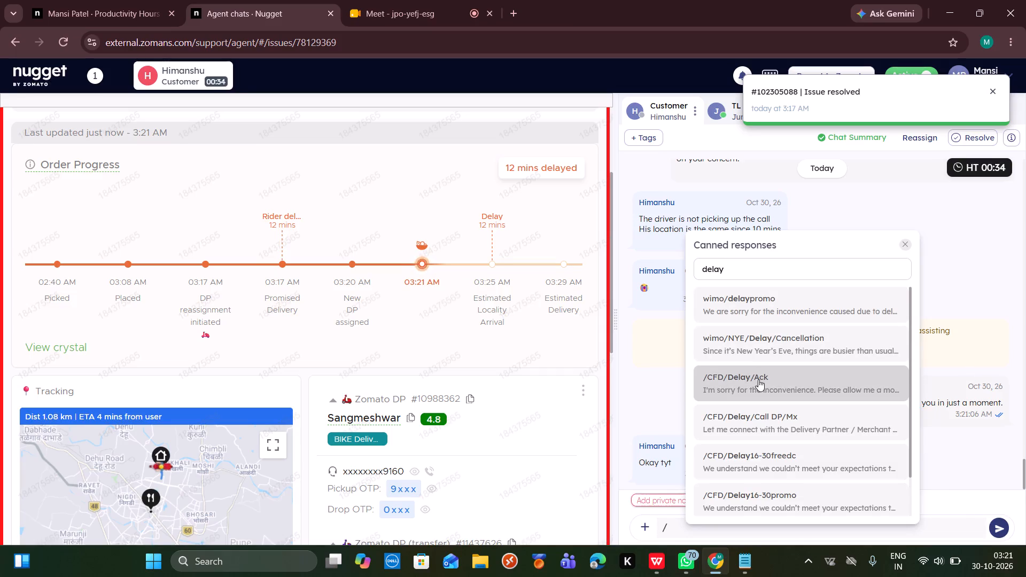
{"action": "key", "text": "Return"}
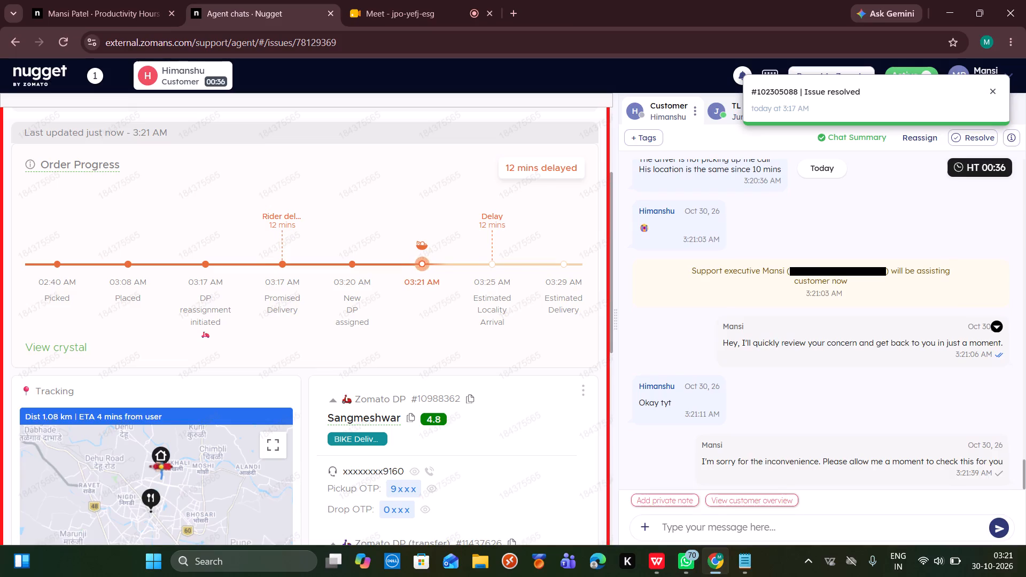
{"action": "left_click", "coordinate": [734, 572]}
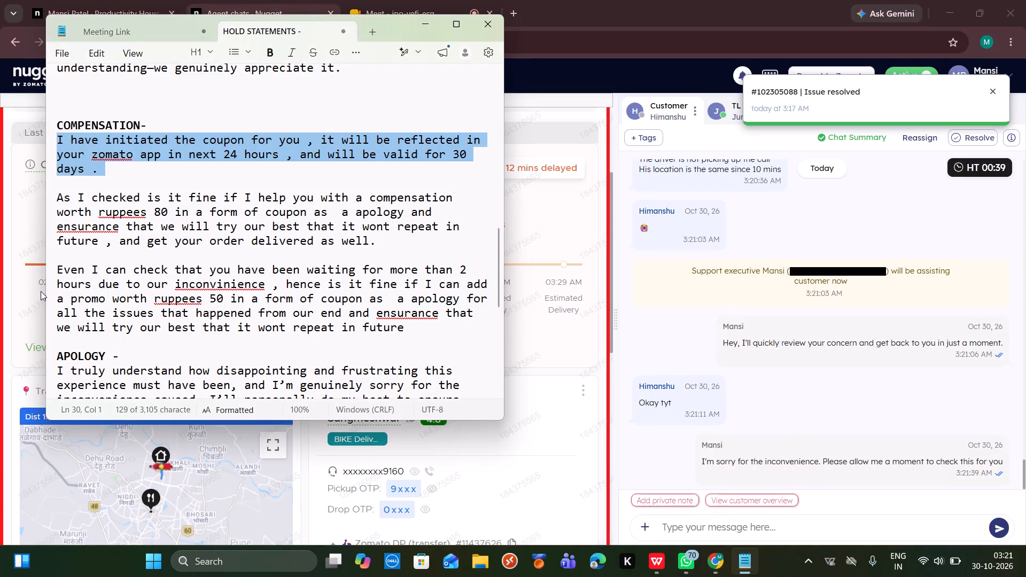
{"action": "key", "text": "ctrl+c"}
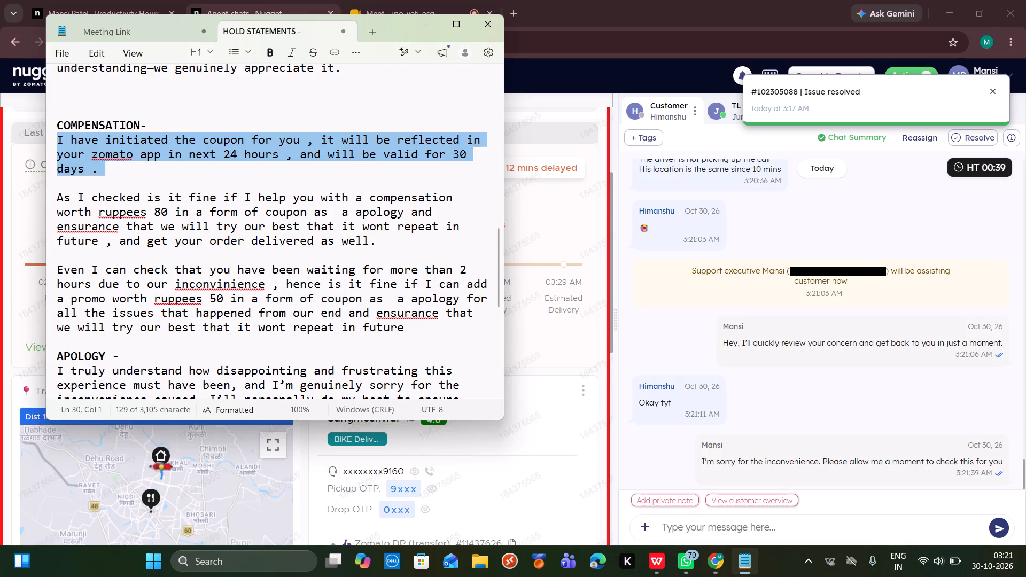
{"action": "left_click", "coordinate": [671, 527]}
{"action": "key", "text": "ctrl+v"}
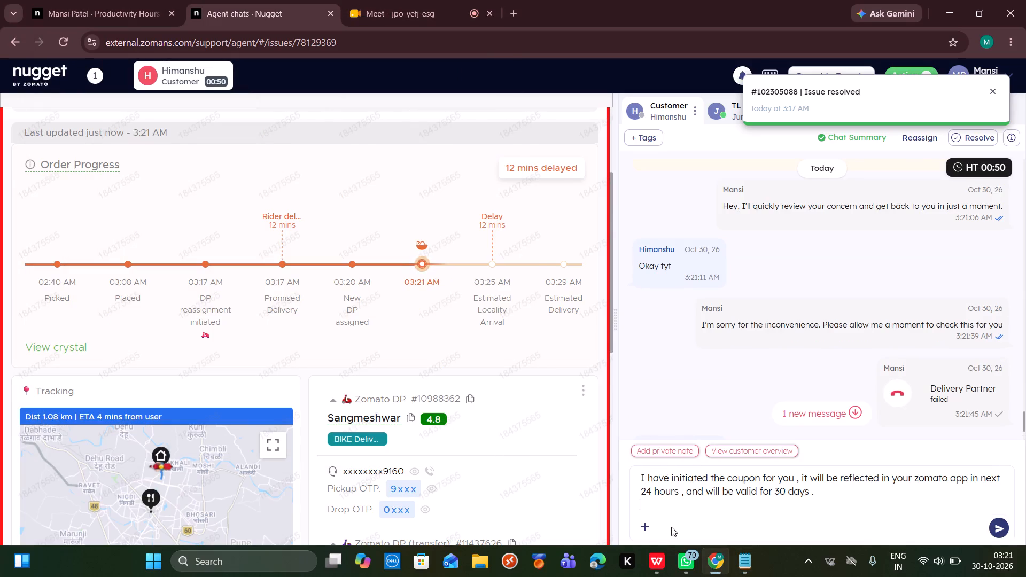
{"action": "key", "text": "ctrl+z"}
Send the customer the first CALLING template from the Notepad hold statements, requesting 2-4 minutes and asking to connect over a call.
{"action": "left_click", "coordinate": [733, 553]}
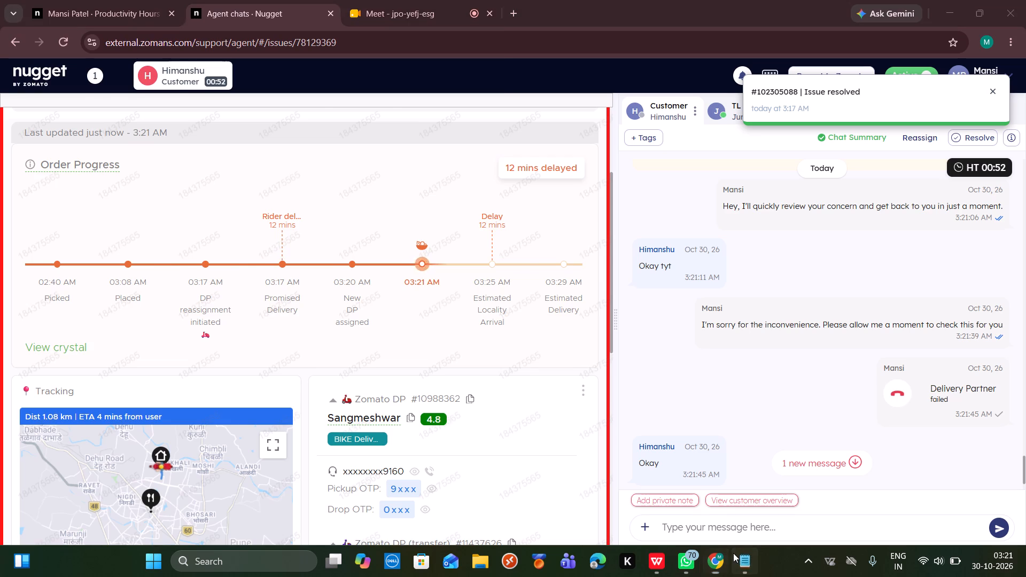
{"action": "scroll", "coordinate": [309, 289], "scroll_direction": "up", "scroll_amount": 3}
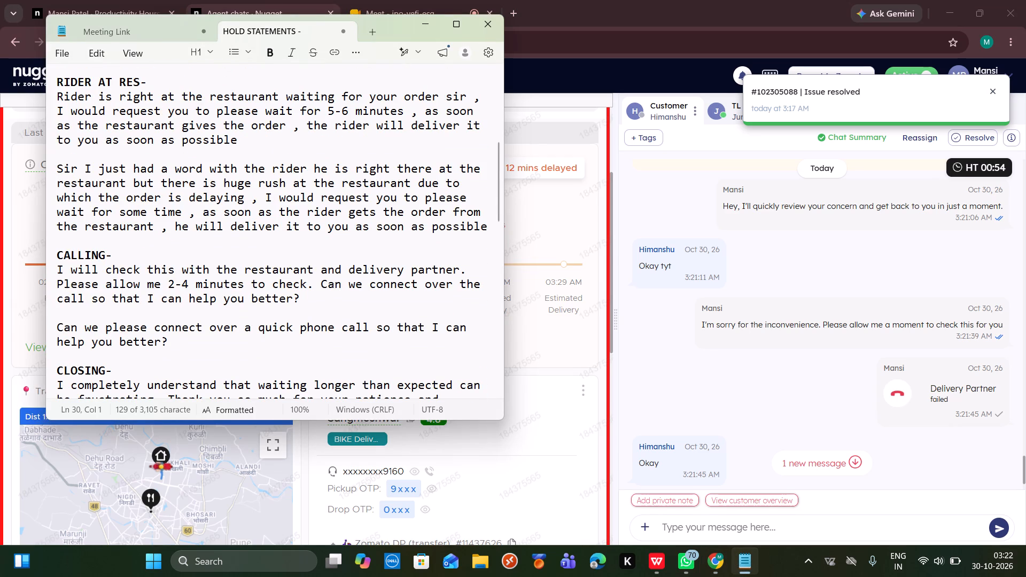
{"action": "left_click_drag", "start_coordinate": [51, 268], "coordinate": [54, 295]}
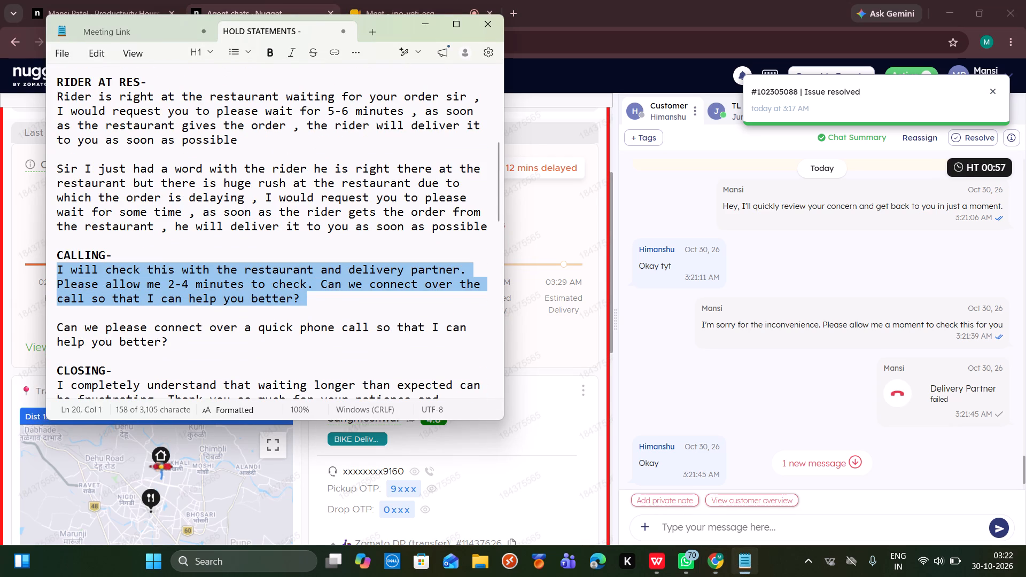
{"action": "key", "text": "ctrl+c"}
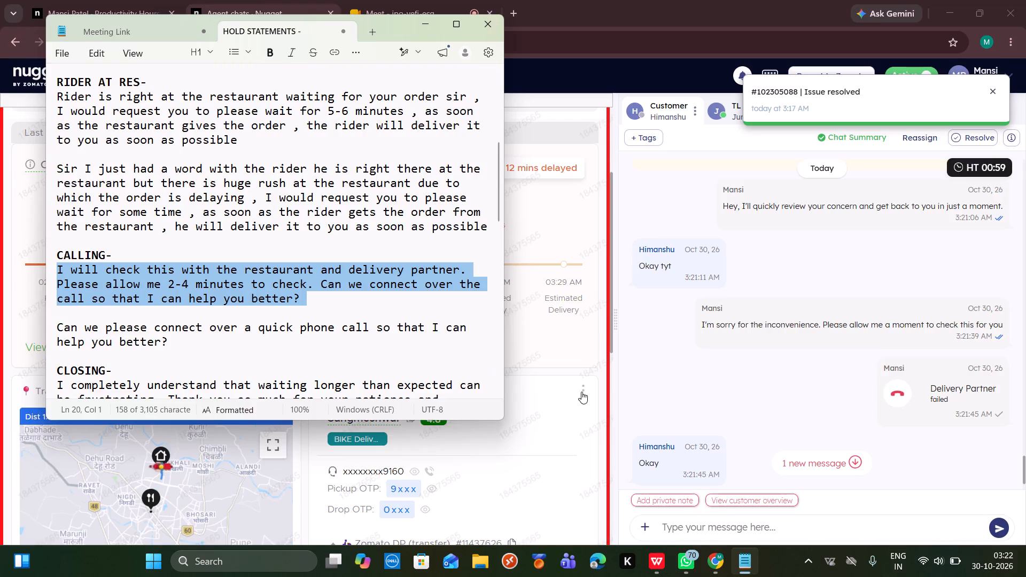
{"action": "scroll", "coordinate": [819, 426], "scroll_direction": "down", "scroll_amount": 8}
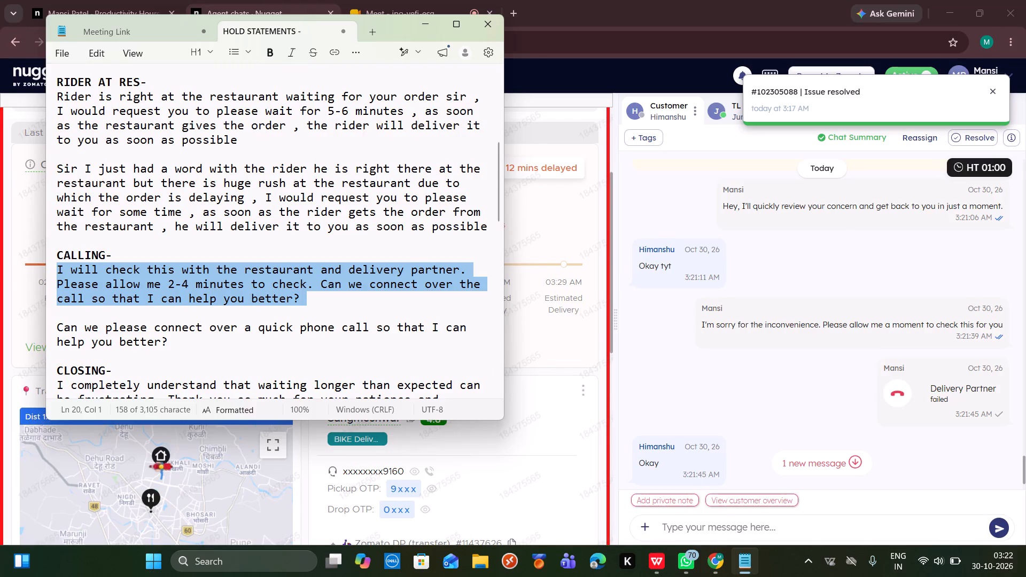
{"action": "left_click", "coordinate": [667, 533]}
{"action": "key", "text": "ctrl+v"}
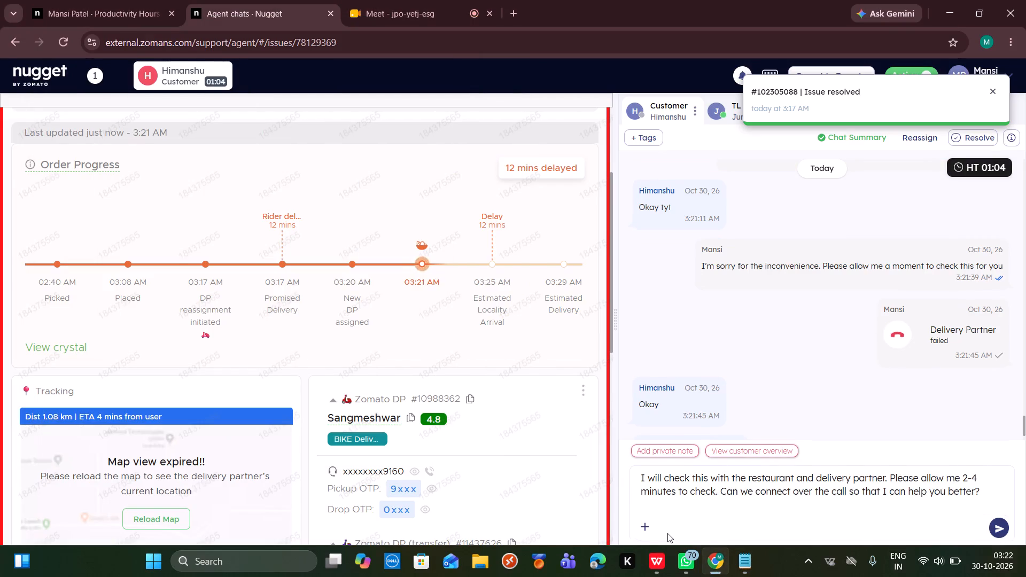
{"action": "key", "text": "Return"}
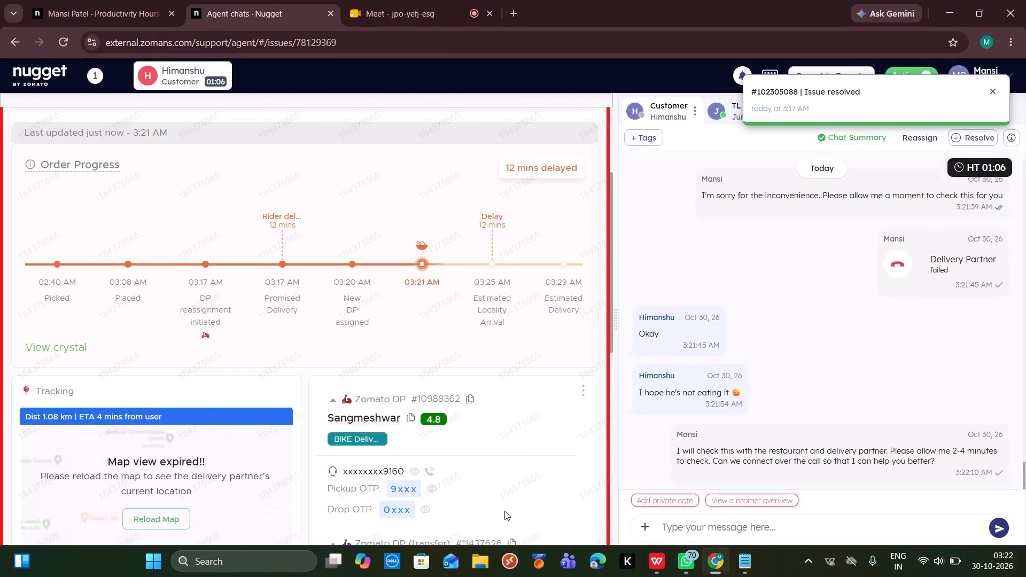
Call the original delivery partner again and retry the call once more.
{"action": "left_click", "coordinate": [427, 469]}
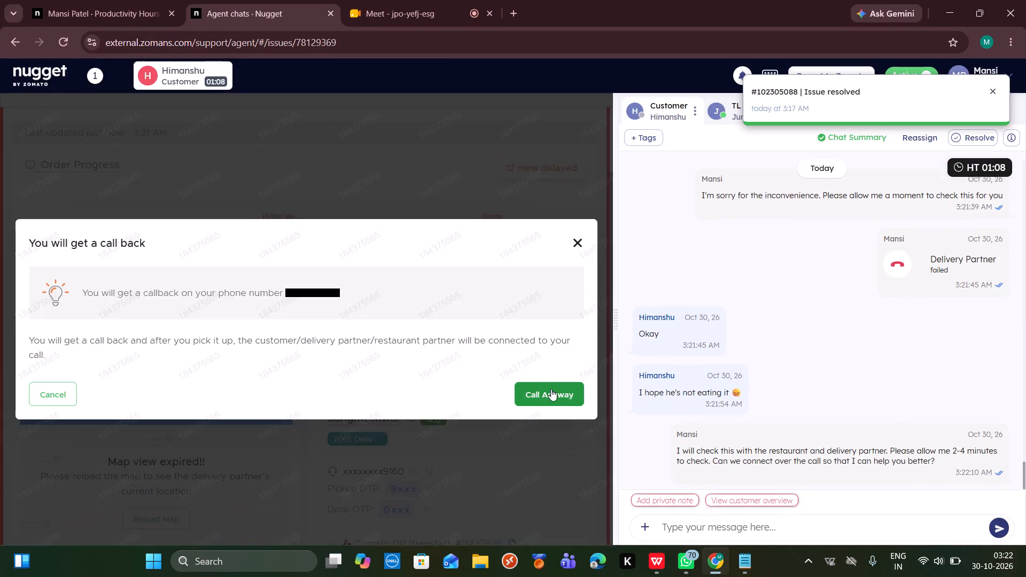
{"action": "left_click", "coordinate": [552, 391]}
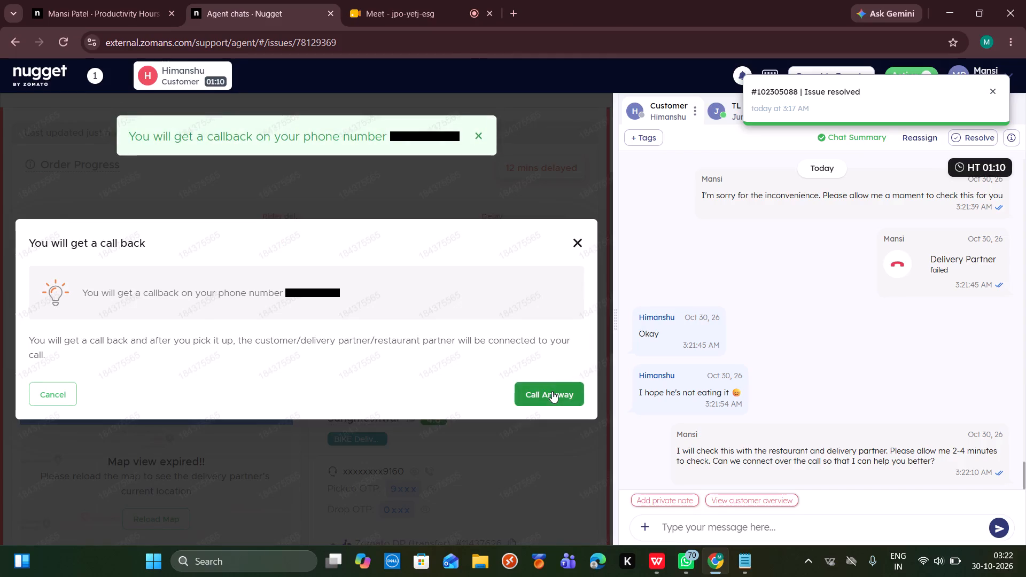
{"action": "left_click", "coordinate": [424, 468]}
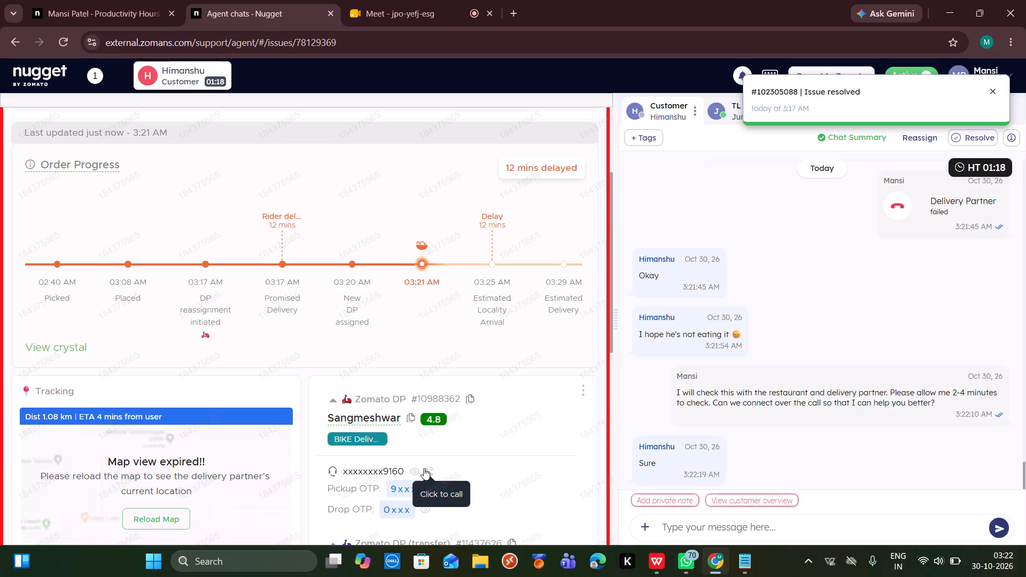
{"action": "left_click", "coordinate": [424, 468]}
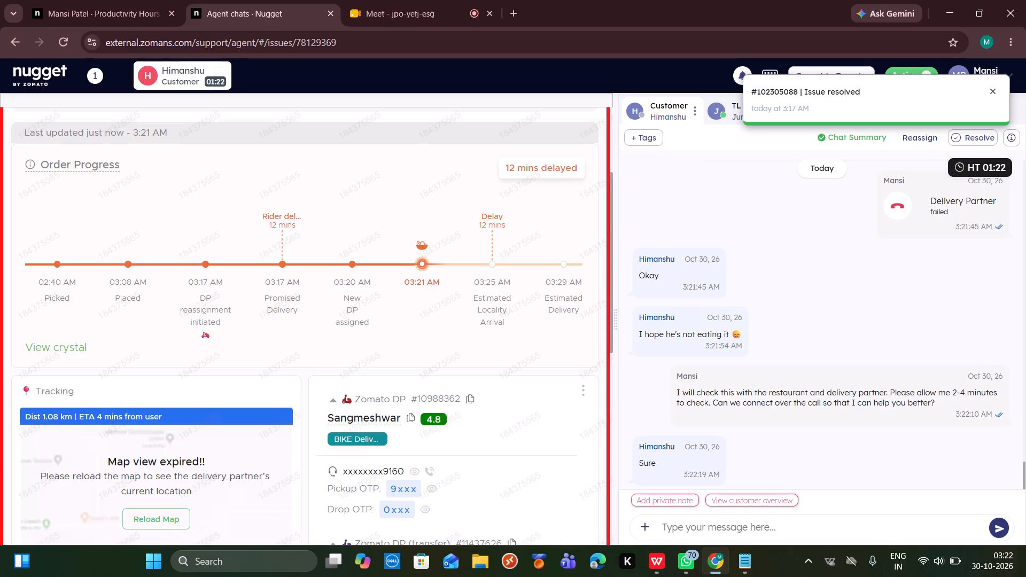
{"action": "left_click", "coordinate": [428, 469]}
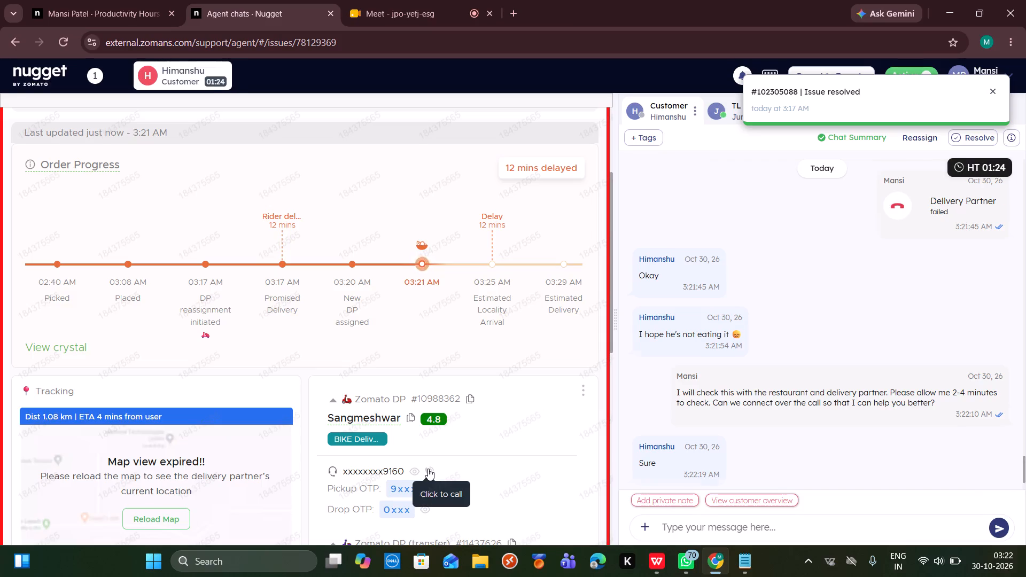
{"action": "left_click", "coordinate": [540, 402]}
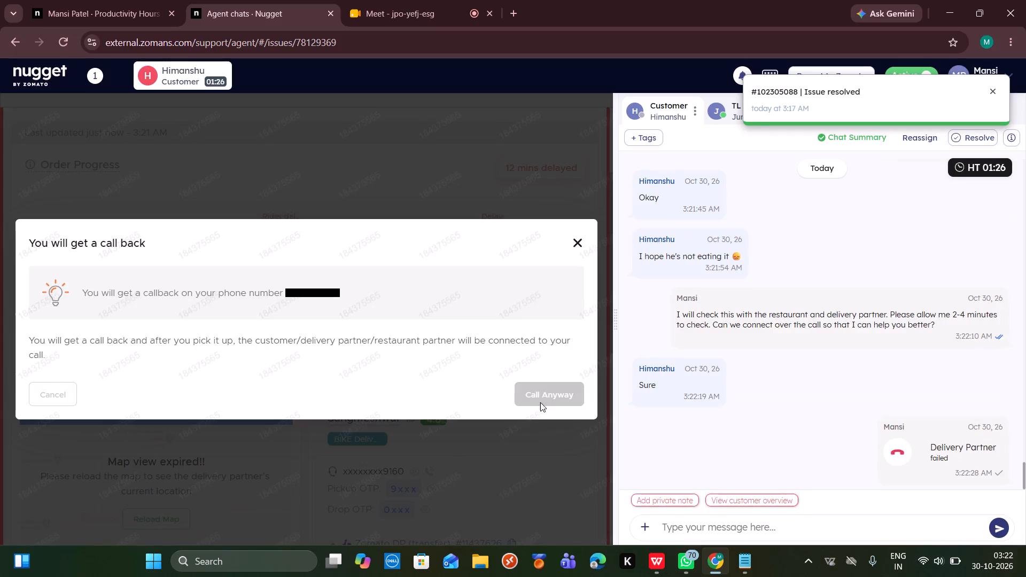
Check the customer's latest chat messages and place a callback call to the customer.
{"action": "scroll", "coordinate": [688, 387], "scroll_direction": "up", "scroll_amount": 7}
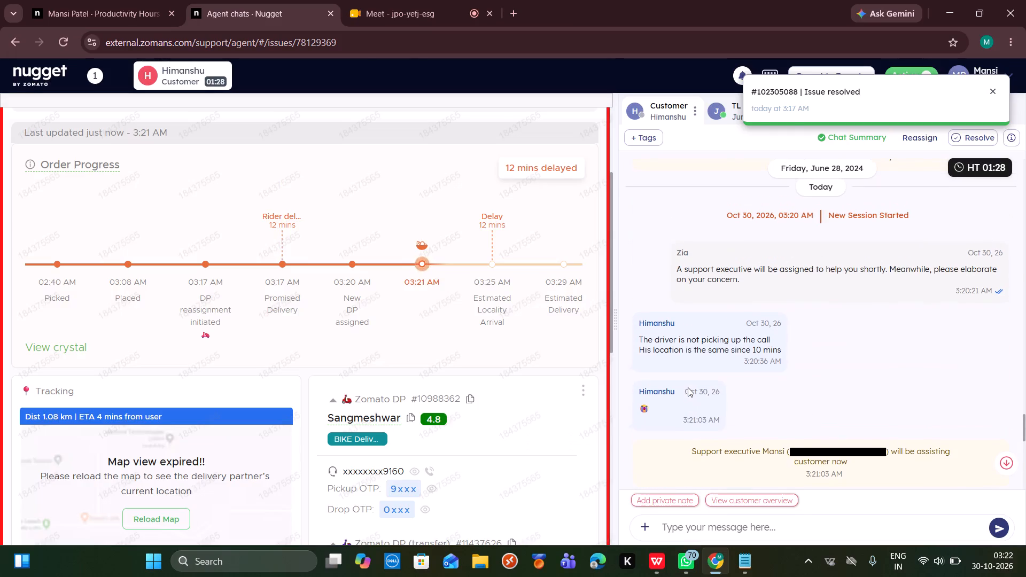
{"action": "scroll", "coordinate": [688, 387], "scroll_direction": "up", "scroll_amount": 8}
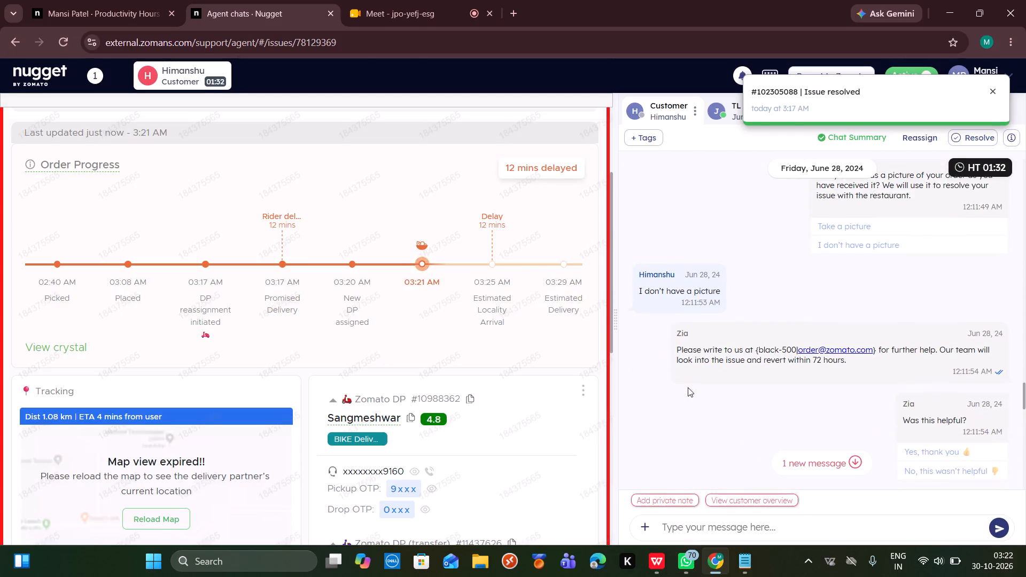
{"action": "scroll", "coordinate": [688, 387], "scroll_direction": "down", "scroll_amount": 11}
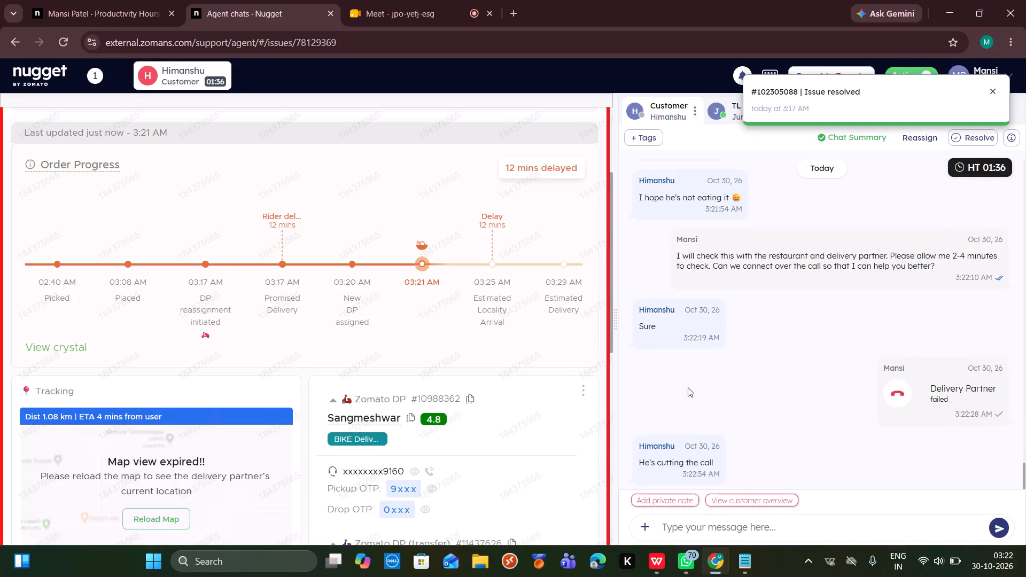
{"action": "scroll", "coordinate": [481, 362], "scroll_direction": "down", "scroll_amount": 3}
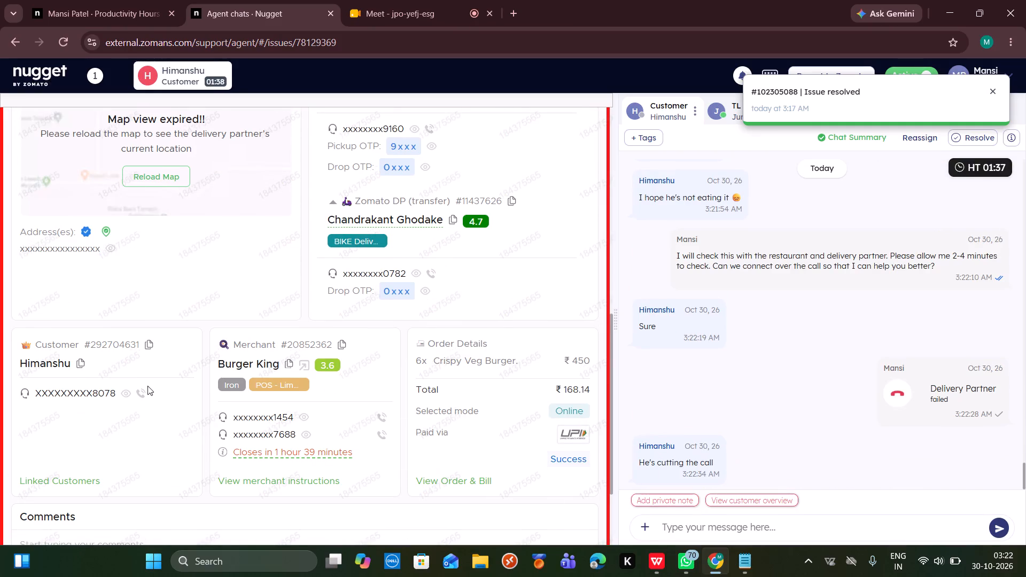
{"action": "left_click", "coordinate": [139, 392]}
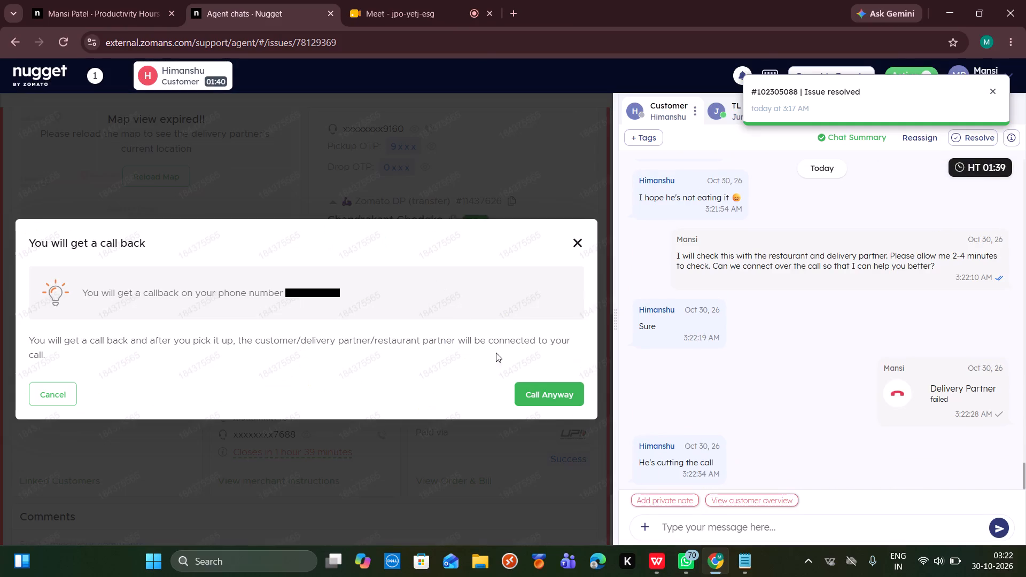
{"action": "left_click", "coordinate": [532, 387]}
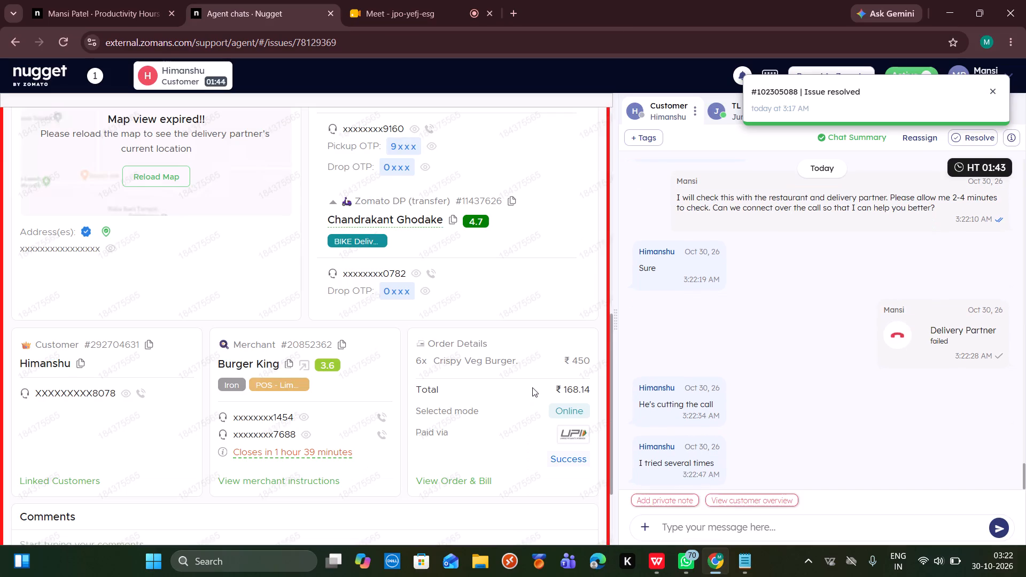
Refresh the delayed order's details to get its current delivery progress.
{"action": "scroll", "coordinate": [532, 387], "scroll_direction": "up", "scroll_amount": 9}
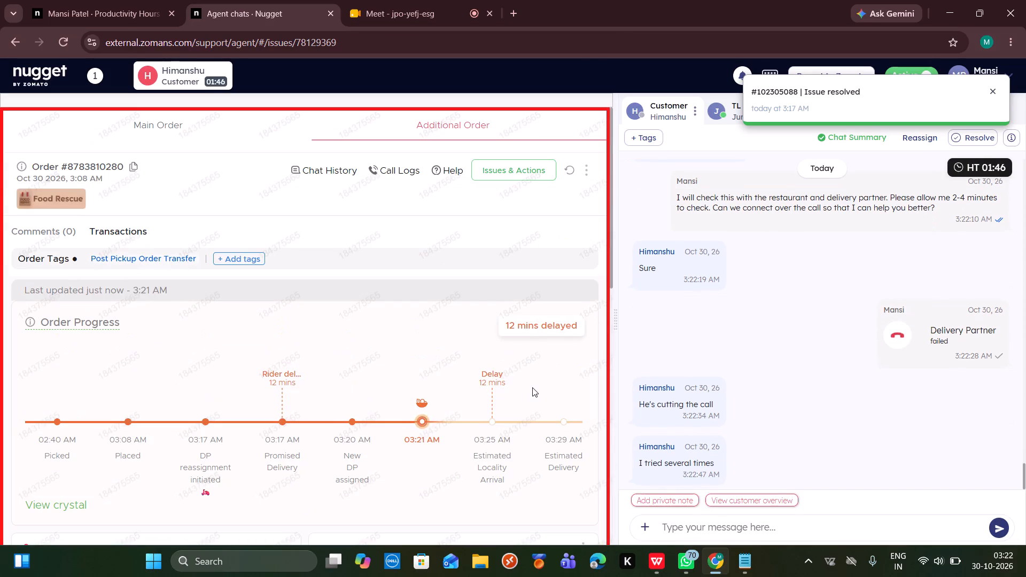
{"action": "left_click", "coordinate": [571, 170]}
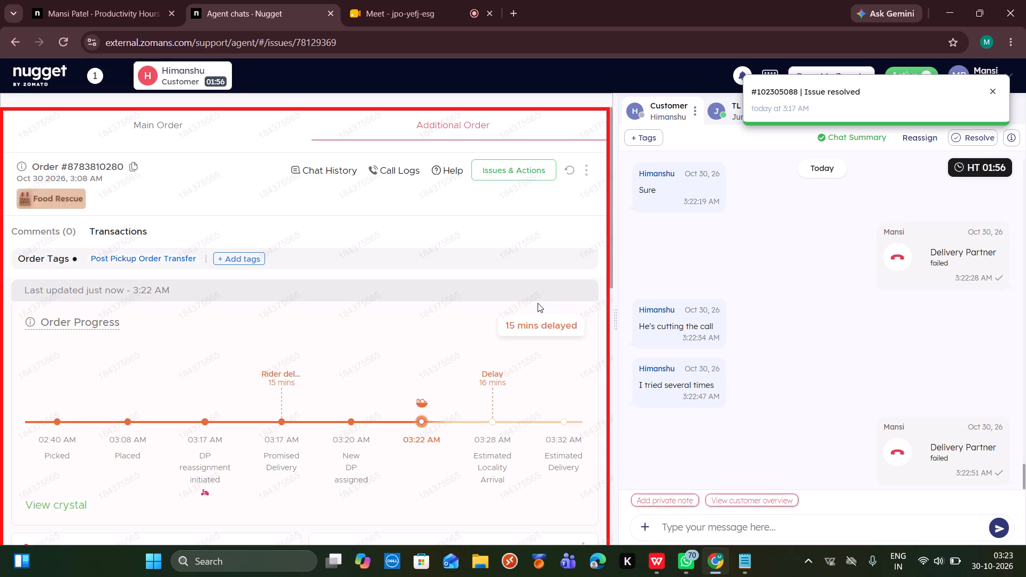
Review the refreshed order details and reread today's conversation with the customer.
{"action": "scroll", "coordinate": [538, 303], "scroll_direction": "down", "scroll_amount": 5}
{"action": "scroll", "coordinate": [538, 303], "scroll_direction": "up", "scroll_amount": 7}
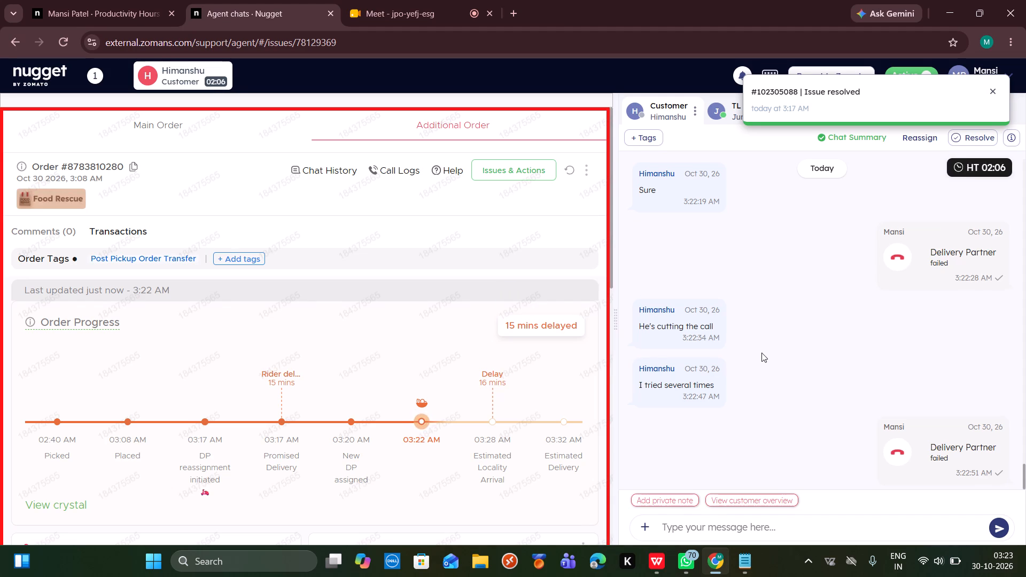
{"action": "scroll", "coordinate": [761, 353], "scroll_direction": "up", "scroll_amount": 4}
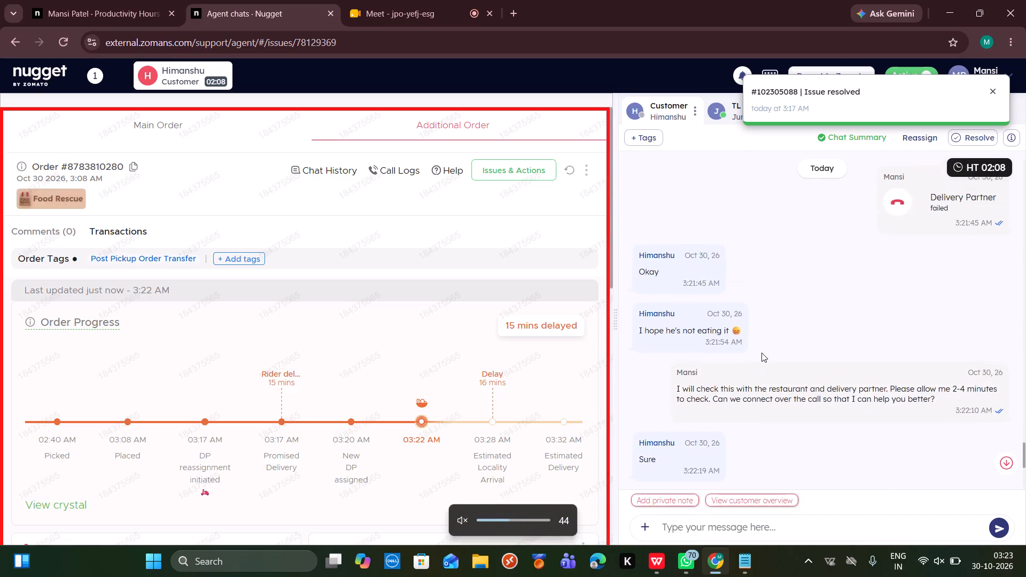
{"action": "scroll", "coordinate": [761, 353], "scroll_direction": "up", "scroll_amount": 11}
{"action": "scroll", "coordinate": [761, 353], "scroll_direction": "down", "scroll_amount": 10}
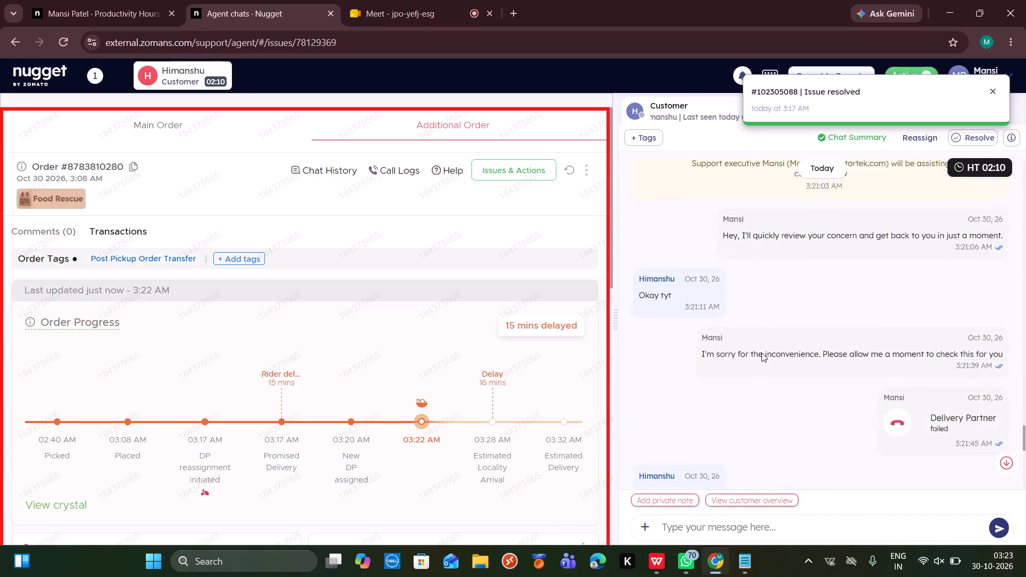
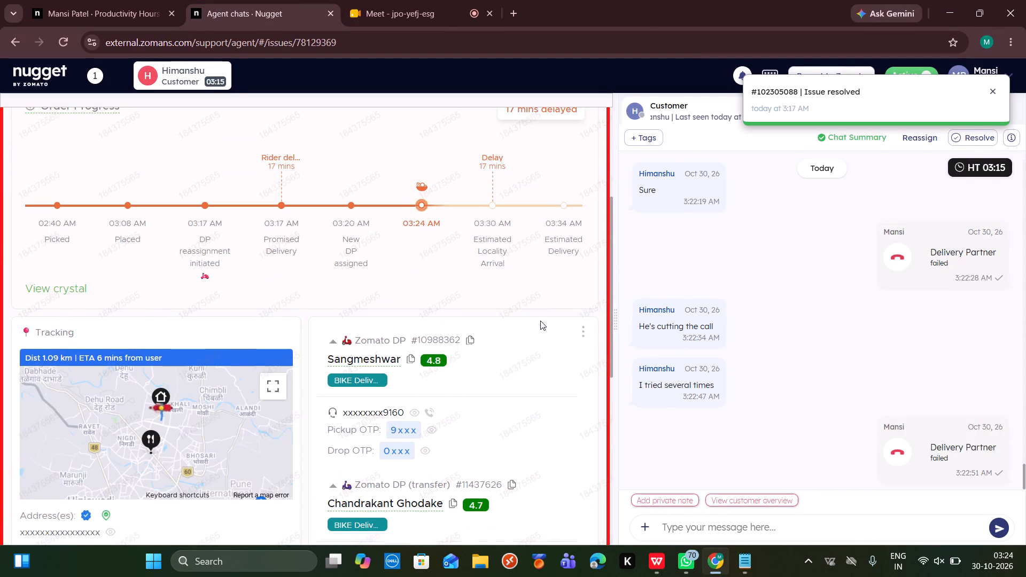
Refresh the additional order's details and review its progress timeline, rider tracking and both delivery partners' entries.
{"action": "scroll", "coordinate": [540, 321], "scroll_direction": "down", "scroll_amount": 5}
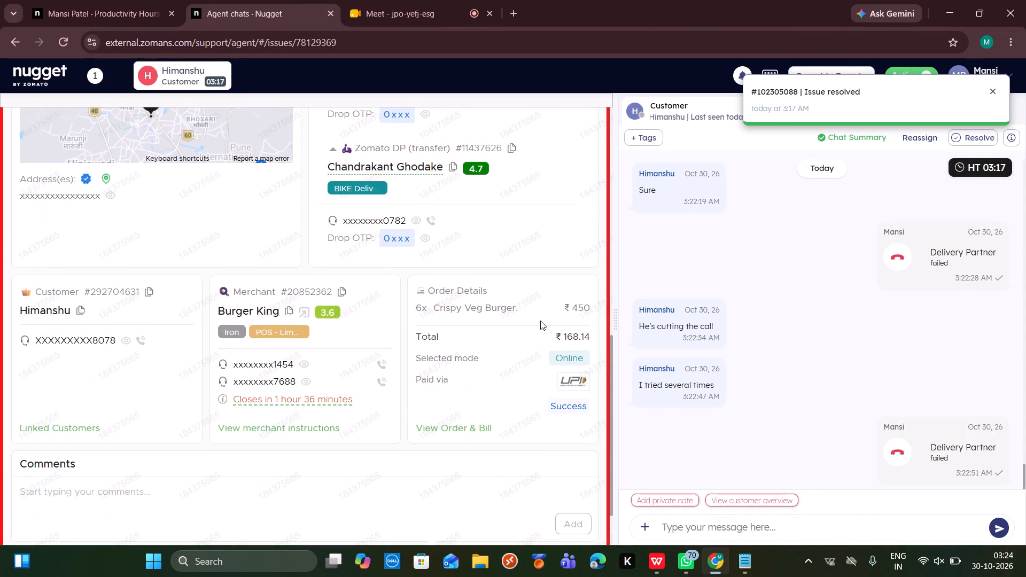
{"action": "scroll", "coordinate": [540, 321], "scroll_direction": "up", "scroll_amount": 8}
{"action": "left_click", "coordinate": [565, 171]}
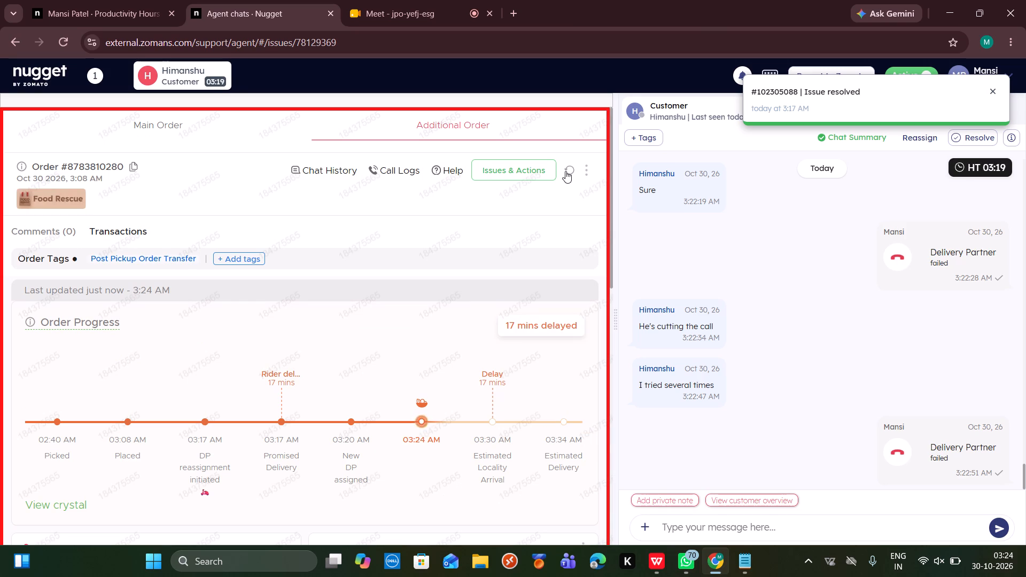
{"action": "scroll", "coordinate": [507, 440], "scroll_direction": "down", "scroll_amount": 2}
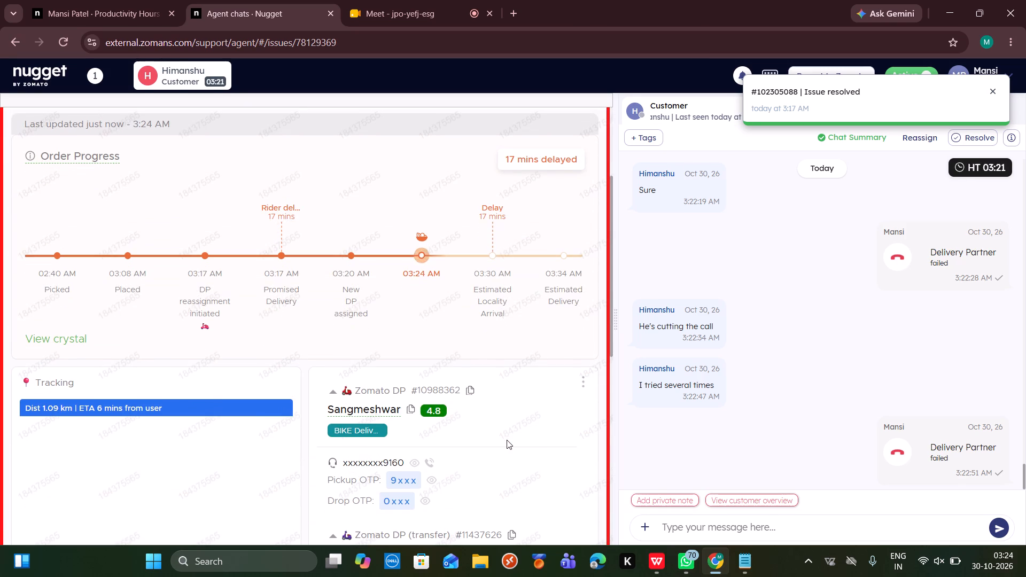
{"action": "scroll", "coordinate": [507, 440], "scroll_direction": "down", "scroll_amount": 2}
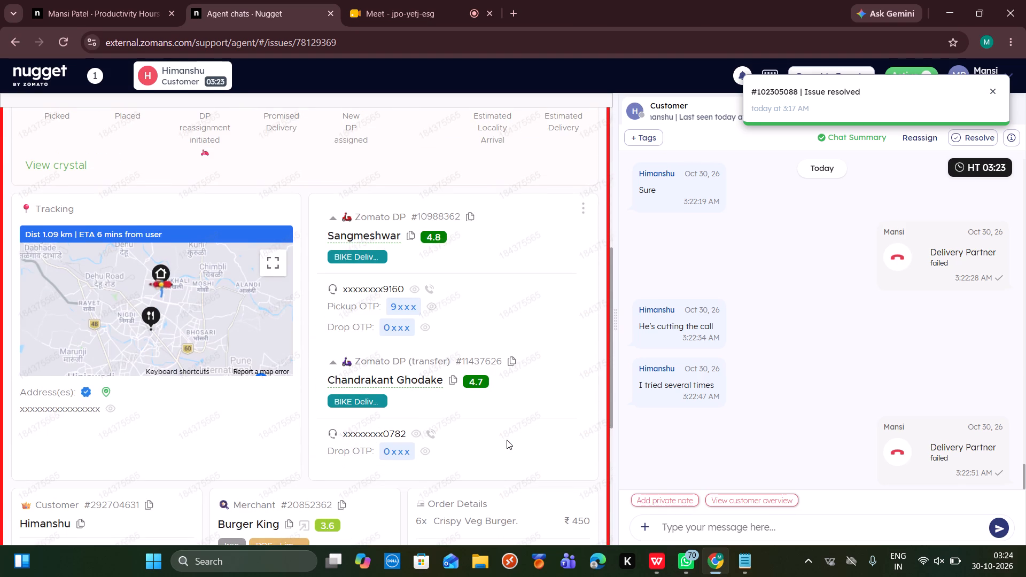
{"action": "scroll", "coordinate": [507, 440], "scroll_direction": "down", "scroll_amount": 2}
{"action": "scroll", "coordinate": [507, 440], "scroll_direction": "up", "scroll_amount": 8}
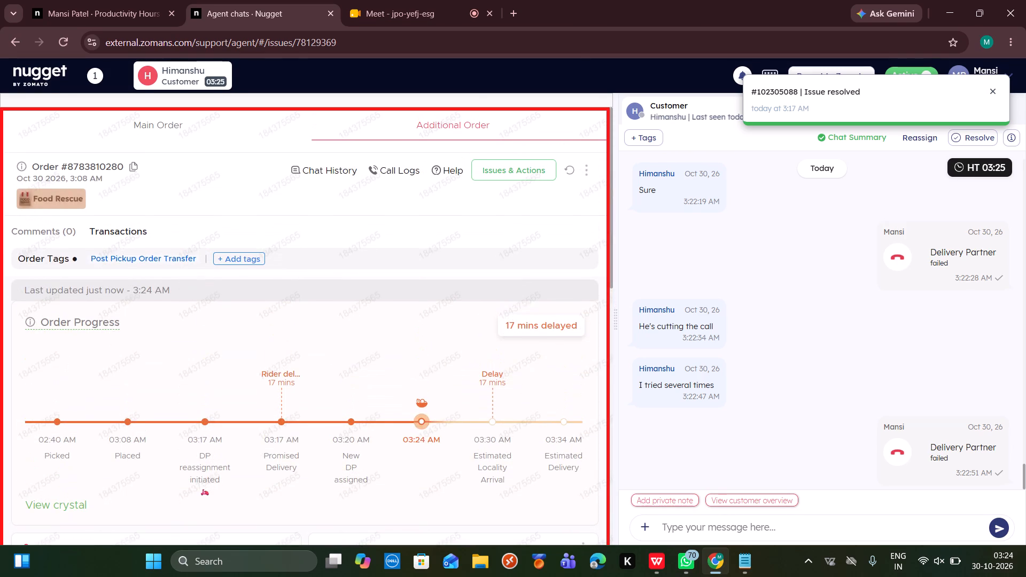
Review the customer bill for the Burger King order, including its charges and discounts, and close it.
{"action": "scroll", "coordinate": [507, 440], "scroll_direction": "down", "scroll_amount": 6}
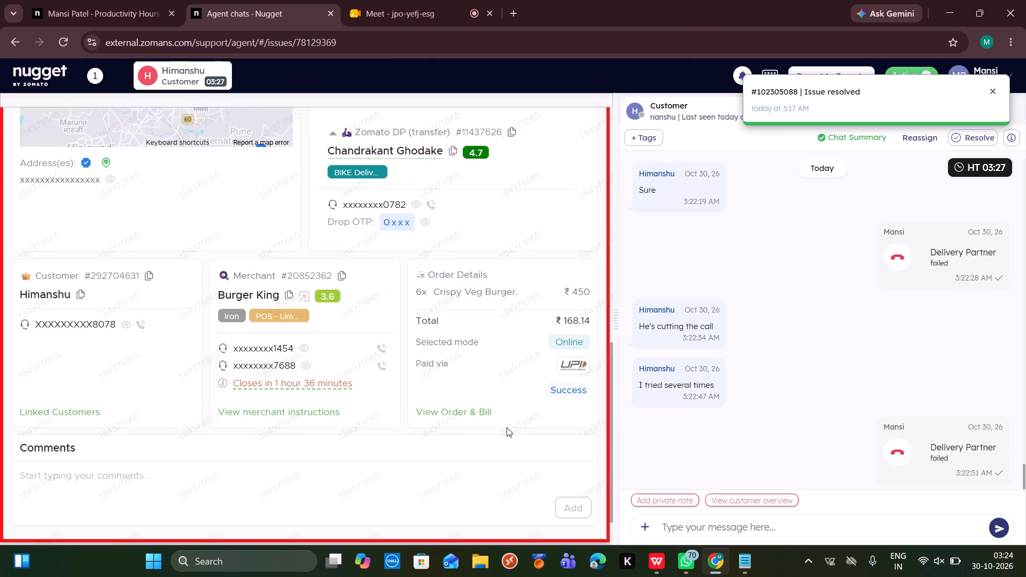
{"action": "scroll", "coordinate": [507, 427], "scroll_direction": "down", "scroll_amount": 1}
{"action": "left_click", "coordinate": [464, 397]}
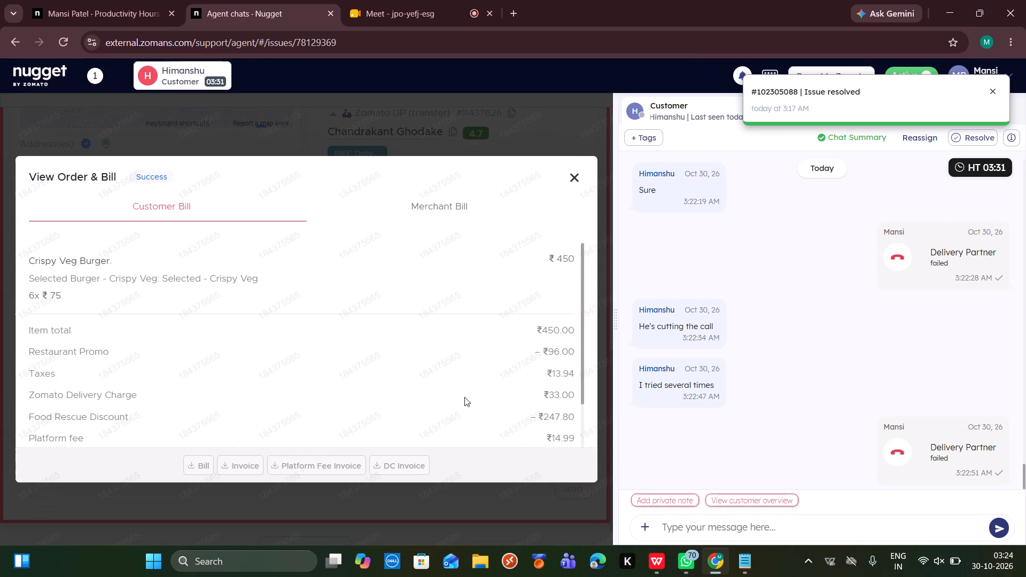
{"action": "scroll", "coordinate": [464, 397], "scroll_direction": "down", "scroll_amount": 1}
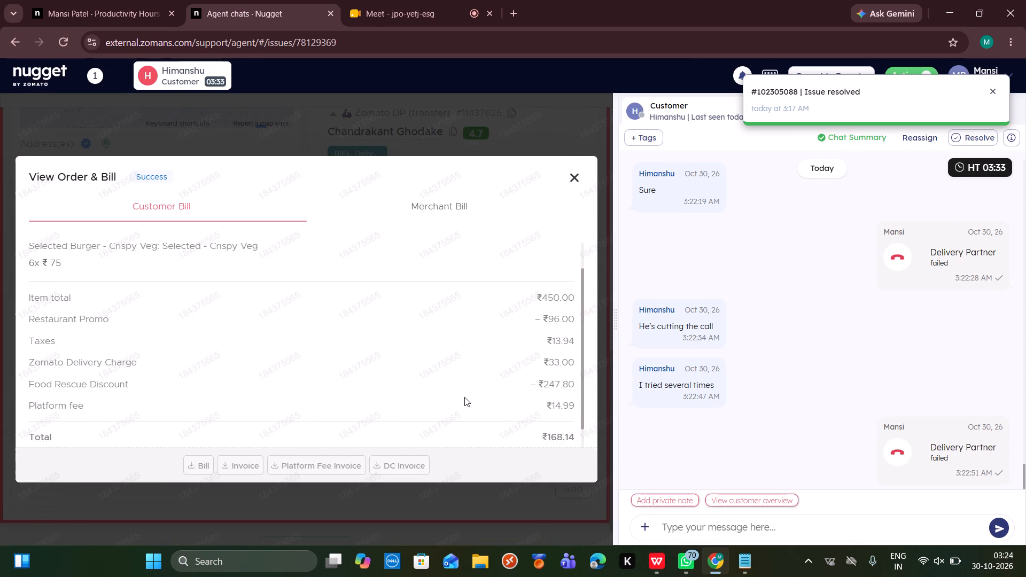
{"action": "scroll", "coordinate": [464, 397], "scroll_direction": "up", "scroll_amount": 3}
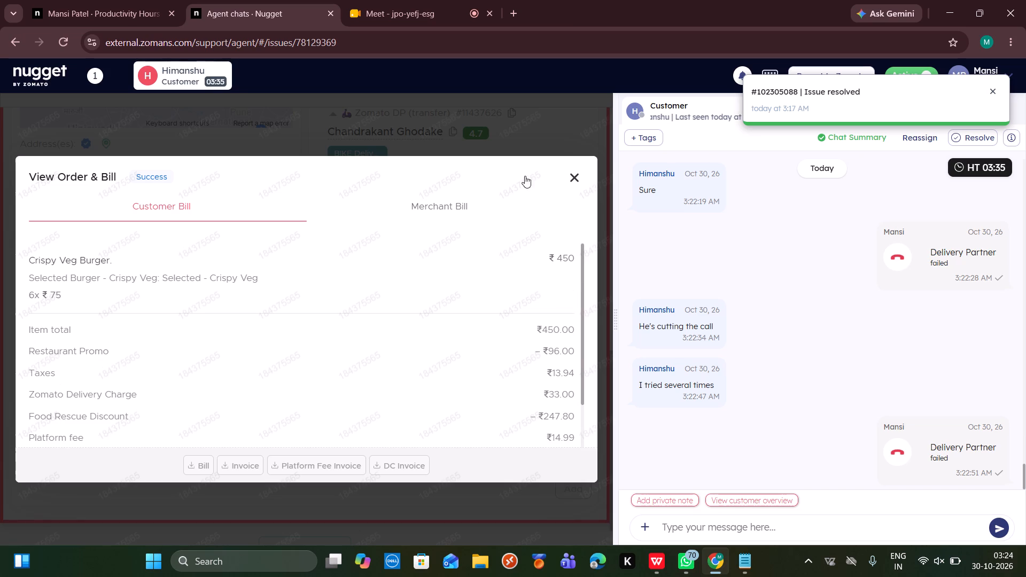
{"action": "left_click", "coordinate": [574, 169]}
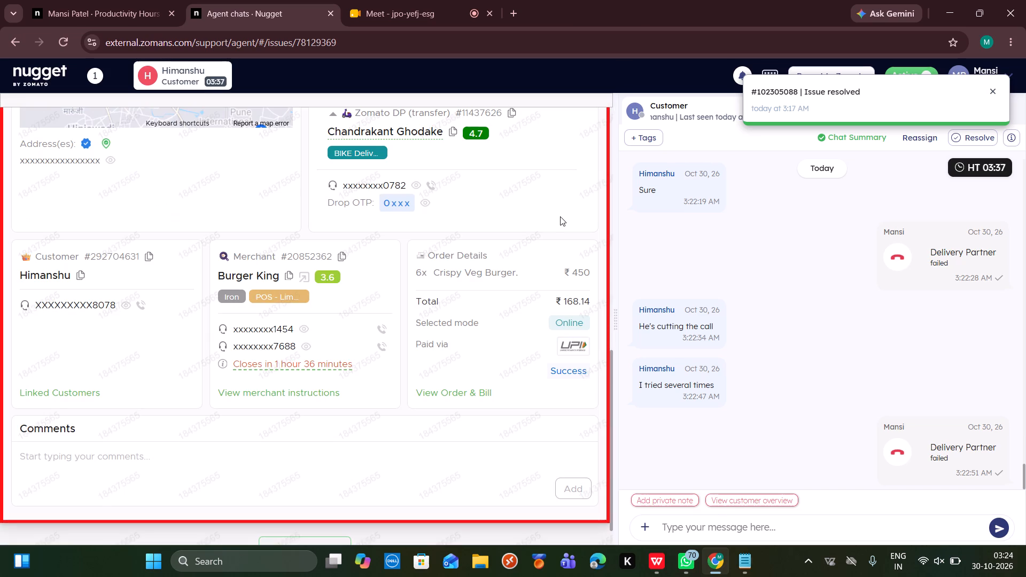
Refresh the additional order's details twice and check the delivery timeline and estimated arrival for changes.
{"action": "scroll", "coordinate": [560, 216], "scroll_direction": "up", "scroll_amount": 8}
{"action": "left_click", "coordinate": [569, 175]}
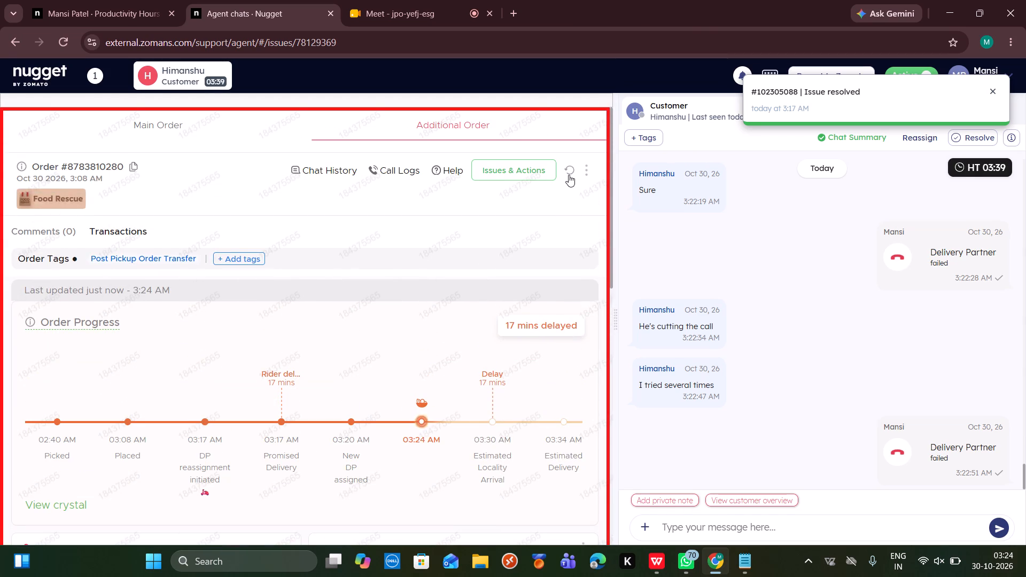
{"action": "scroll", "coordinate": [497, 418], "scroll_direction": "down", "scroll_amount": 1}
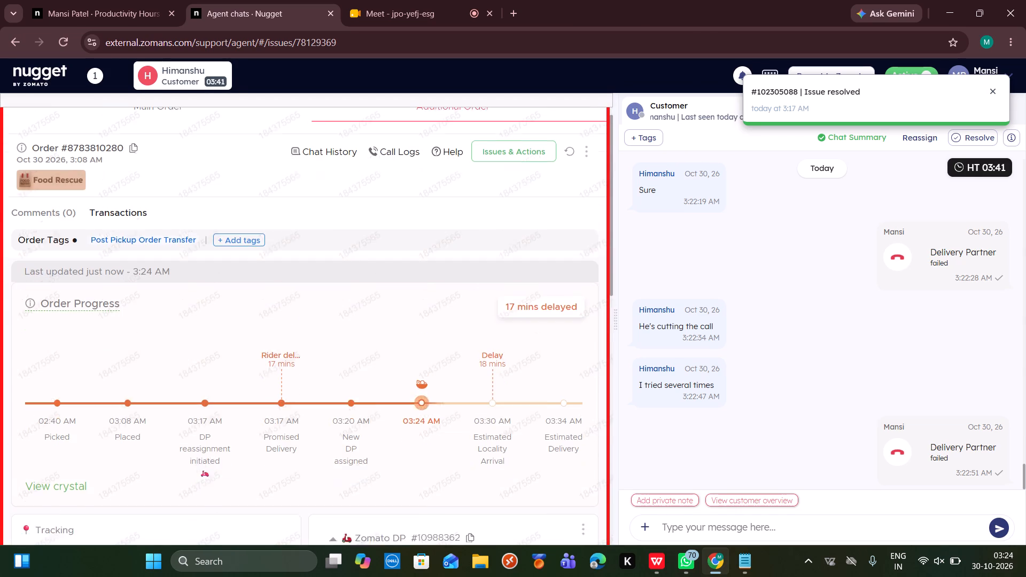
{"action": "scroll", "coordinate": [497, 418], "scroll_direction": "down", "scroll_amount": 3}
{"action": "scroll", "coordinate": [497, 418], "scroll_direction": "up", "scroll_amount": 5}
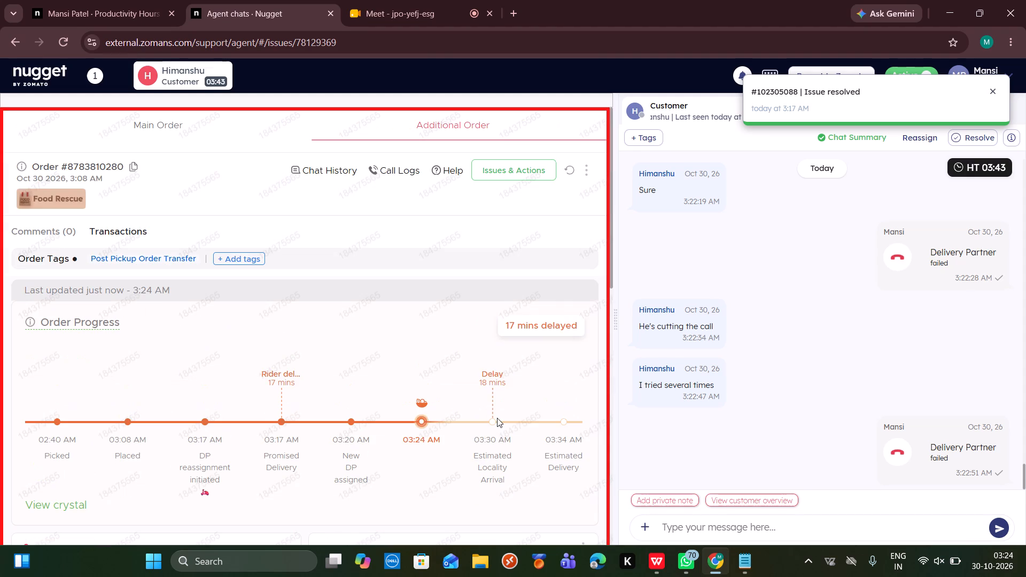
{"action": "left_click", "coordinate": [568, 178]}
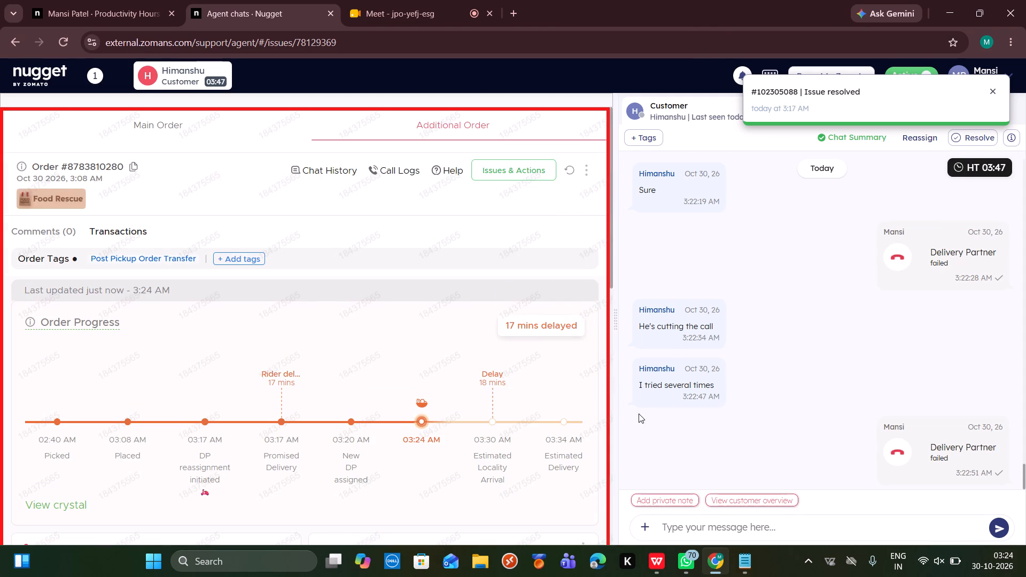
{"action": "scroll", "coordinate": [655, 419], "scroll_direction": "down", "scroll_amount": 4}
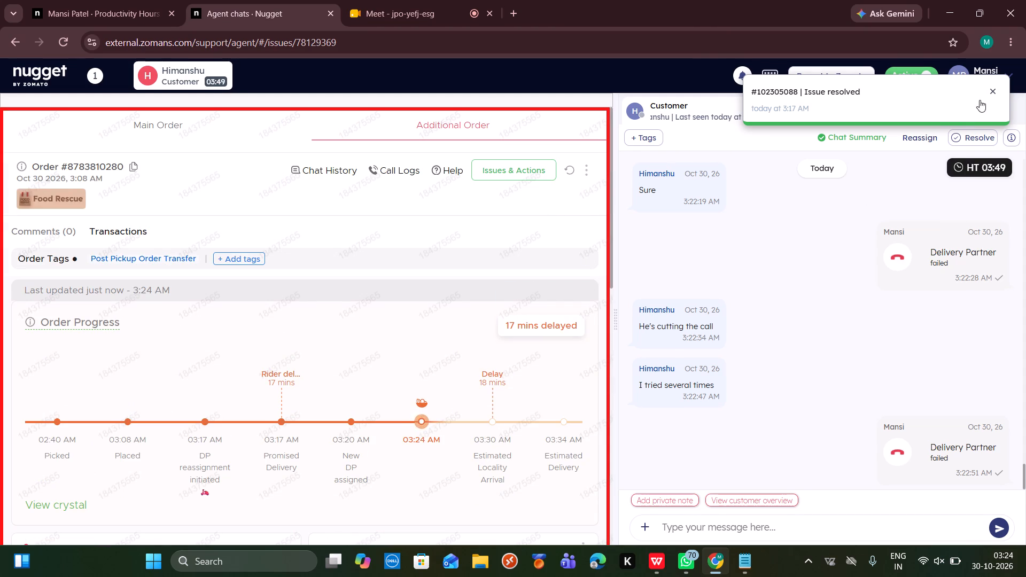
Dismiss the resolved-issue notification and look through the customer's earlier conversations, returning to today's latest messages.
{"action": "left_click", "coordinate": [991, 94]}
{"action": "scroll", "coordinate": [803, 290], "scroll_direction": "up", "scroll_amount": 3}
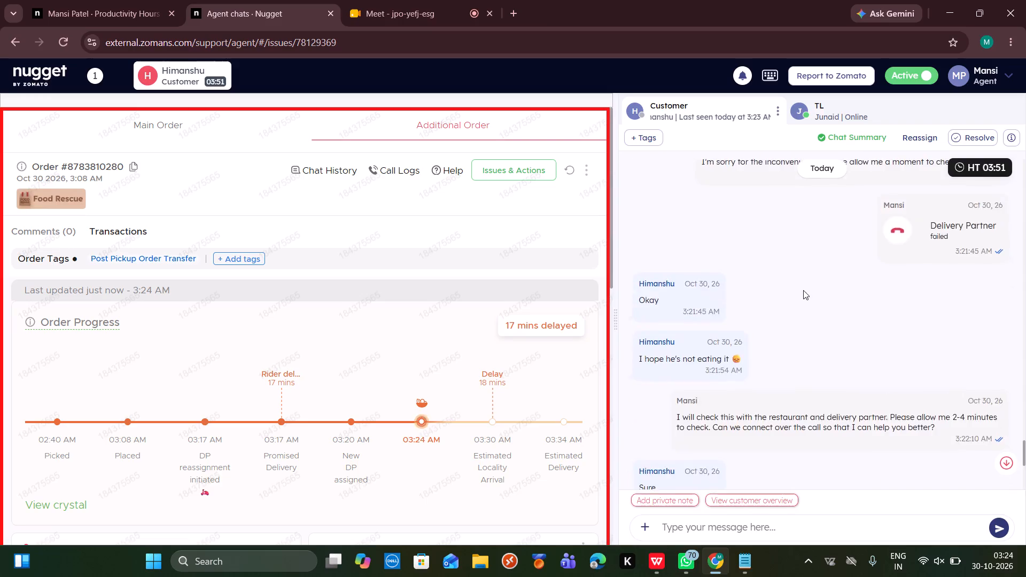
{"action": "scroll", "coordinate": [803, 290], "scroll_direction": "up", "scroll_amount": 12}
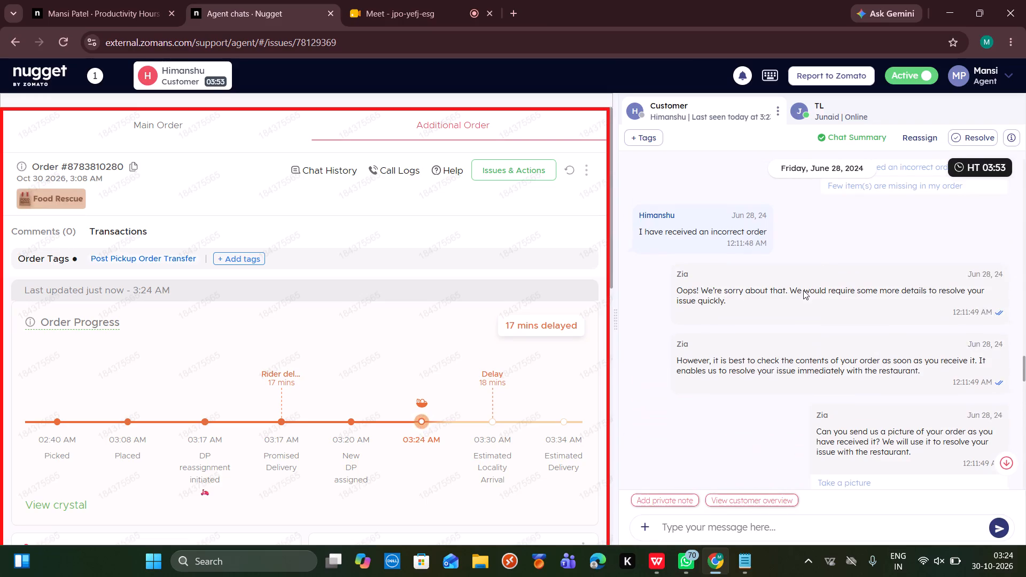
{"action": "scroll", "coordinate": [803, 290], "scroll_direction": "up", "scroll_amount": 8}
{"action": "scroll", "coordinate": [803, 290], "scroll_direction": "down", "scroll_amount": 11}
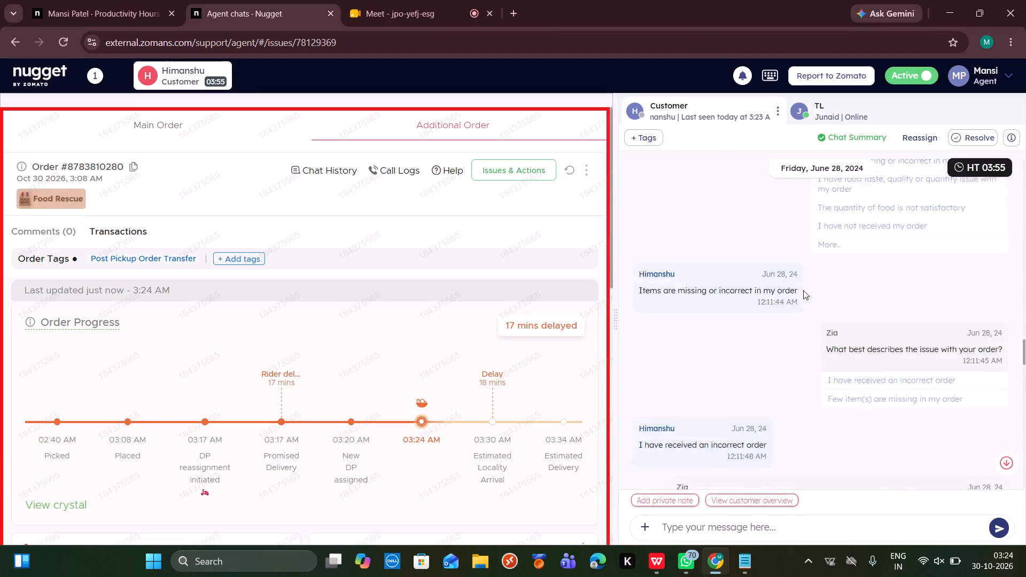
{"action": "scroll", "coordinate": [803, 290], "scroll_direction": "down", "scroll_amount": 14}
{"action": "scroll", "coordinate": [803, 290], "scroll_direction": "down", "scroll_amount": 7}
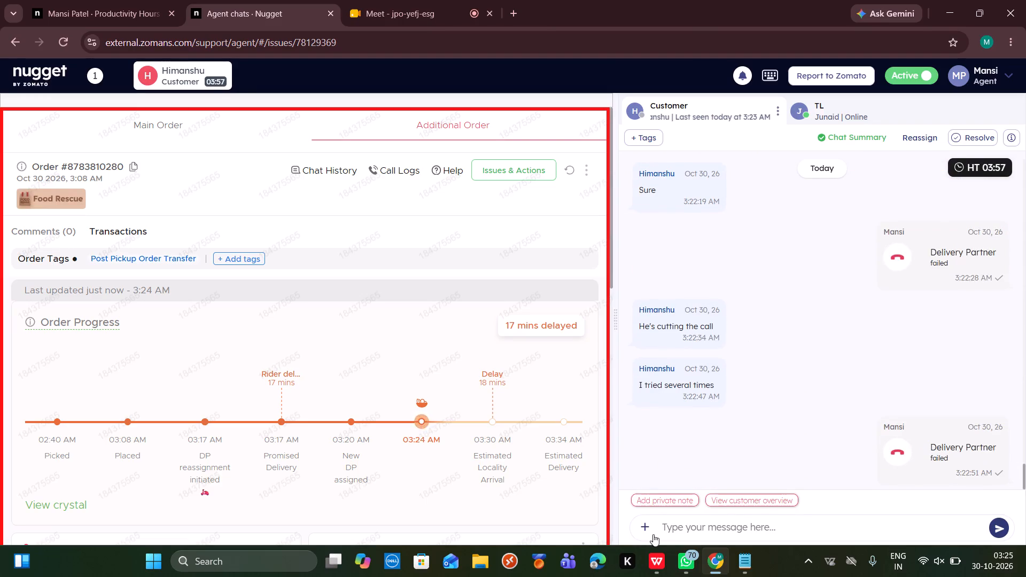
Find a canned response with "fur" and insert "Is there anything else apart from this I may help you with?" into the customer reply.
{"action": "left_click", "coordinate": [677, 523]}
{"action": "key", "text": "slash"}
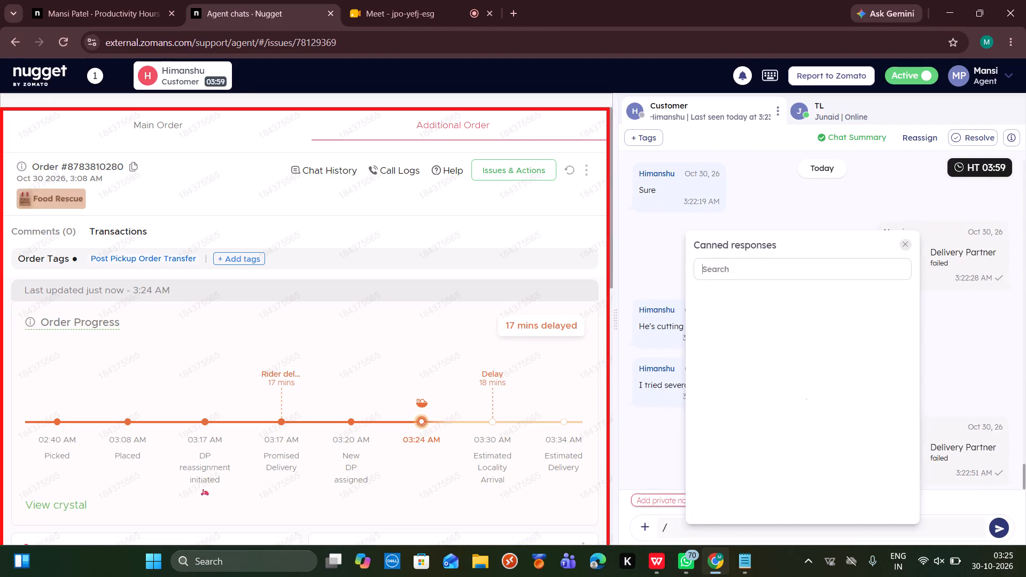
{"action": "type", "text": "fur"}
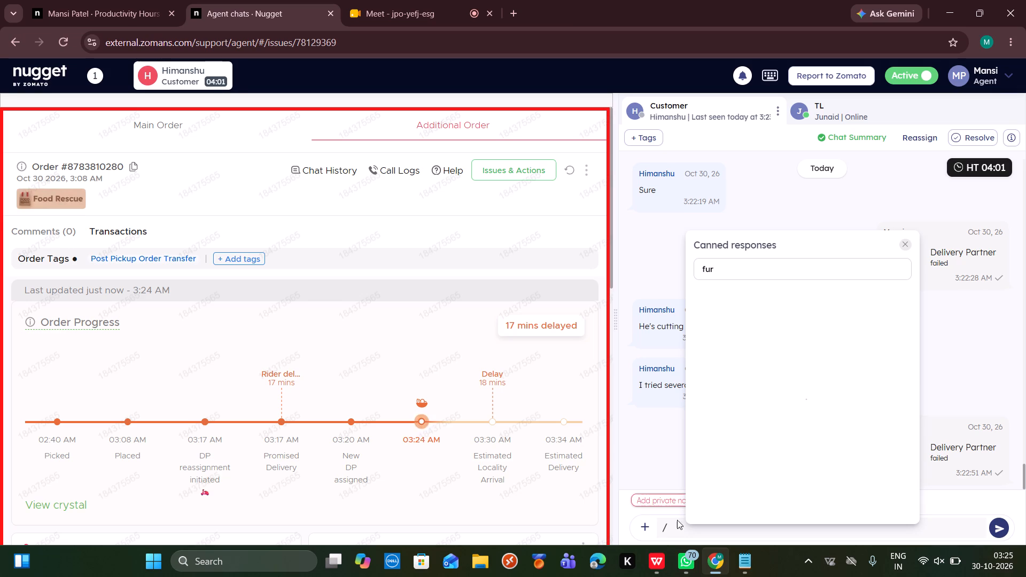
{"action": "left_click", "coordinate": [741, 315]}
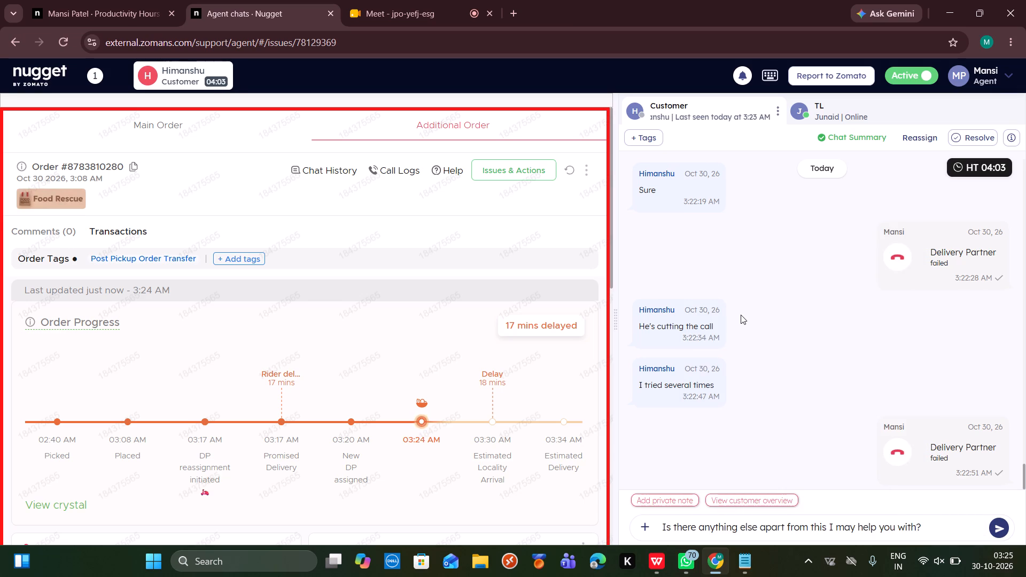
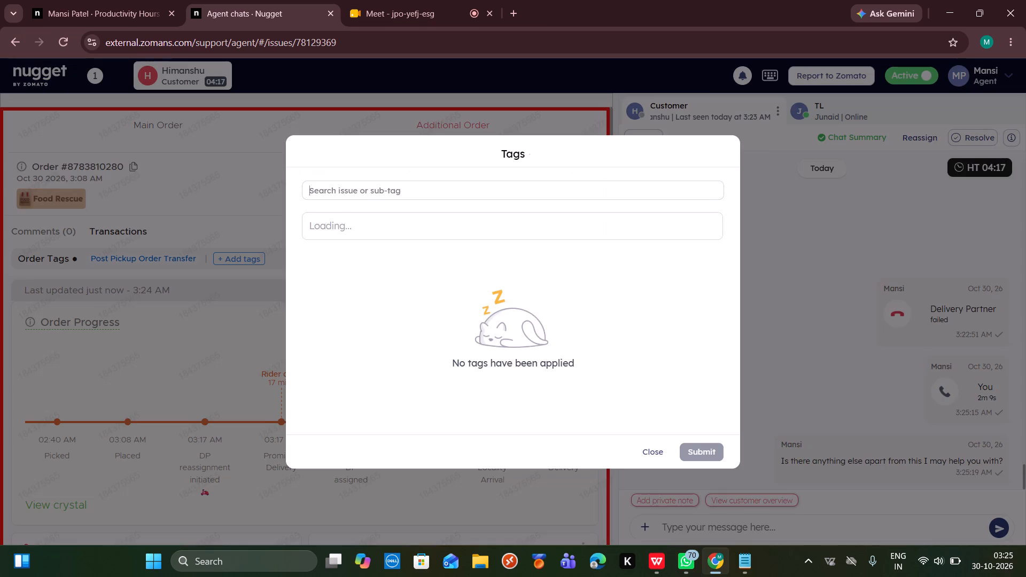
Apply the "Delay" tag under the Delay category to the chat and submit it.
{"action": "left_click", "coordinate": [318, 249]}
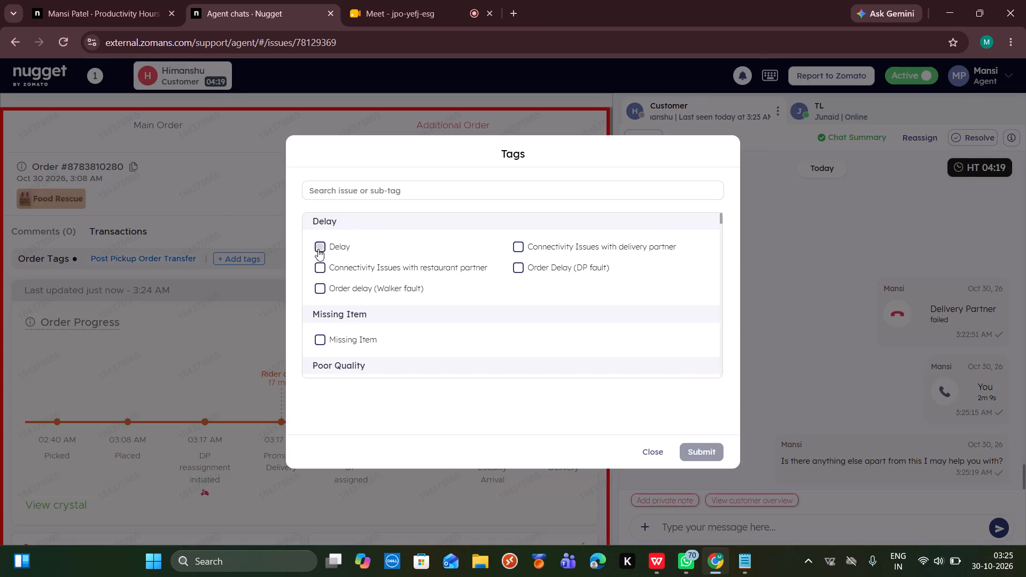
{"action": "left_click", "coordinate": [709, 445]}
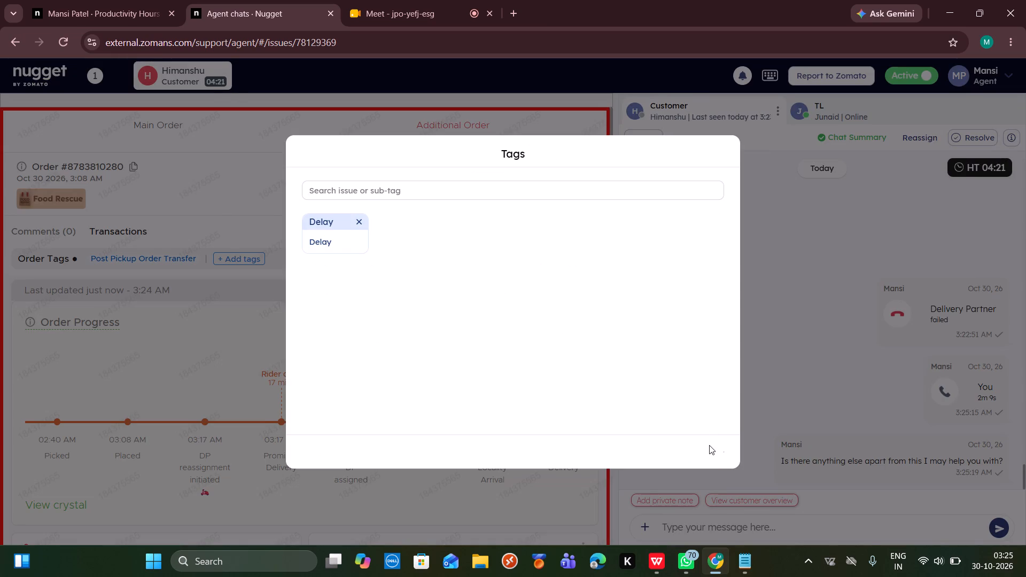
Look over the additional order's delivery partner, customer and Burger King merchant details.
{"action": "scroll", "coordinate": [503, 464], "scroll_direction": "down", "scroll_amount": 3}
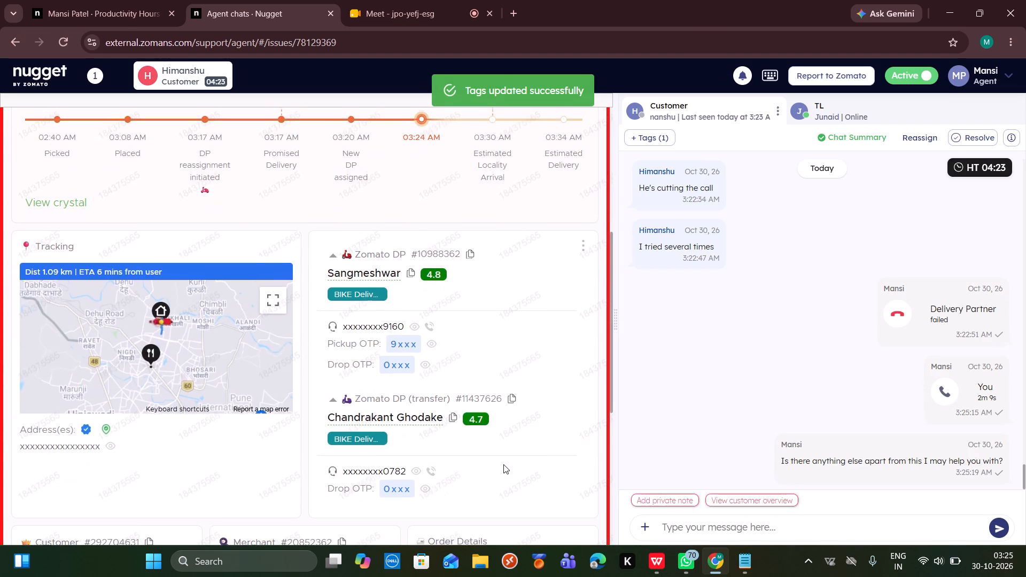
{"action": "scroll", "coordinate": [458, 449], "scroll_direction": "down", "scroll_amount": 2}
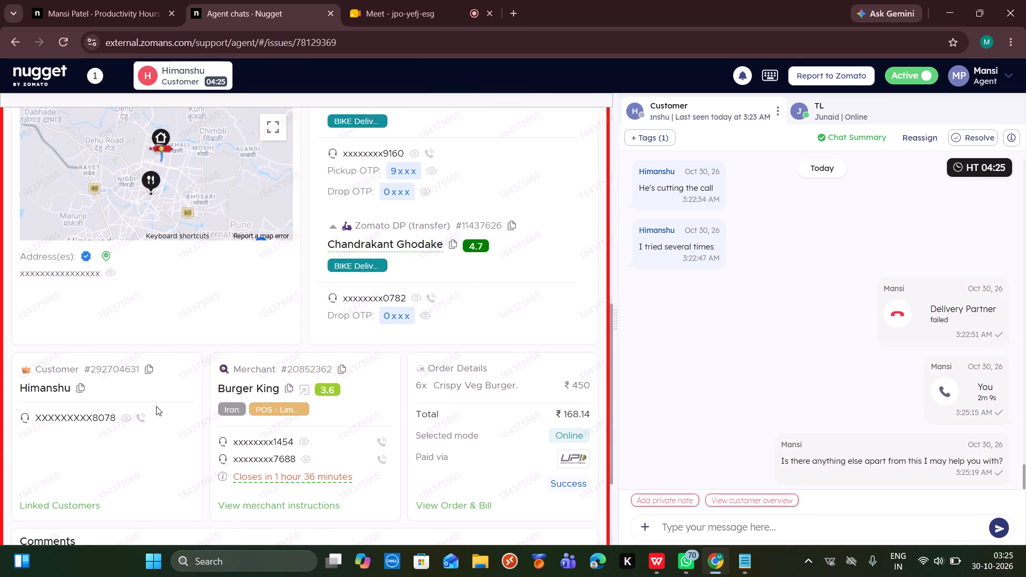
{"action": "left_click", "coordinate": [61, 393]}
{"action": "left_click", "coordinate": [261, 387]}
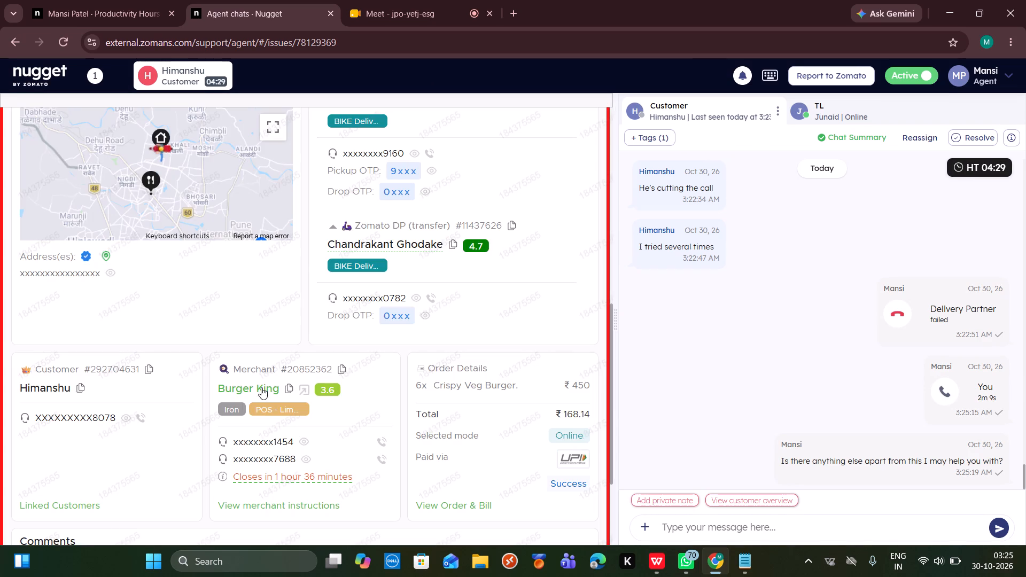
{"action": "scroll", "coordinate": [557, 266], "scroll_direction": "up", "scroll_amount": 9}
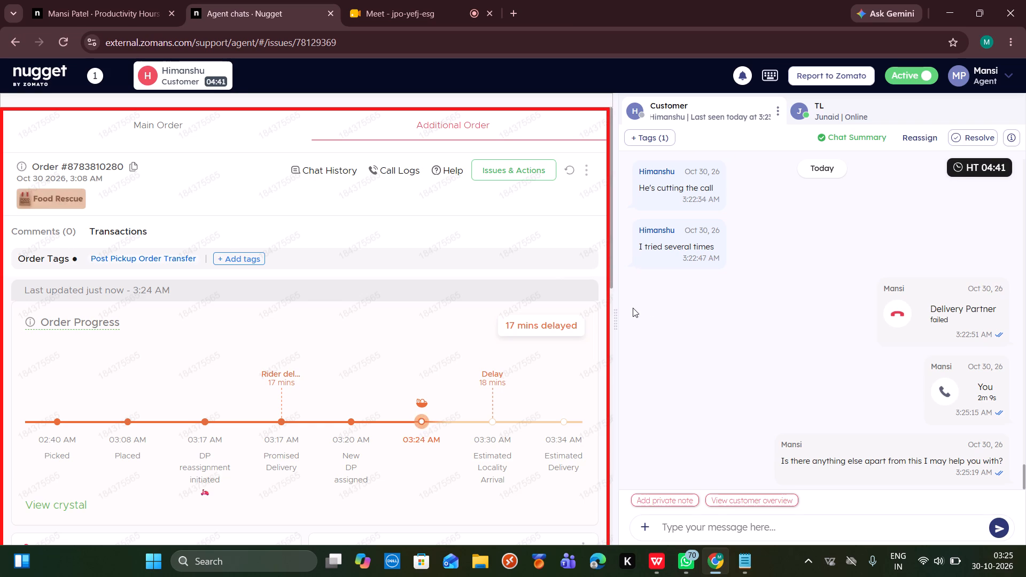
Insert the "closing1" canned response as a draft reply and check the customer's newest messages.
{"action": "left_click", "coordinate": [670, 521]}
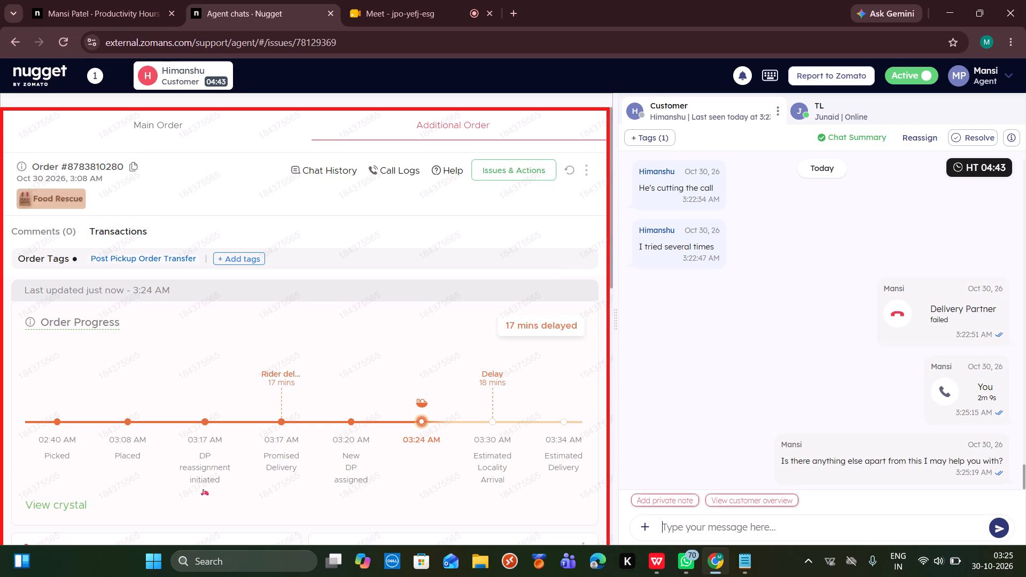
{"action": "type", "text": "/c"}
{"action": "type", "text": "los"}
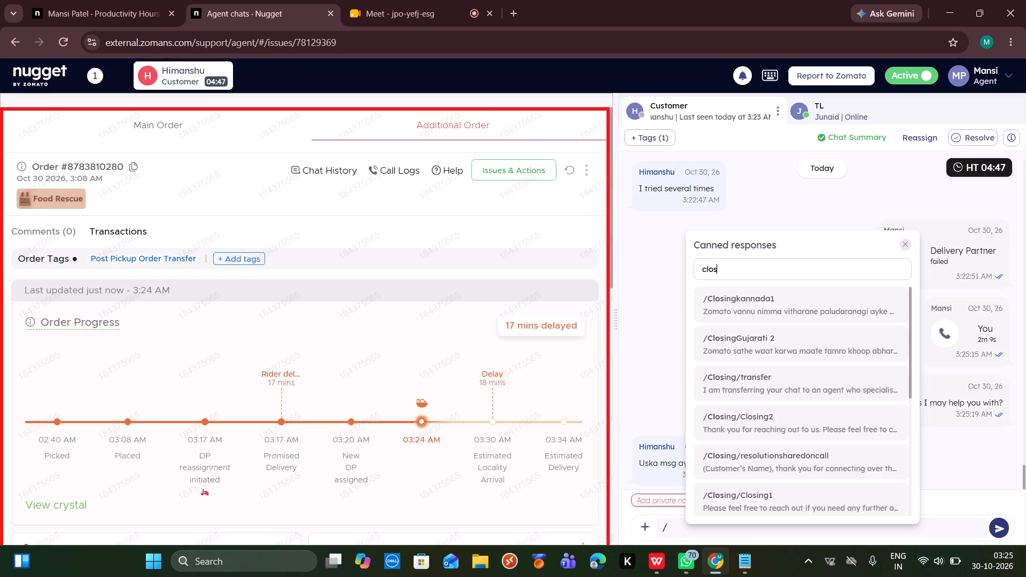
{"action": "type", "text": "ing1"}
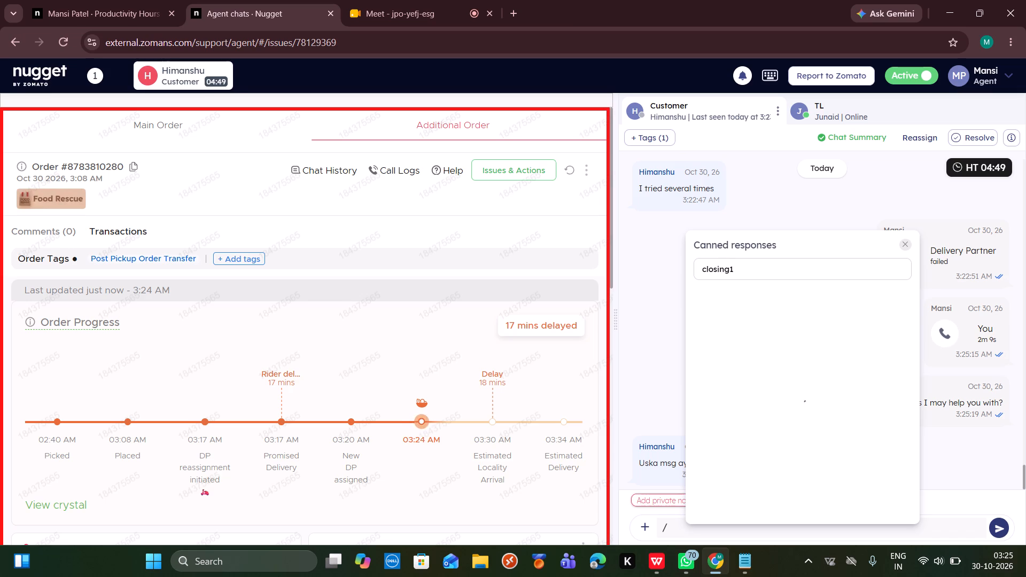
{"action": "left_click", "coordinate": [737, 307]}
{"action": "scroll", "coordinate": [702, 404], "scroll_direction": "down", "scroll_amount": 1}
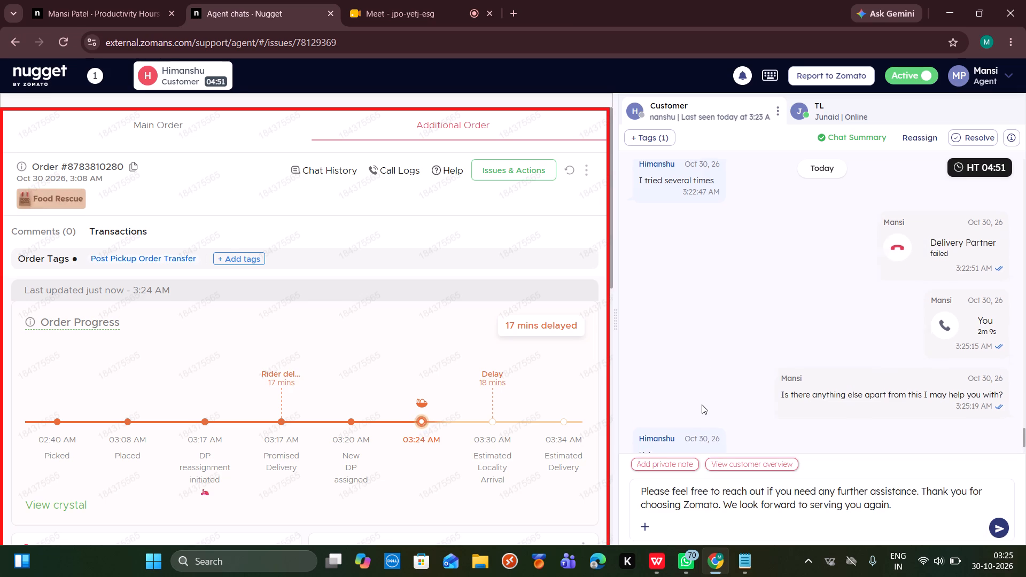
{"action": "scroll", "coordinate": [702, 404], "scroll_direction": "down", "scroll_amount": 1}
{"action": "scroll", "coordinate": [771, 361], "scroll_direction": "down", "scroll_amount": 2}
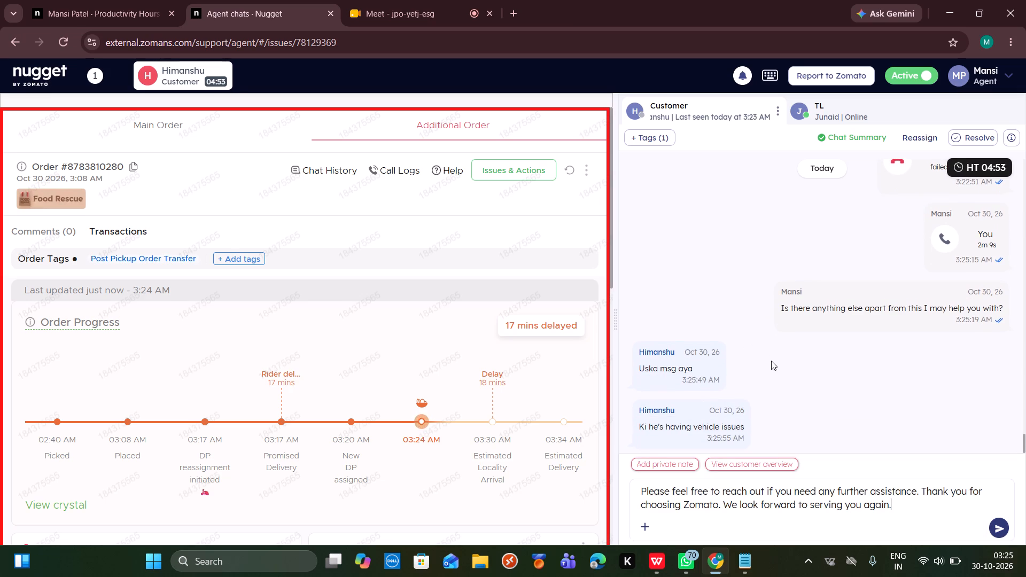
Replace the draft with "Okay sir might be he has transfer the order , I would request you to wait for few minutes" and send it.
{"action": "left_click_drag", "start_coordinate": [911, 507], "coordinate": [739, 526]}
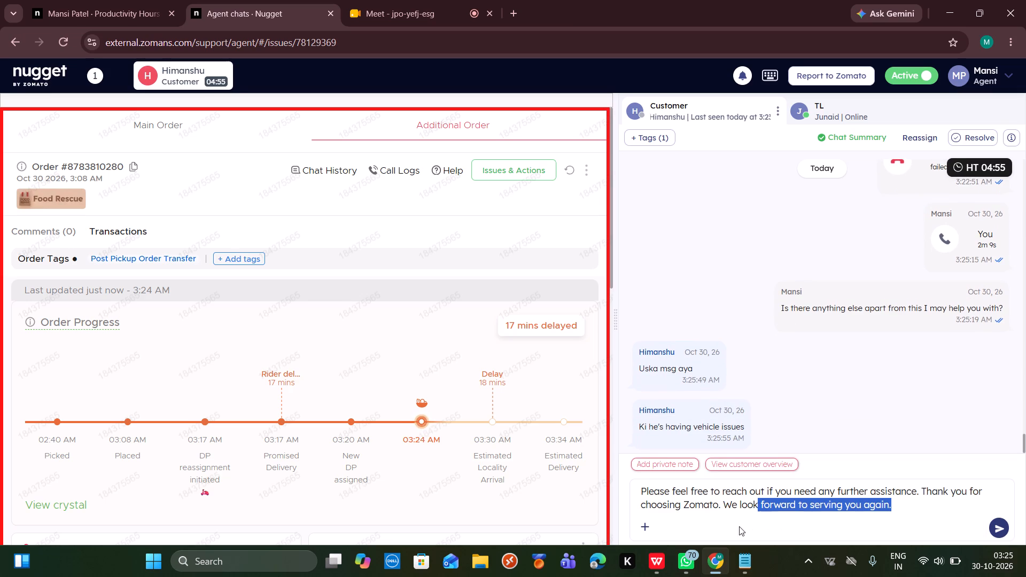
{"action": "left_click_drag", "start_coordinate": [739, 526], "coordinate": [624, 481]}
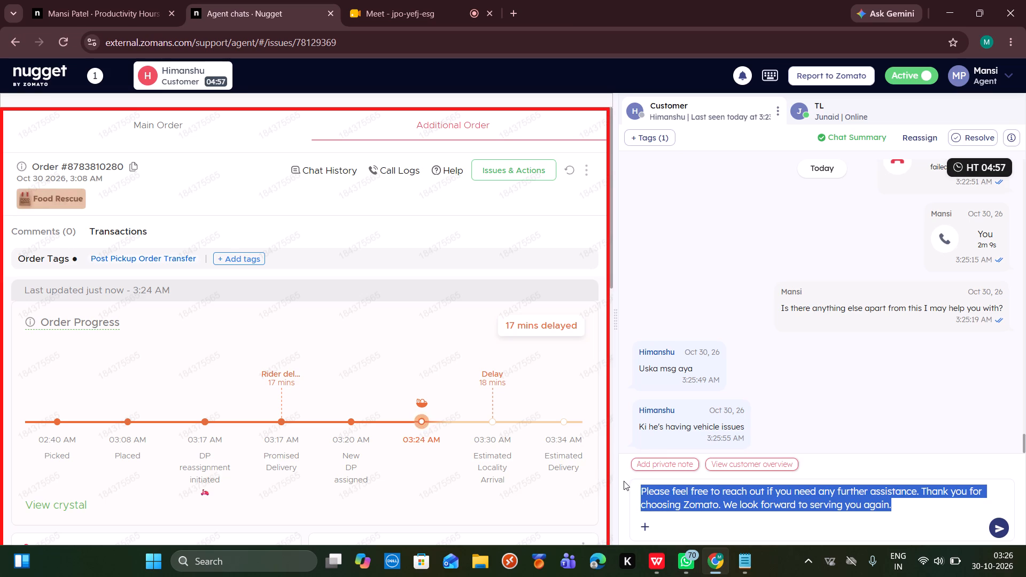
{"action": "key", "text": "o"}
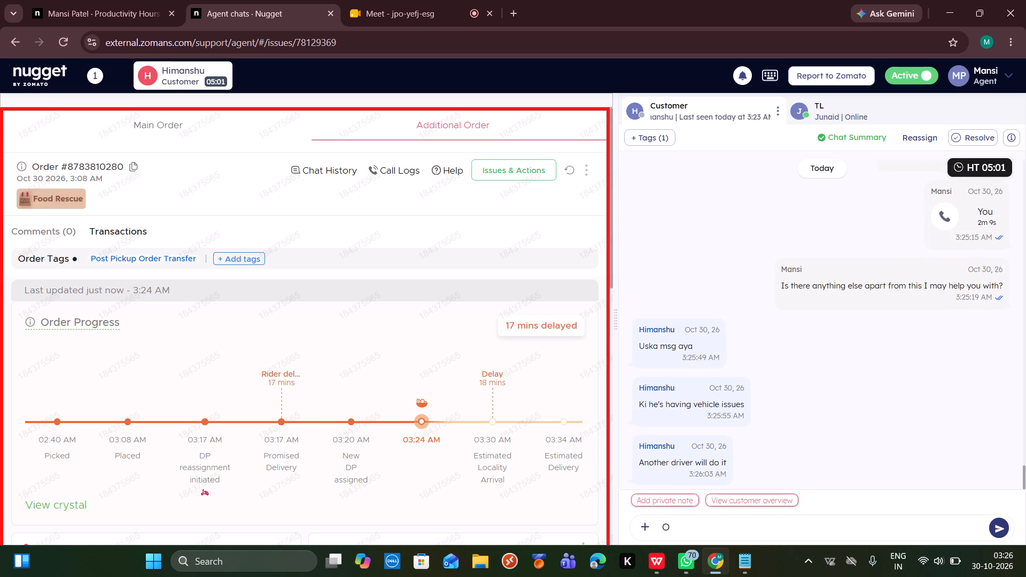
{"action": "type", "text": "kay sir might be he has tra"}
{"action": "key", "text": "n"}
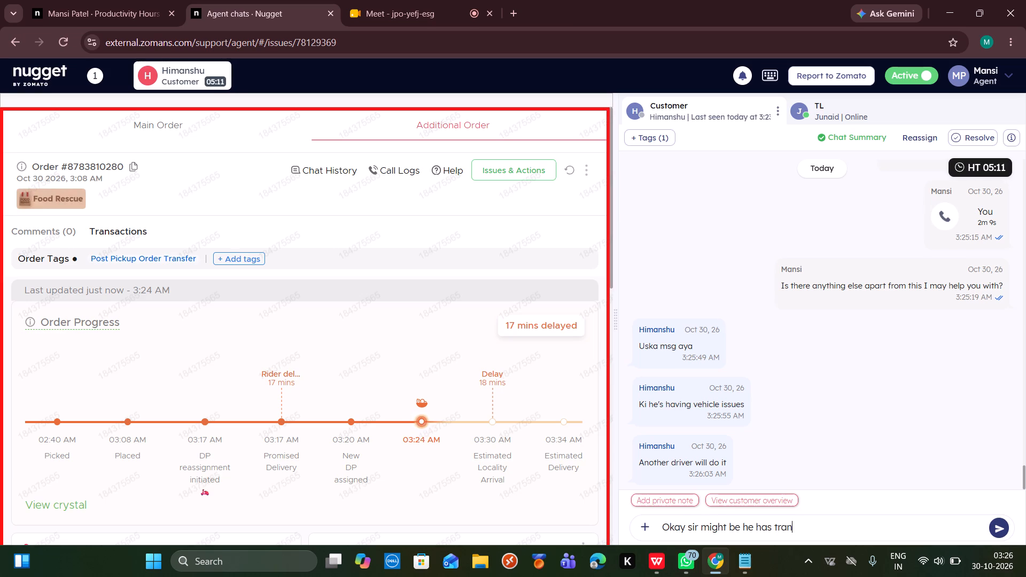
{"action": "type", "text": "sfer the orfer"}
{"action": "key", "text": "space"}
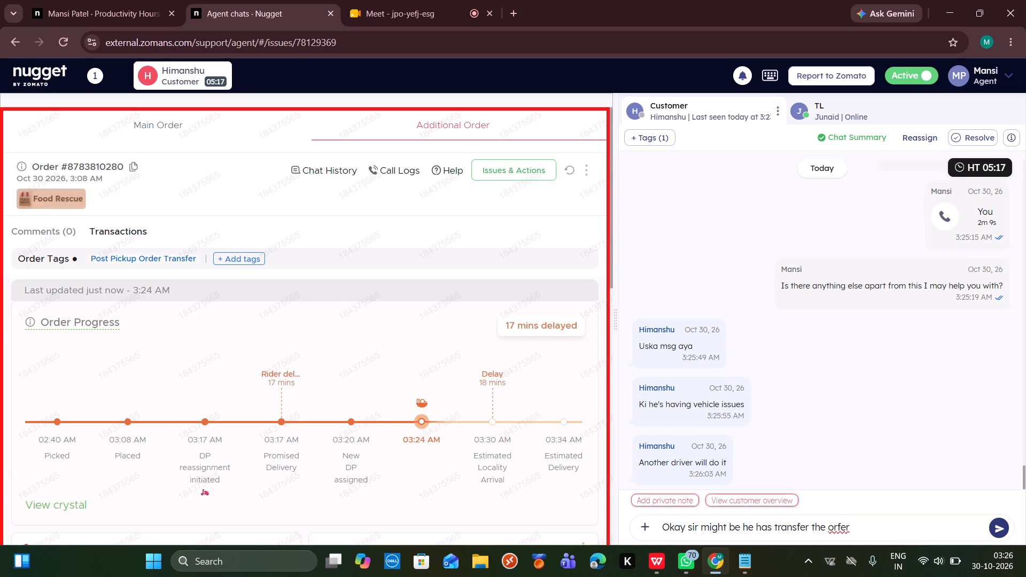
{"action": "key", "text": "BackSpace"}
{"action": "key", "text": "BackSpace"}
{"action": "key", "text": "BackSpace"}
{"action": "key", "text": "BackSpace"}
{"action": "type", "text": "der ,"}
{"action": "key", "text": "space"}
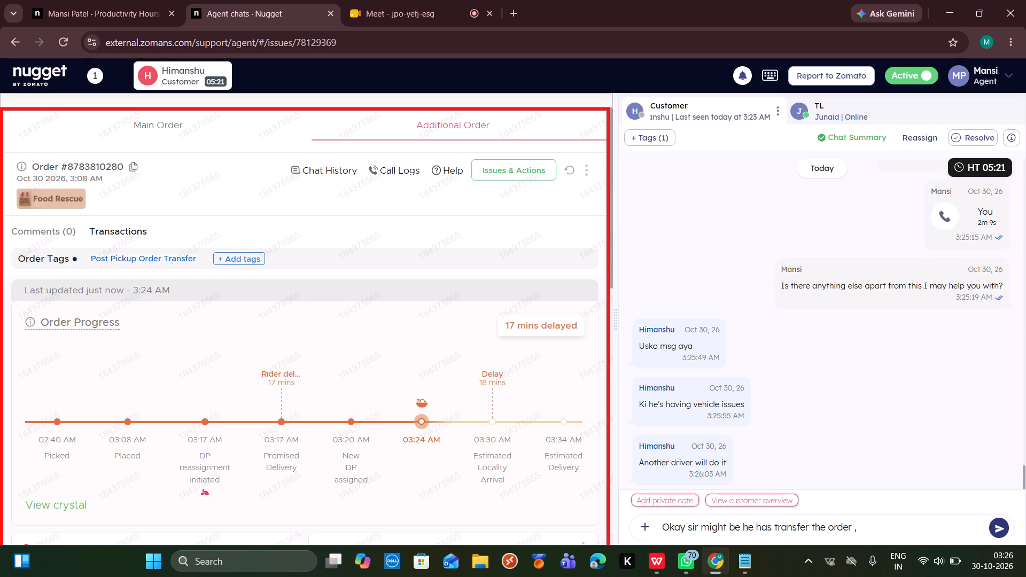
{"action": "type", "text": "I"}
{"action": "key", "text": "space"}
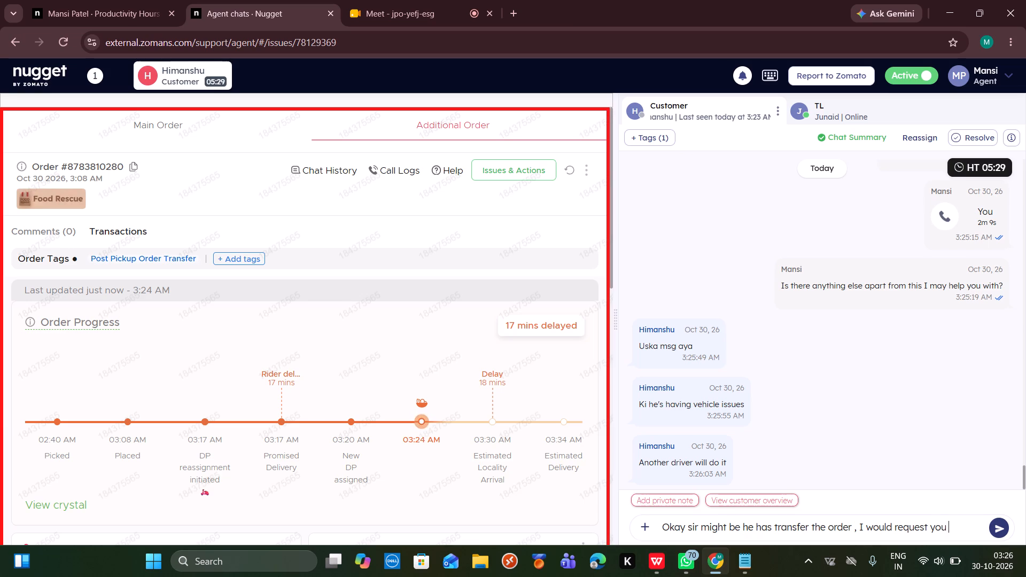
{"action": "key", "text": "BackSpace"}
{"action": "type", "text": "to wait for few minutes"}
{"action": "key", "text": "space"}
{"action": "key", "text": "Return"}
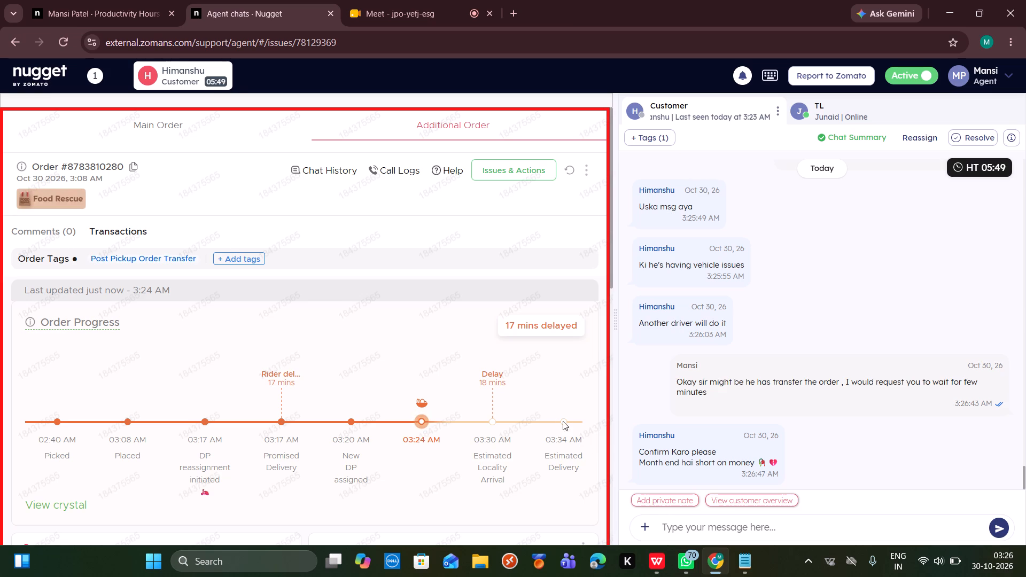
Place a callback call to the delivery partner listed as Zomato DP on the additional order.
{"action": "scroll", "coordinate": [546, 434], "scroll_direction": "down", "scroll_amount": 3}
{"action": "scroll", "coordinate": [475, 480], "scroll_direction": "down", "scroll_amount": 1}
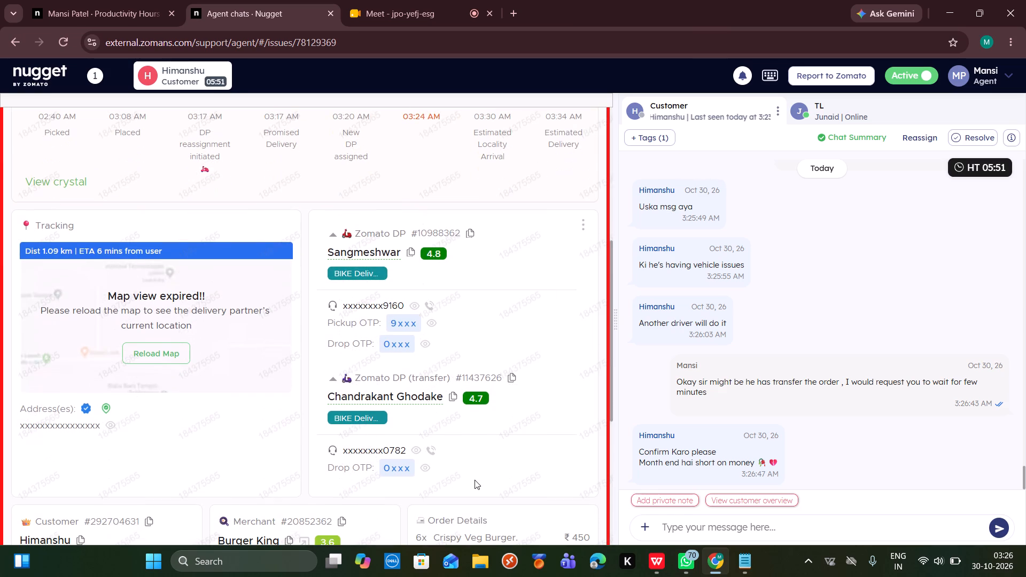
{"action": "left_click", "coordinate": [429, 310]}
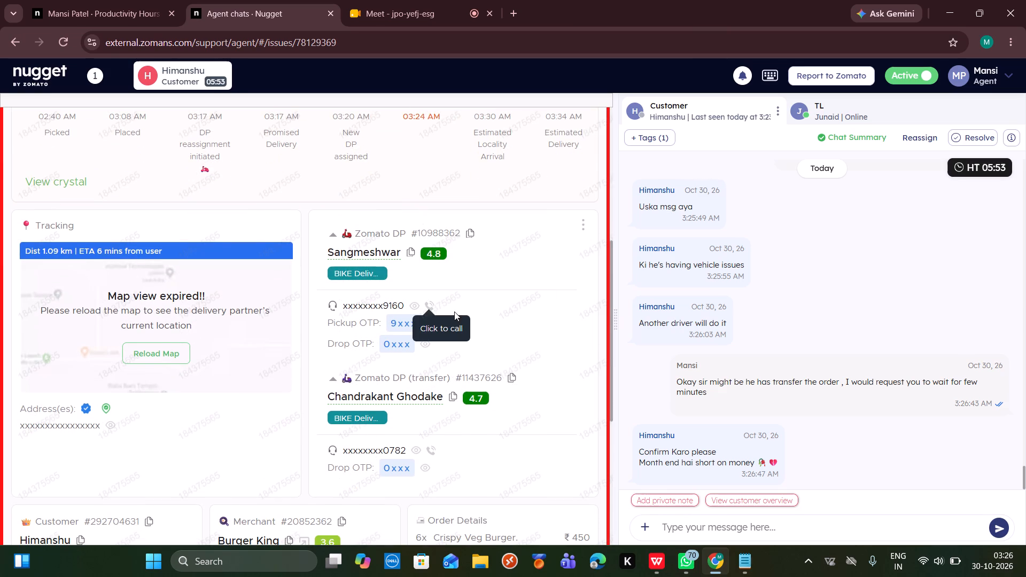
{"action": "left_click", "coordinate": [427, 303]}
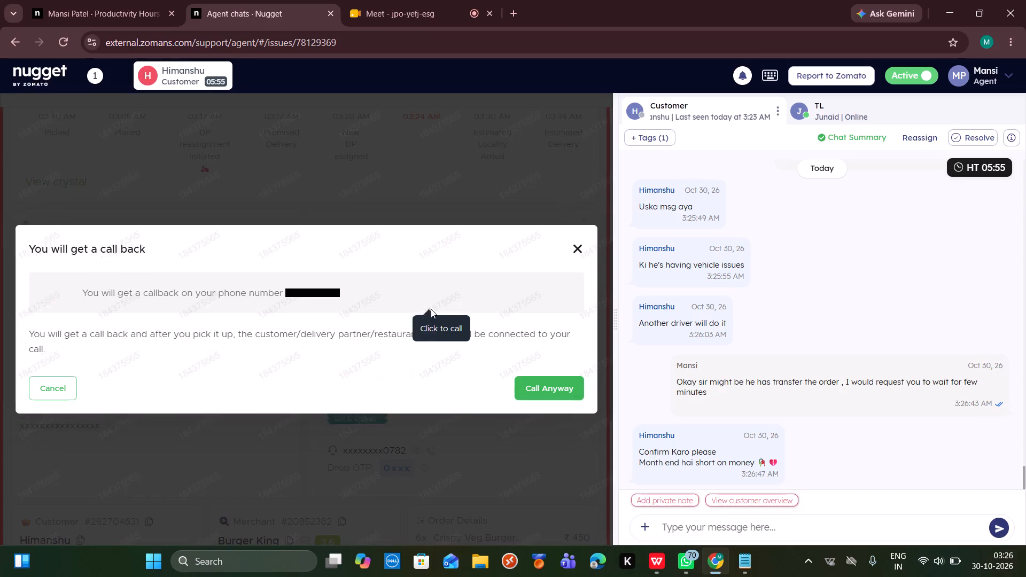
{"action": "left_click", "coordinate": [537, 385]}
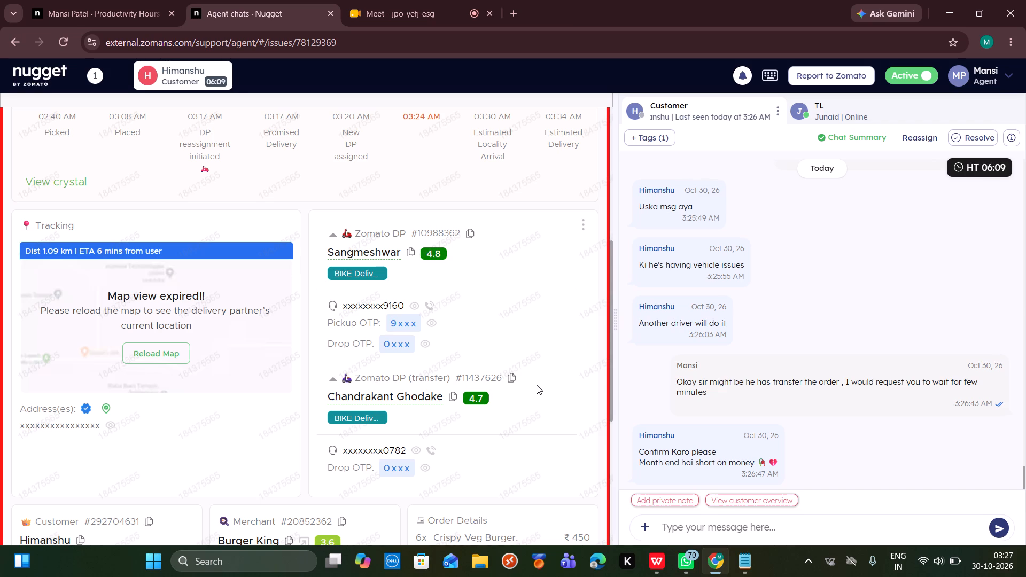
Send the customer "Sir we have assigned new rider for you , he will pick your order and will deliver it to you".
{"action": "scroll", "coordinate": [537, 385], "scroll_direction": "up", "scroll_amount": 10}
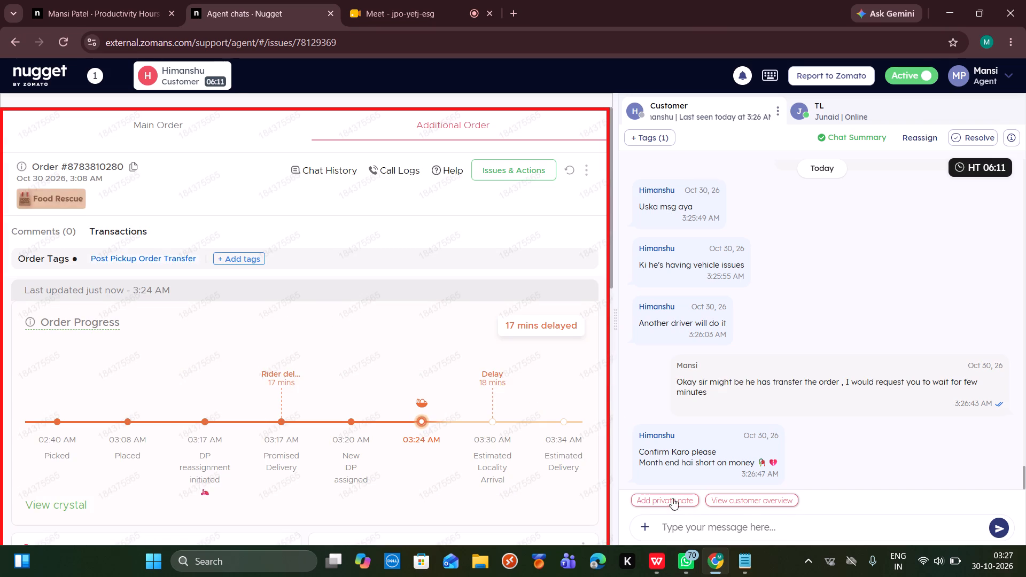
{"action": "left_click", "coordinate": [674, 521]}
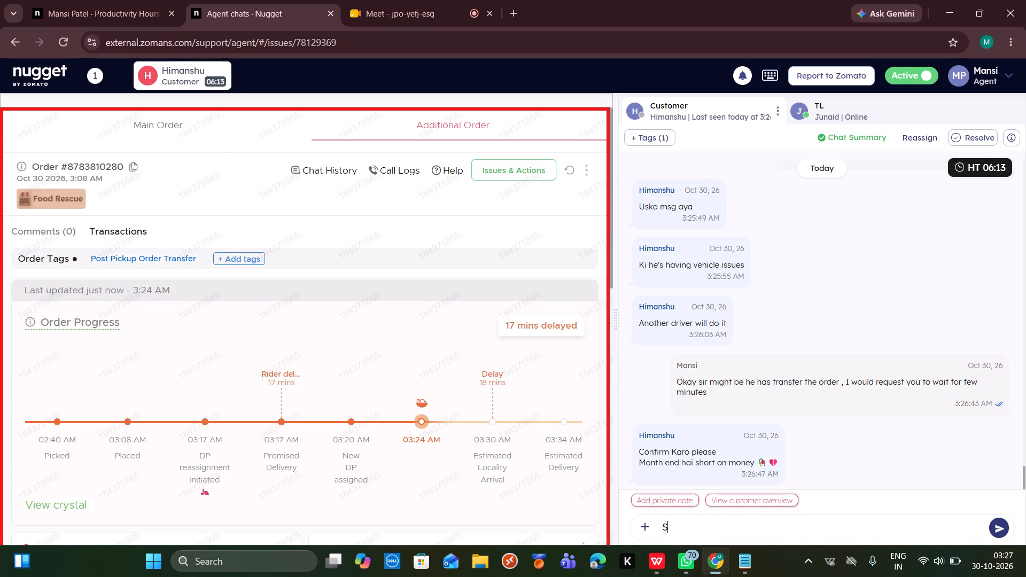
{"action": "type", "text": "ir we havr"}
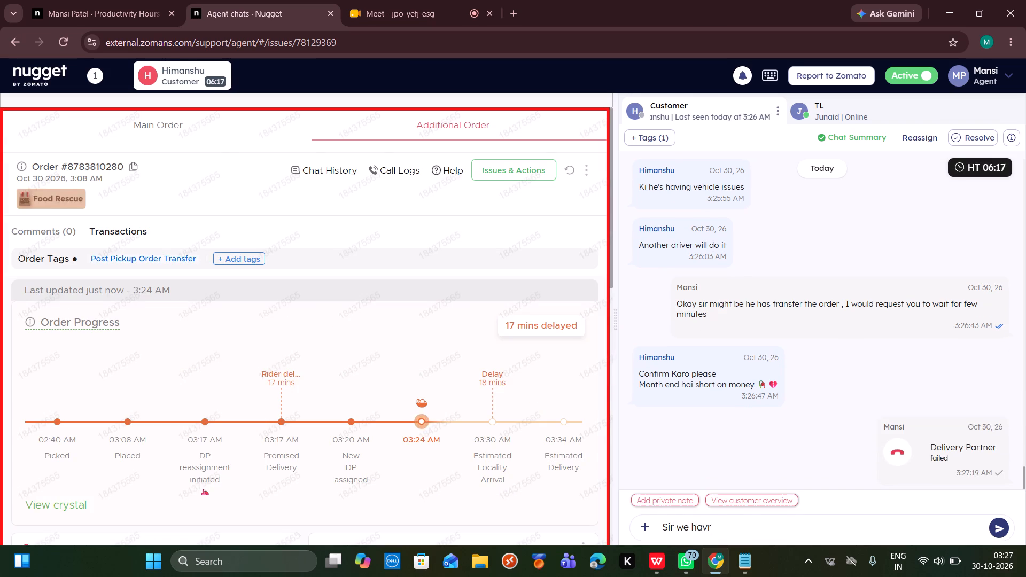
{"action": "key", "text": "BackSpace"}
{"action": "type", "text": "e assigned"}
{"action": "key", "text": "space"}
{"action": "type", "text": "new rider for you , he will oic"}
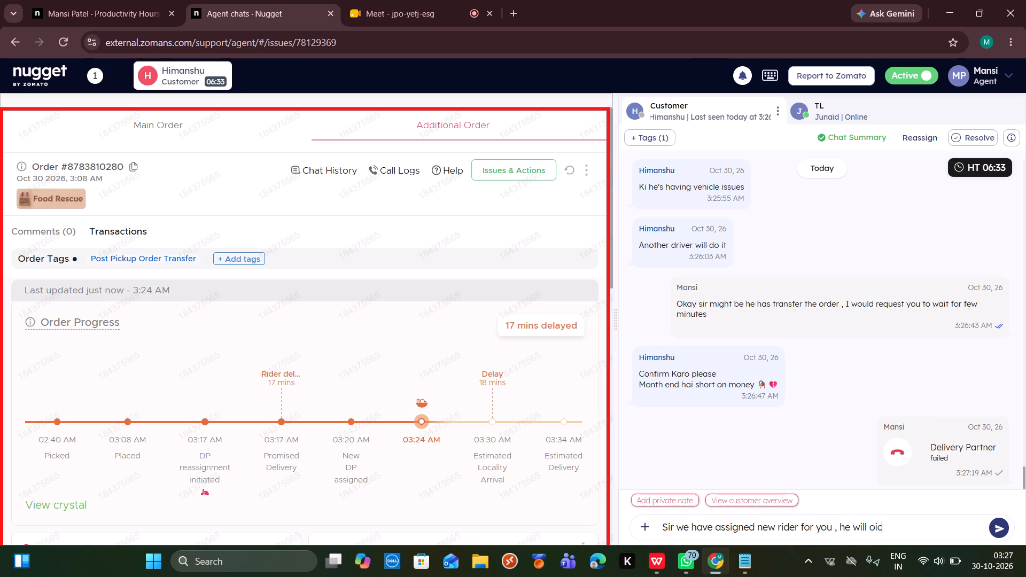
{"action": "type", "text": "k your order and will deliver"}
{"action": "key", "text": "space"}
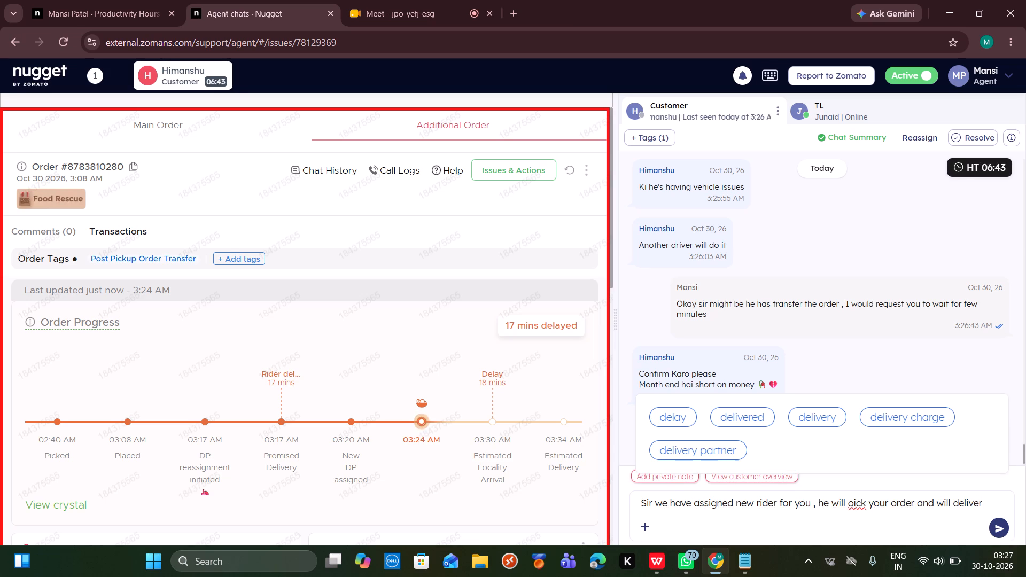
{"action": "type", "text": "it to"}
{"action": "key", "text": "space"}
{"action": "type", "text": "you"}
{"action": "key", "text": "space"}
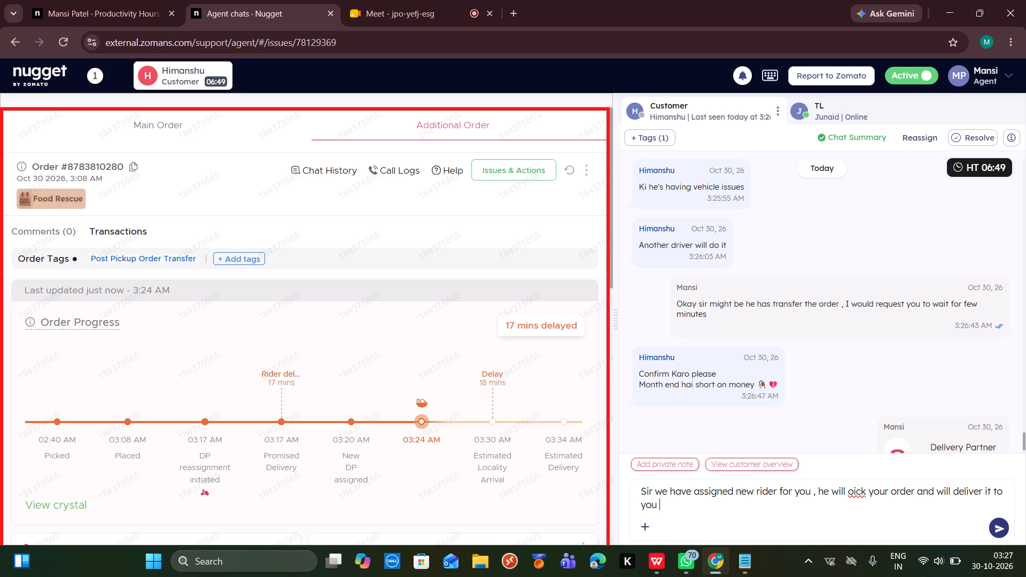
{"action": "left_click", "coordinate": [853, 492]}
{"action": "key", "text": "BackSpace"}
{"action": "key", "text": "p"}
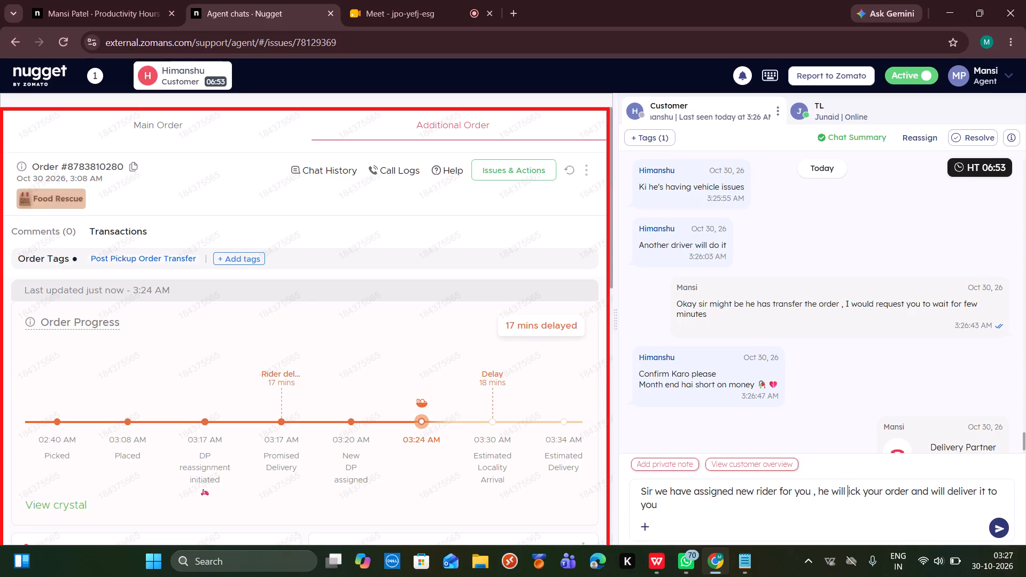
{"action": "key", "text": "Return"}
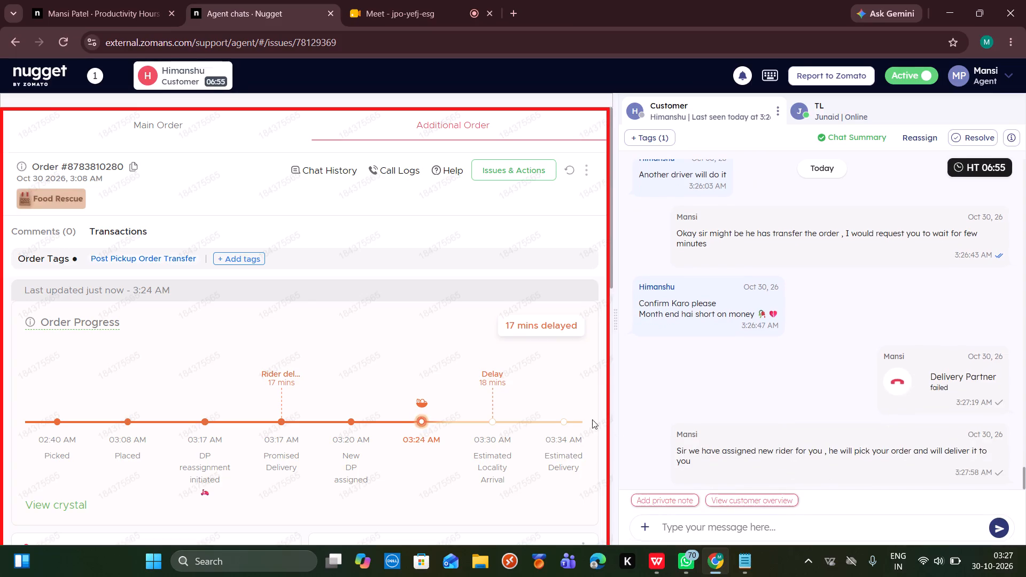
Place a callback call to the transfer delivery partner and return to the additional order's delivery timeline.
{"action": "scroll", "coordinate": [551, 425], "scroll_direction": "down", "scroll_amount": 3}
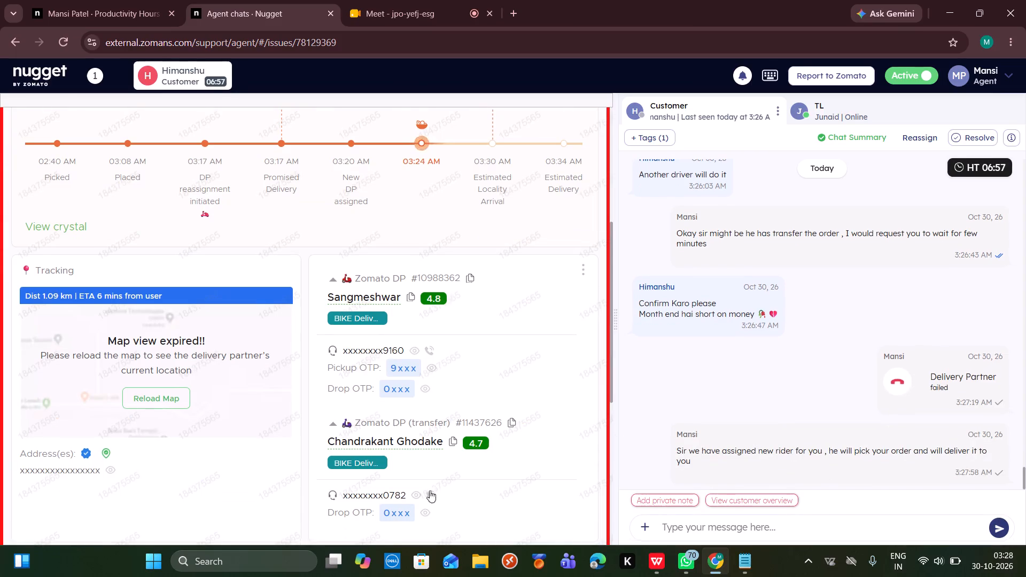
{"action": "left_click", "coordinate": [428, 493]}
{"action": "left_click", "coordinate": [539, 396]}
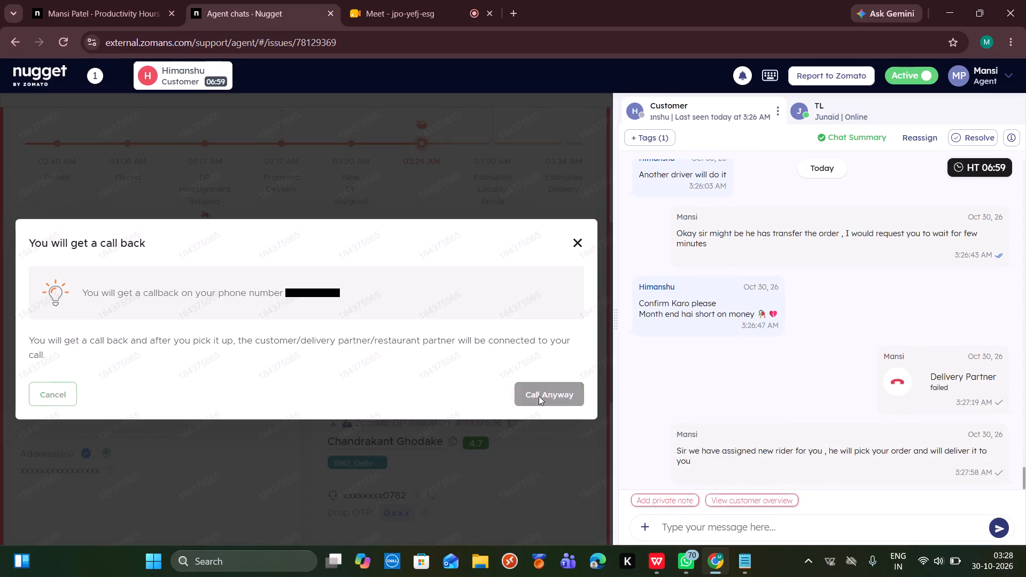
{"action": "scroll", "coordinate": [551, 240], "scroll_direction": "up", "scroll_amount": 2}
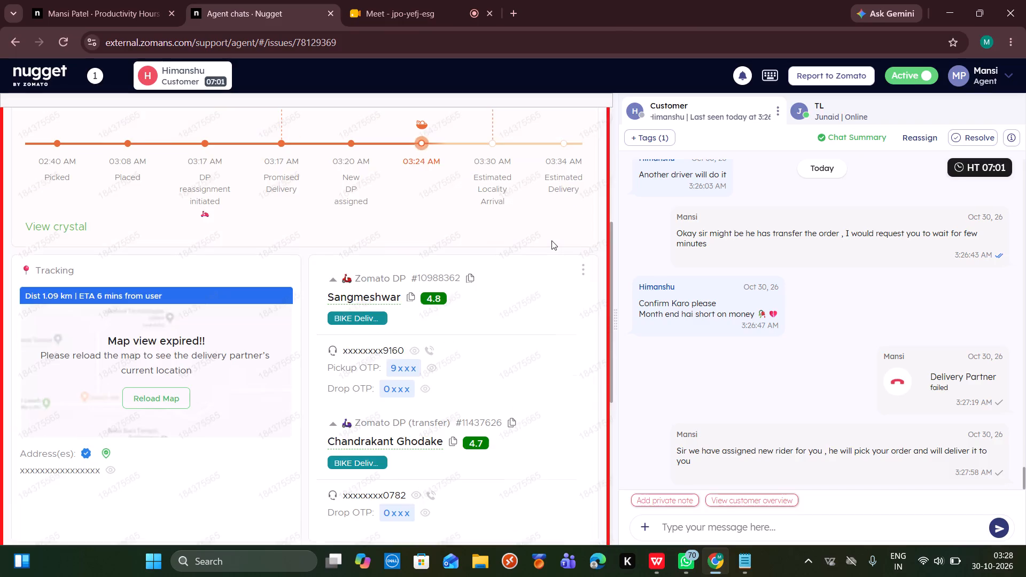
{"action": "scroll", "coordinate": [551, 240], "scroll_direction": "up", "scroll_amount": 8}
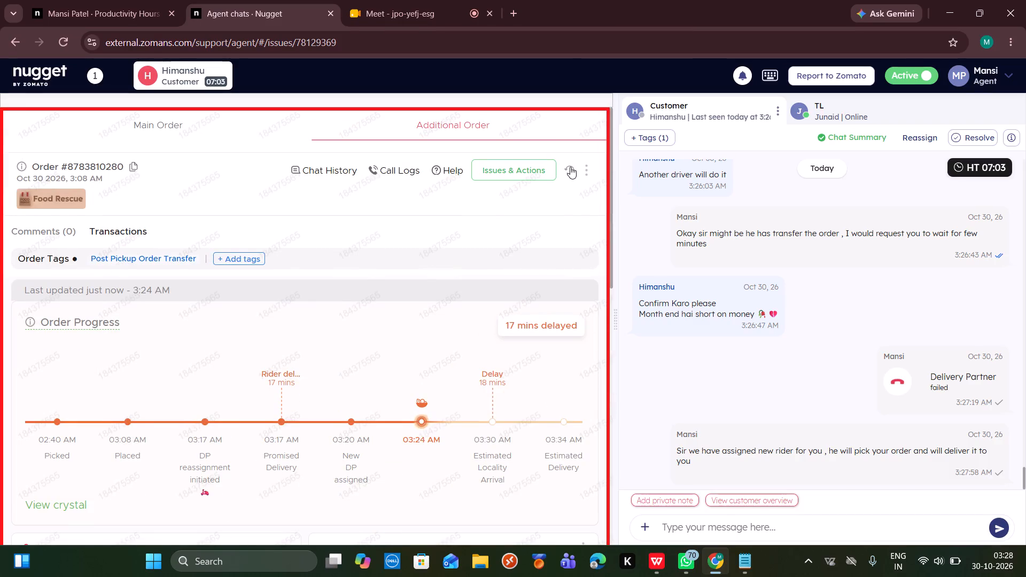
Refresh the additional order's details to check its current delivery progress.
{"action": "left_click", "coordinate": [570, 167]}
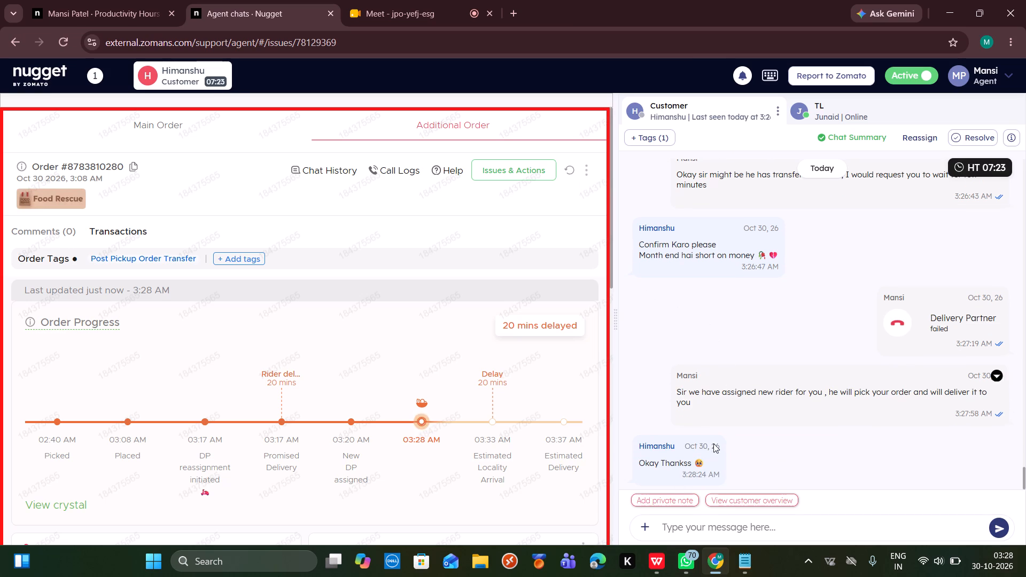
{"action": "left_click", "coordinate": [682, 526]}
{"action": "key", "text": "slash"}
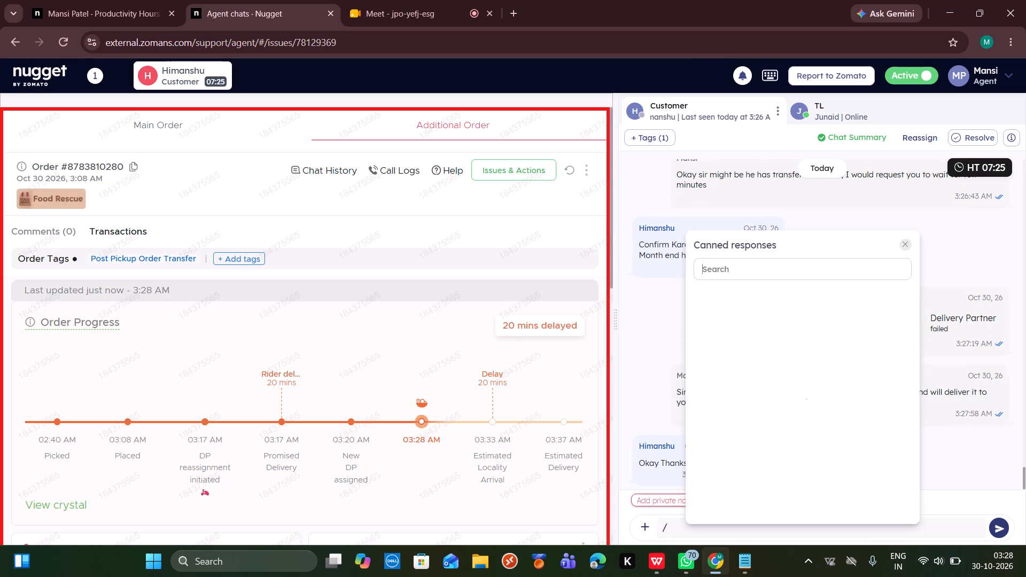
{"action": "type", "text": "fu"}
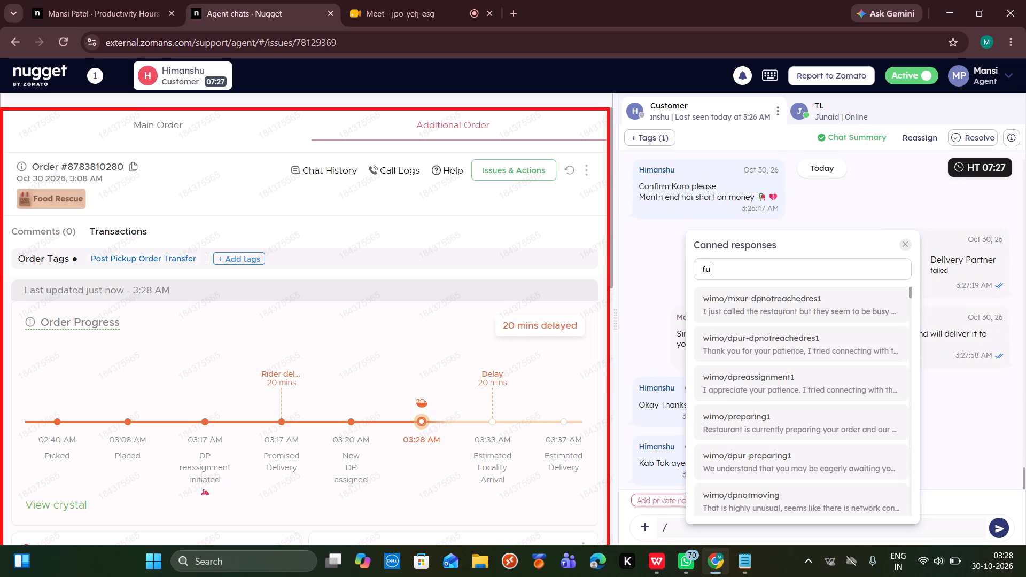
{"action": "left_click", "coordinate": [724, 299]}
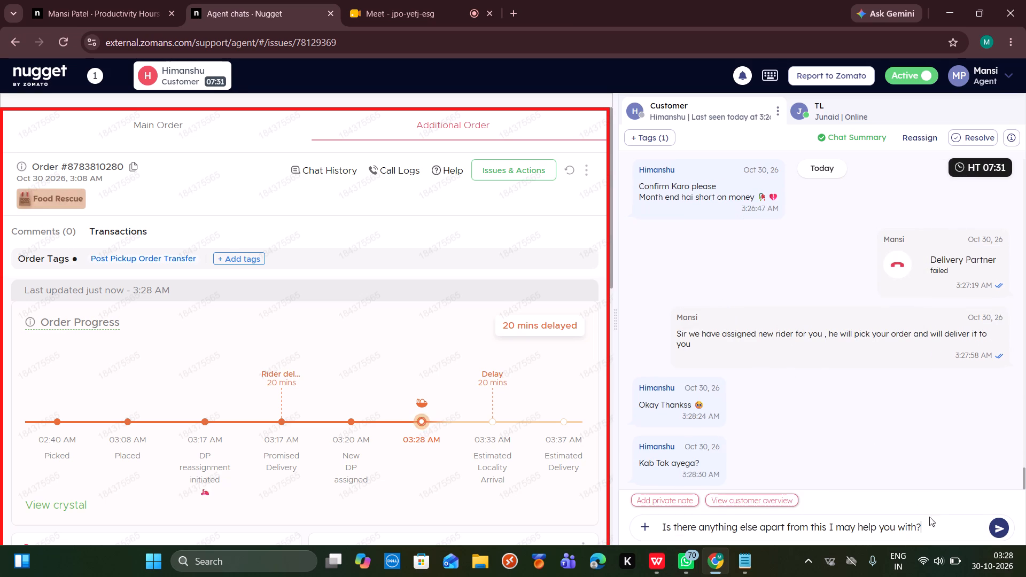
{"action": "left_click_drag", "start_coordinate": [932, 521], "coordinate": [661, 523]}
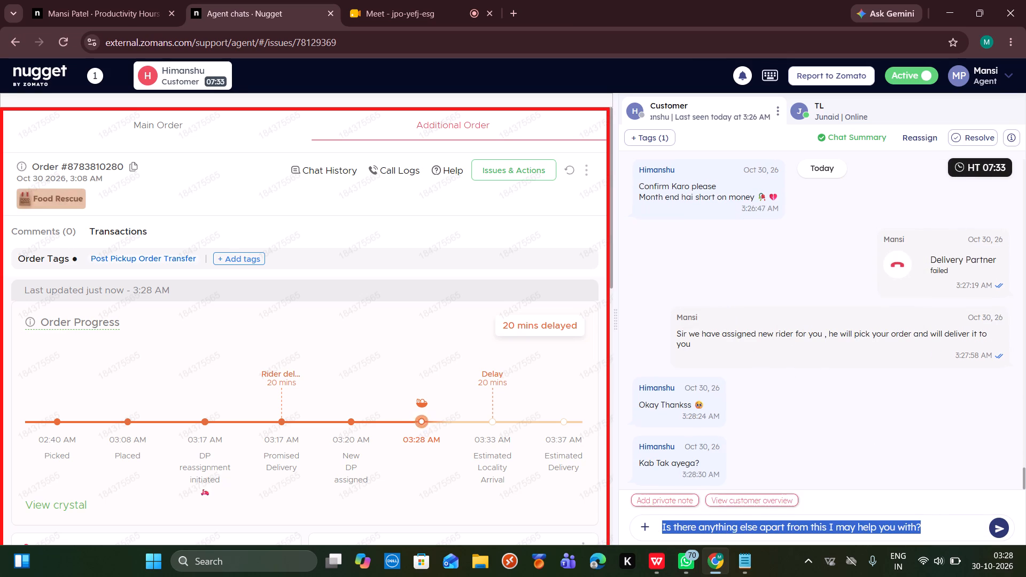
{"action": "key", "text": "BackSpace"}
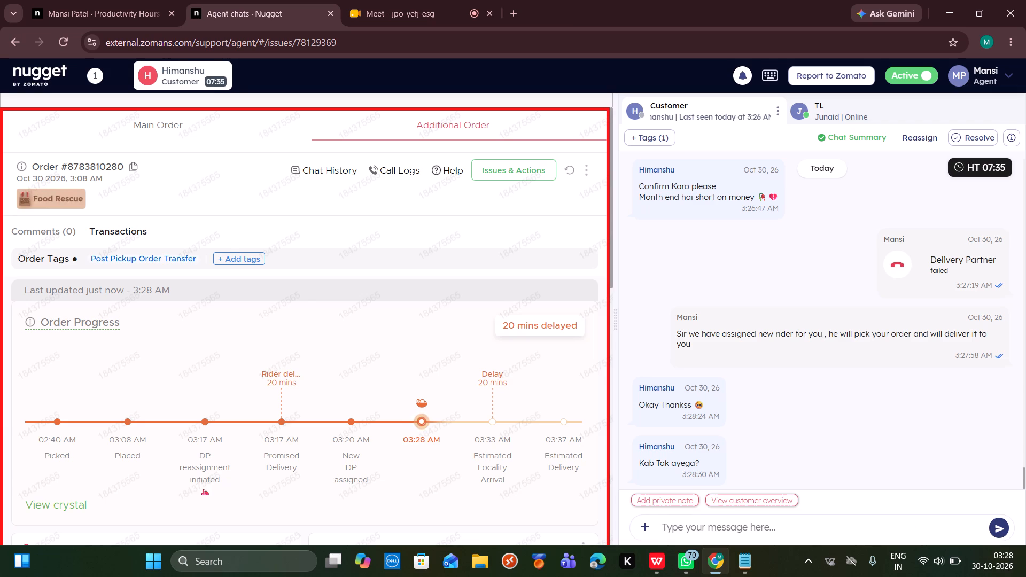
Start a customer reply with "The new rider has arrived at the location of previous rider , he is just picking your order from him".
{"action": "key", "text": "t"}
{"action": "type", "text": "he new rider"}
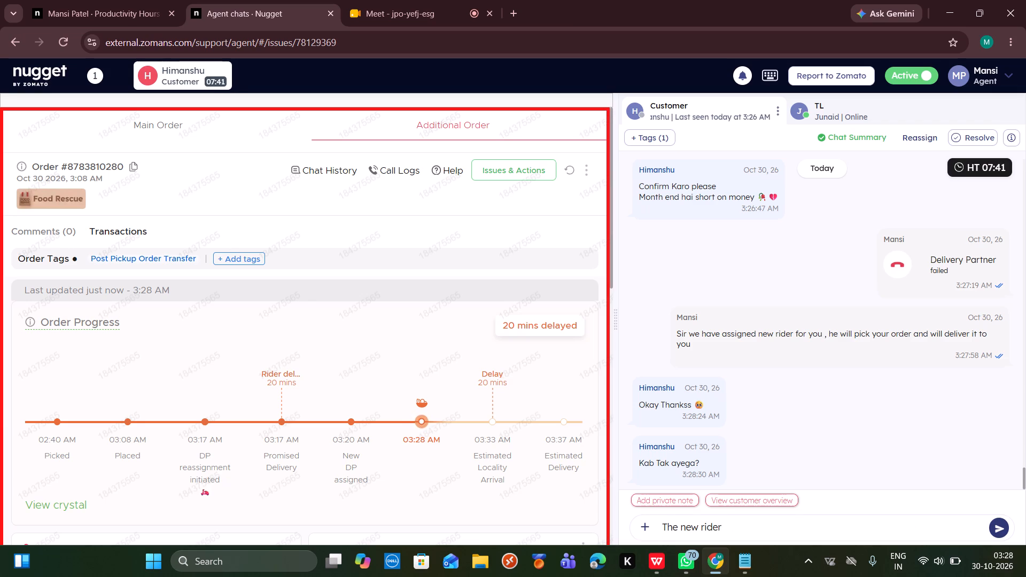
{"action": "key", "text": "space"}
{"action": "type", "text": "has a"}
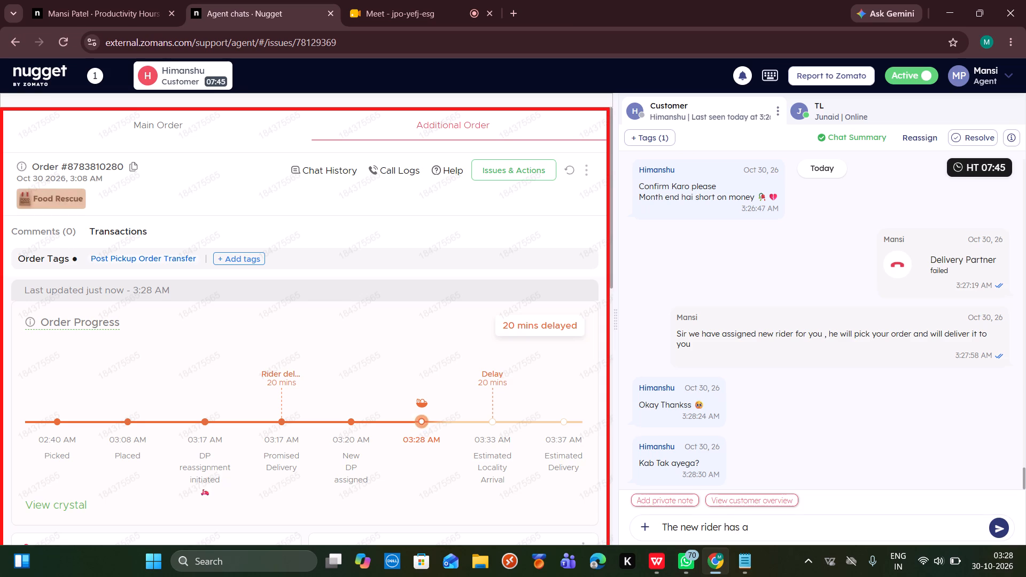
{"action": "type", "text": "rrived"}
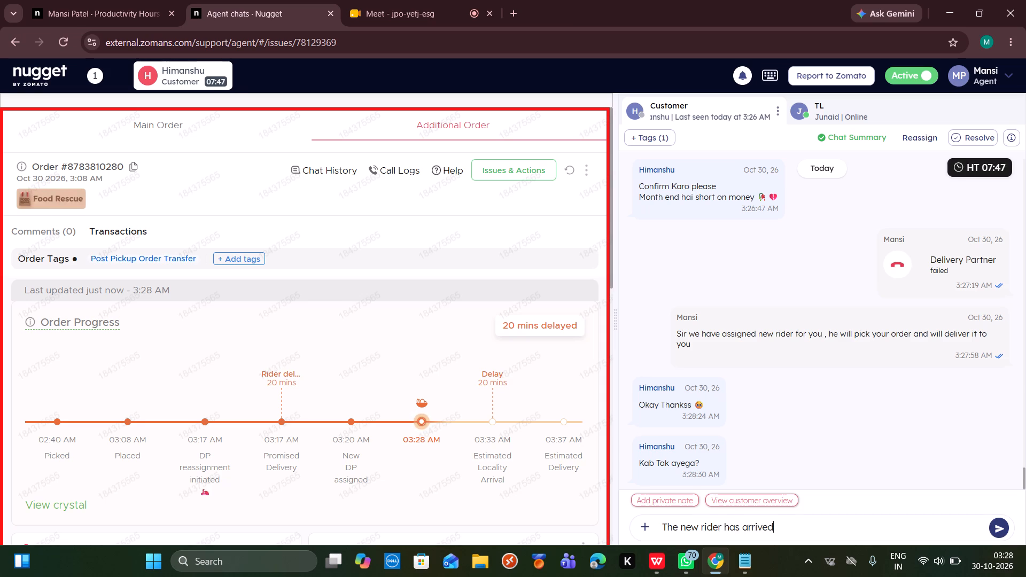
{"action": "key", "text": "space"}
{"action": "type", "text": "at the location of previous rider"}
{"action": "key", "text": "space"}
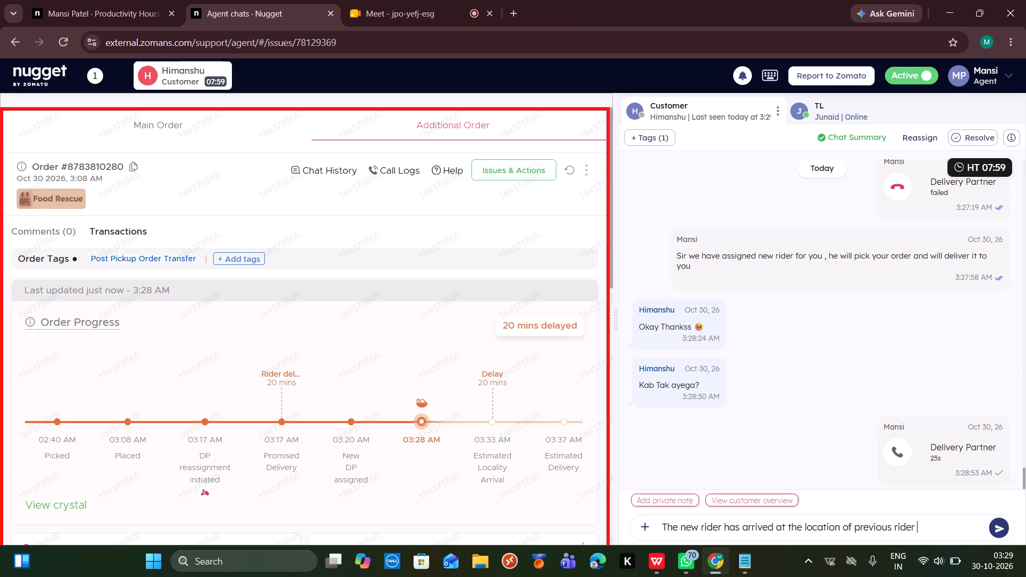
{"action": "type", "text": ", he is just picking your order f"}
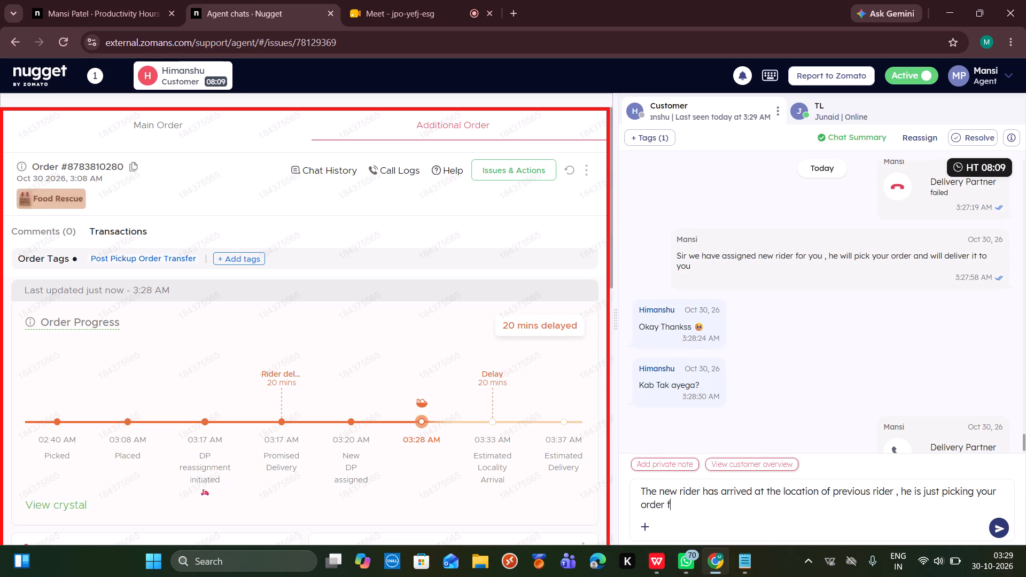
{"action": "type", "text": "rom him"}
{"action": "key", "text": "space"}
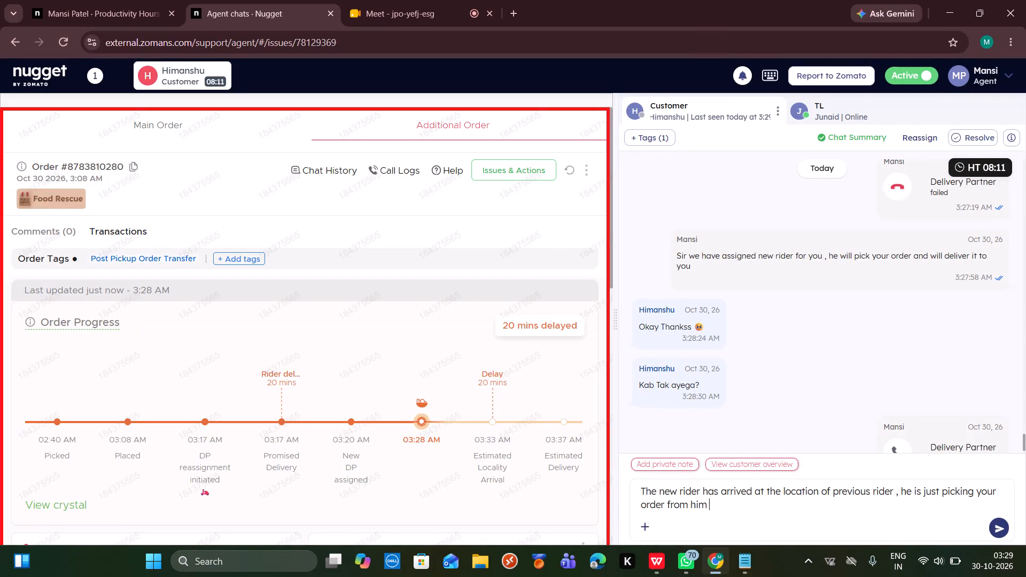
Continue the draft reply with ", and will deliver your order in next 7-8 minutes".
{"action": "type", "text": ","}
{"action": "key", "text": "space"}
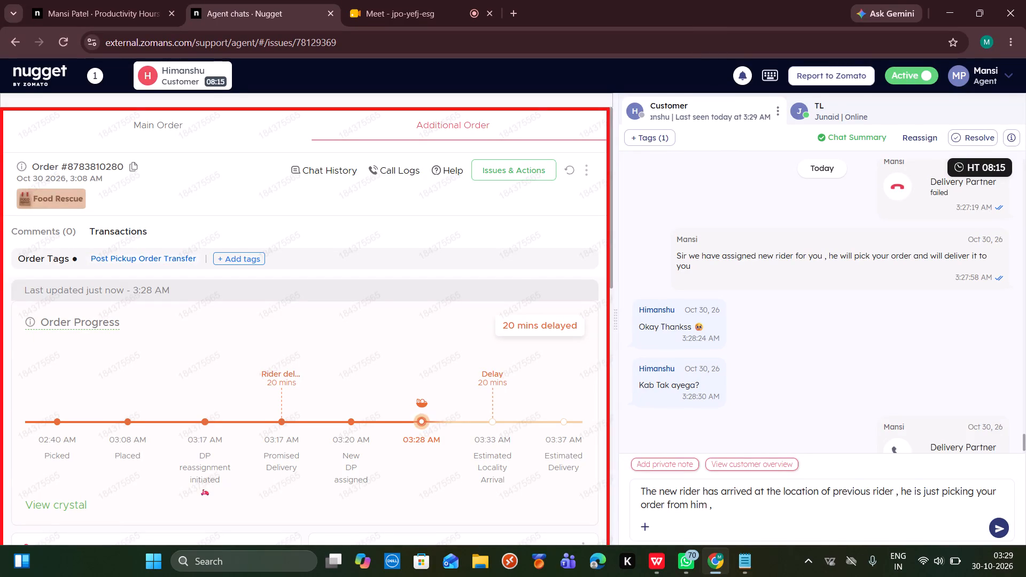
{"action": "type", "text": "and will deliver your order"}
{"action": "key", "text": "space"}
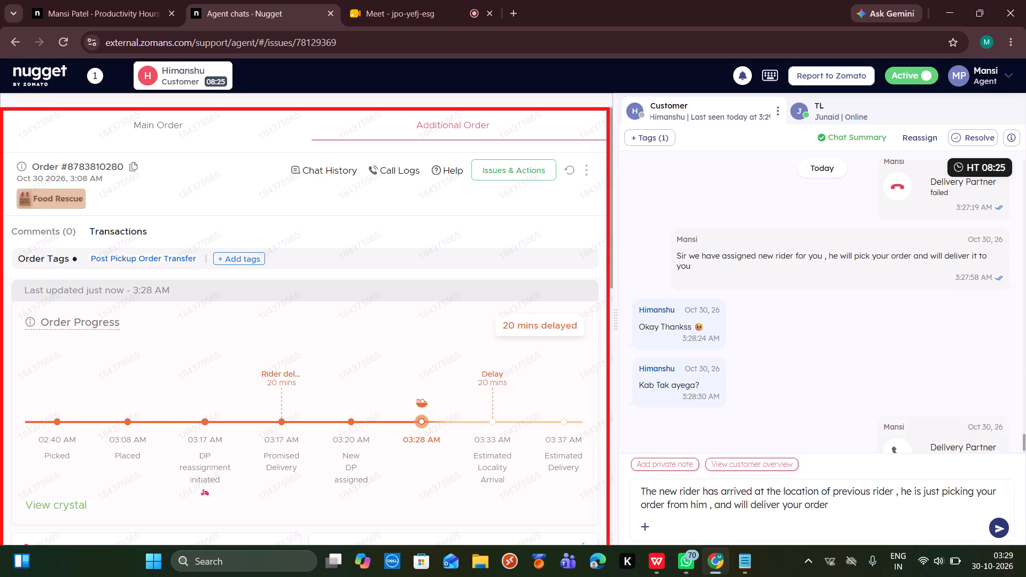
{"action": "type", "text": "in"}
{"action": "key", "text": "space"}
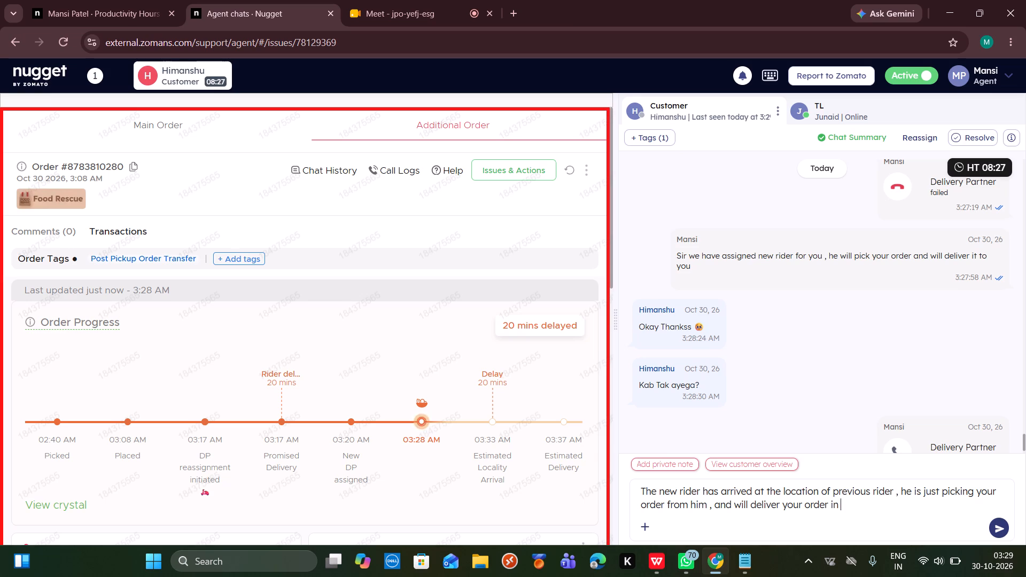
{"action": "type", "text": "nex"}
{"action": "type", "text": "t 7-8 minutes"}
{"action": "key", "text": "space"}
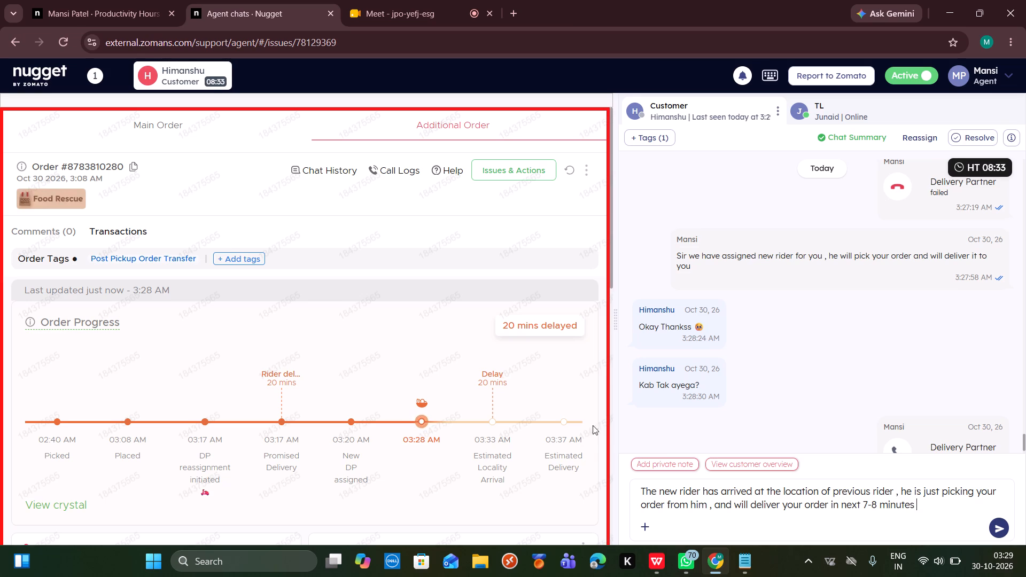
Refresh the additional order and check the rider's live tracking and estimated arrival.
{"action": "left_click", "coordinate": [569, 172]}
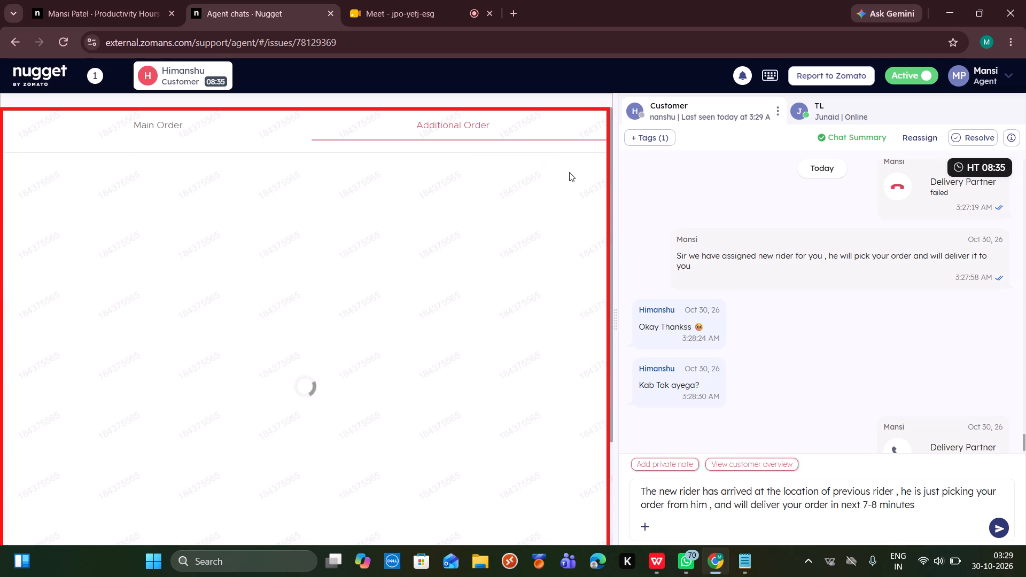
{"action": "scroll", "coordinate": [535, 436], "scroll_direction": "down", "scroll_amount": 5}
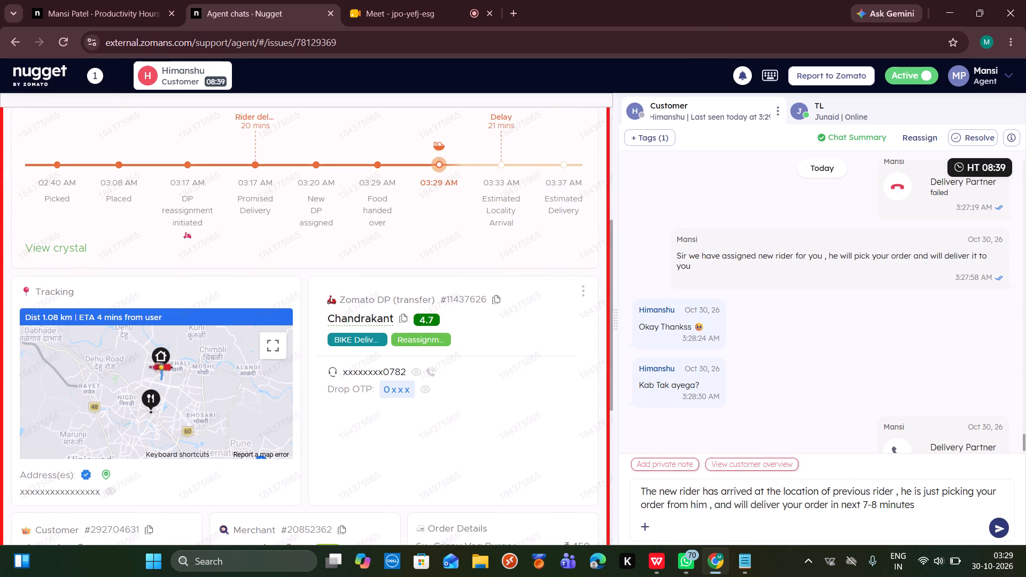
Change the delivery estimate in the draft to 6 minutes and send the message to the customer.
{"action": "left_click", "coordinate": [875, 505]}
{"action": "key", "text": "BackSpace"}
{"action": "key", "text": "BackSpace"}
{"action": "key", "text": "BackSpace"}
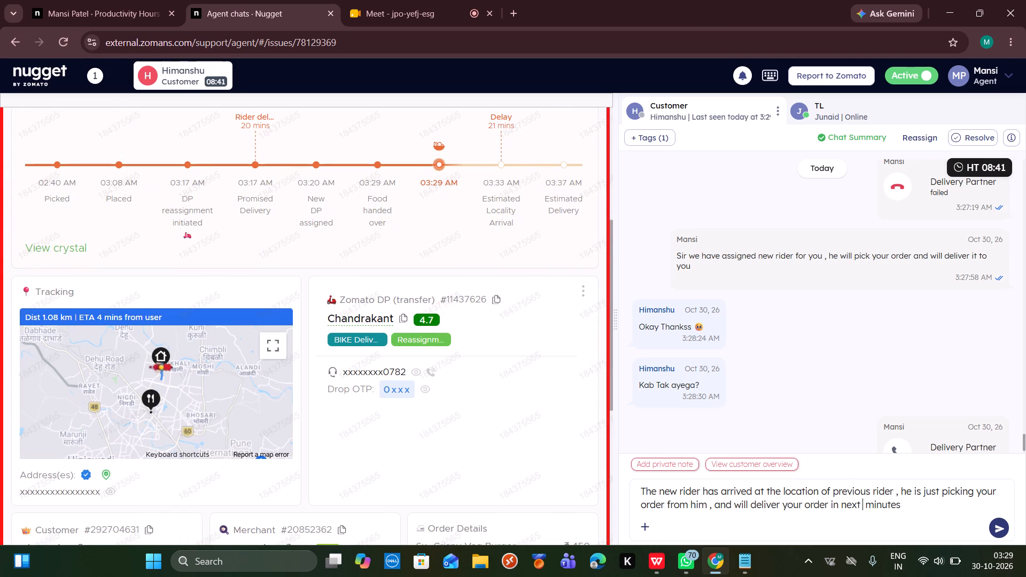
{"action": "key", "text": "6"}
{"action": "key", "text": "Return"}
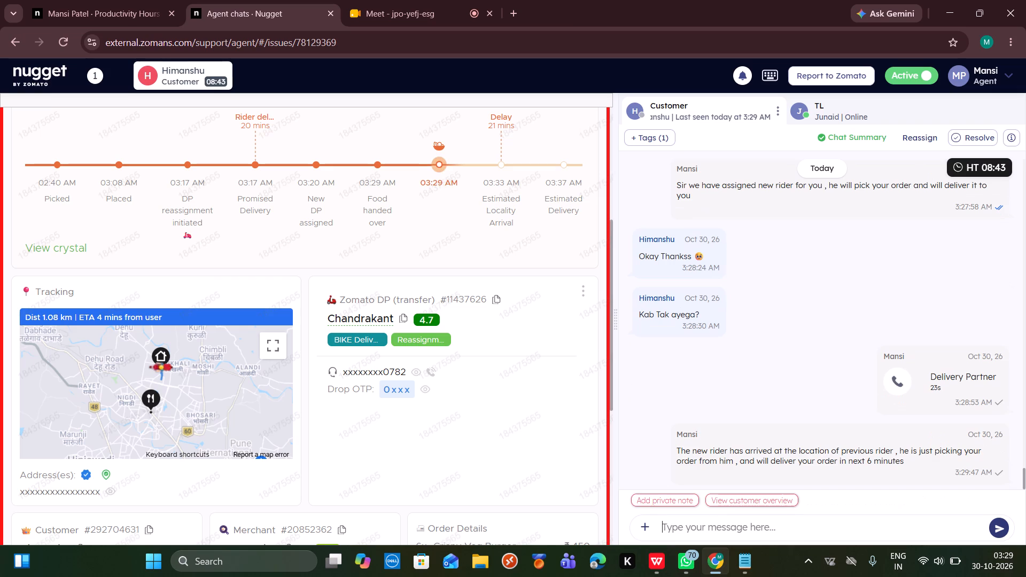
{"action": "scroll", "coordinate": [519, 317], "scroll_direction": "up", "scroll_amount": 8}
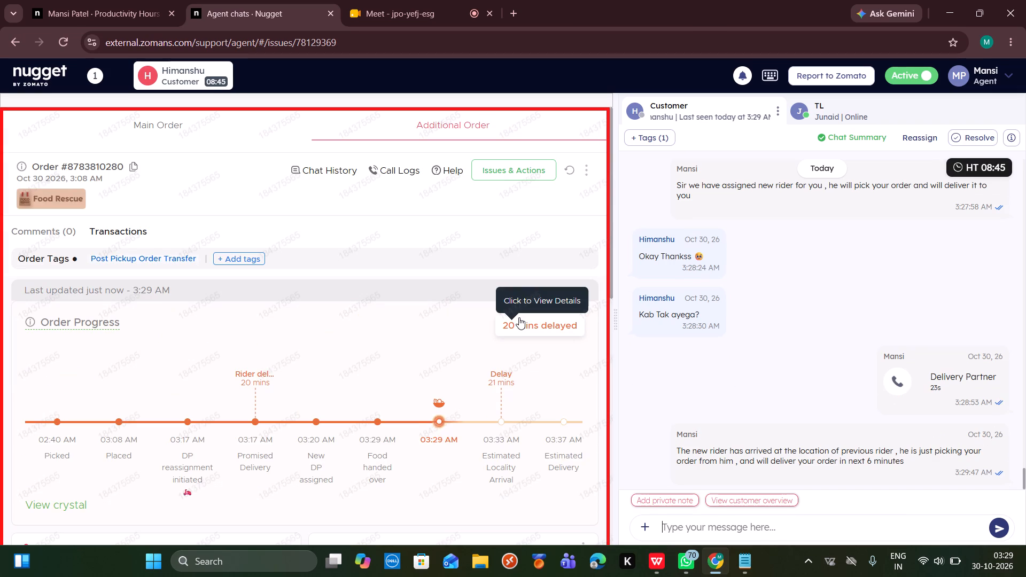
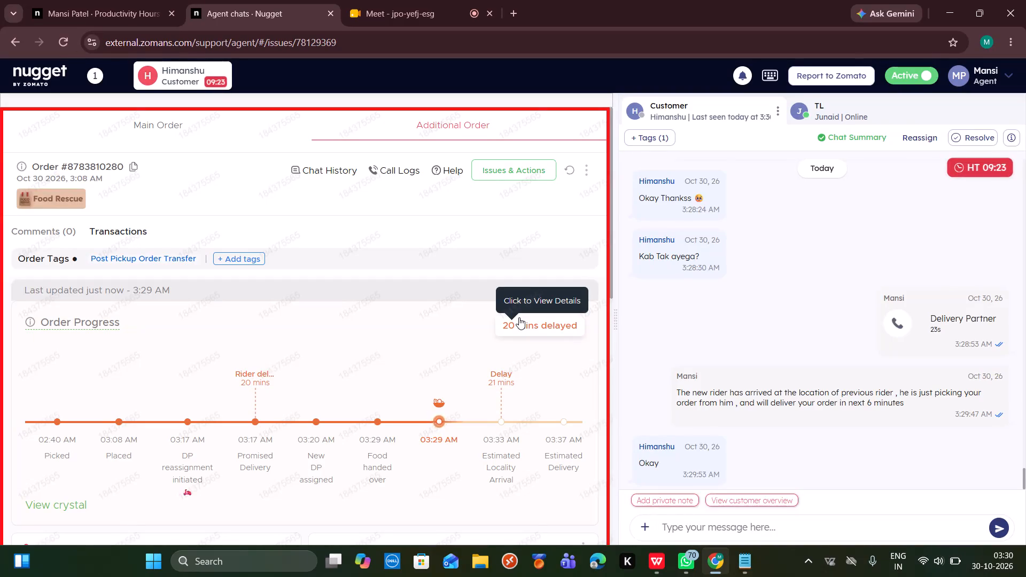
Send the customer the "Further assistance2" canned response asking whether anything else is needed.
{"action": "type", "text": "/fur"}
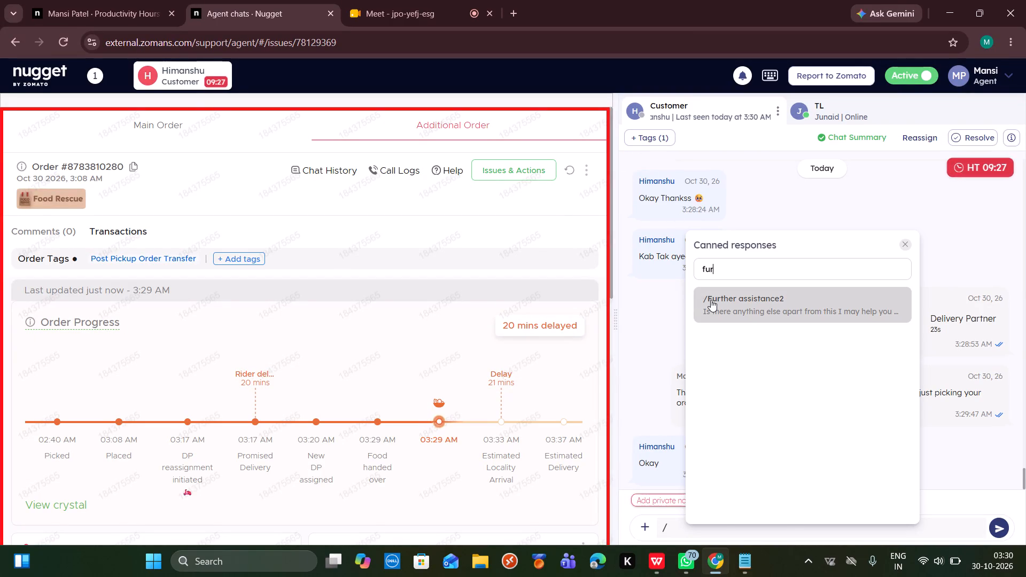
{"action": "left_click", "coordinate": [711, 300]}
{"action": "key", "text": "Return"}
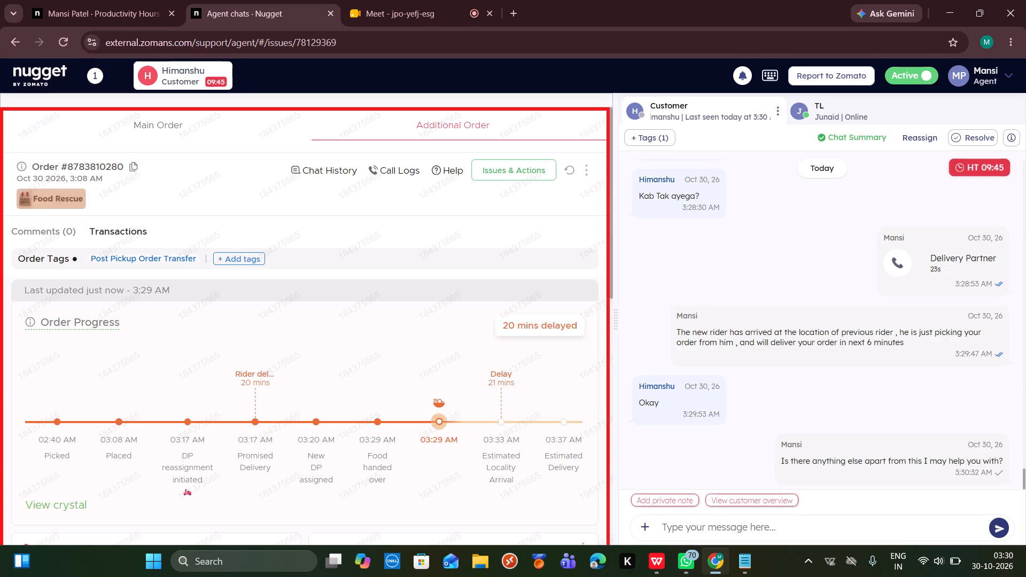
Insert the "Closing1" canned response into the reply to the customer.
{"action": "left_click", "coordinate": [710, 524]}
{"action": "type", "text": "/clos"}
{"action": "type", "text": "ing1"}
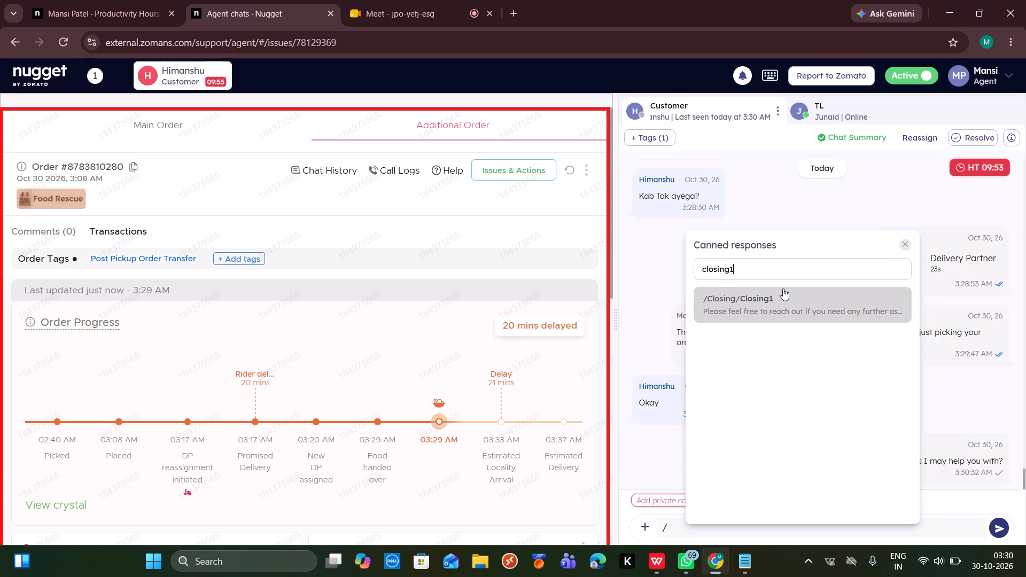
{"action": "left_click", "coordinate": [781, 297]}
{"action": "scroll", "coordinate": [781, 297], "scroll_direction": "down", "scroll_amount": 10}
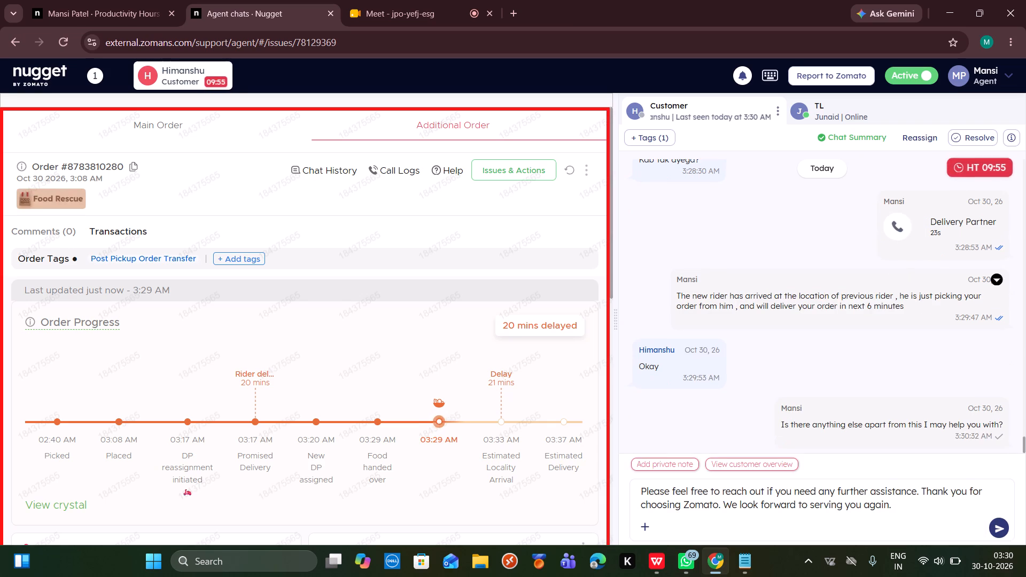
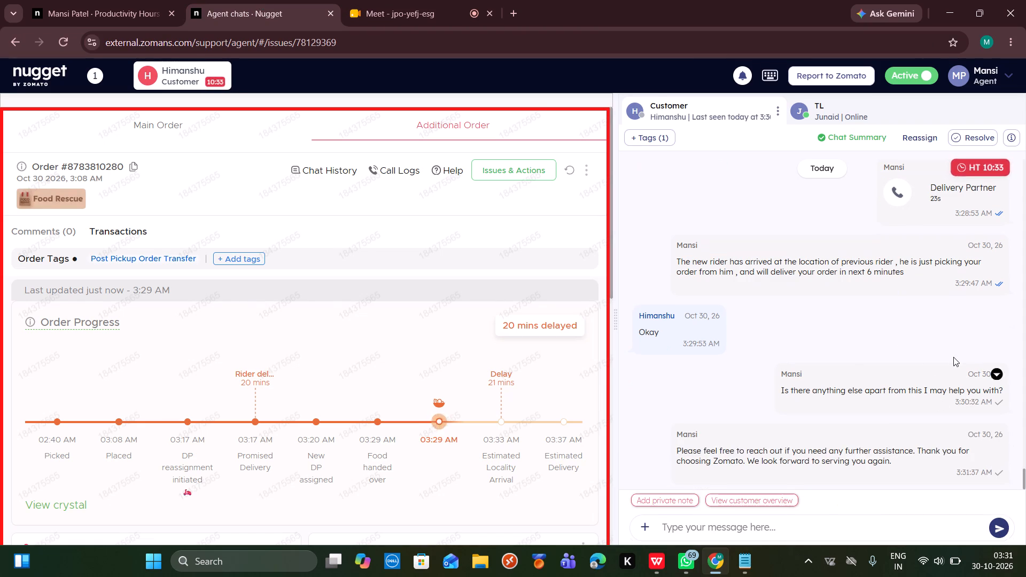
{"action": "left_click", "coordinate": [967, 139]}
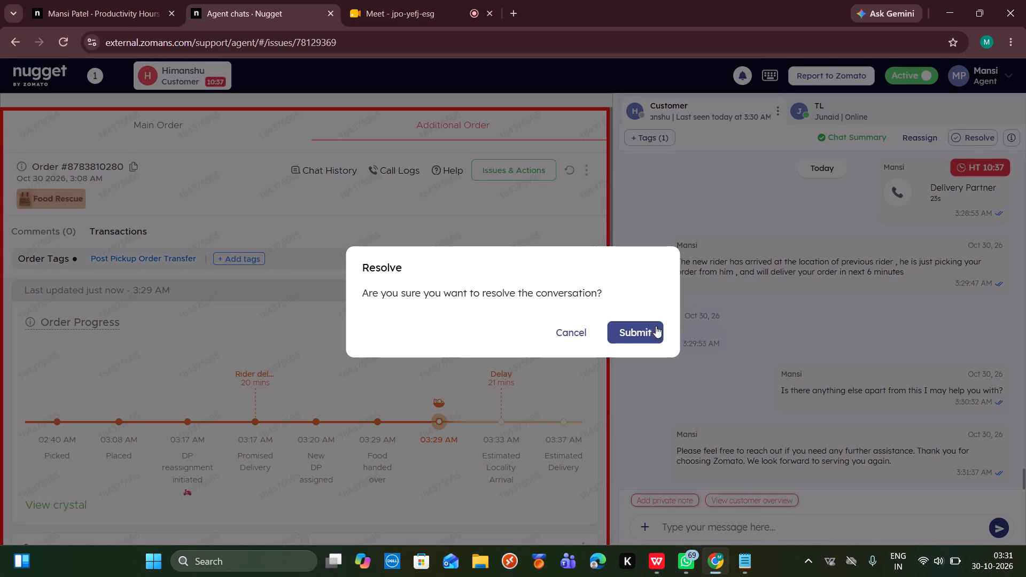
{"action": "left_click", "coordinate": [640, 332]}
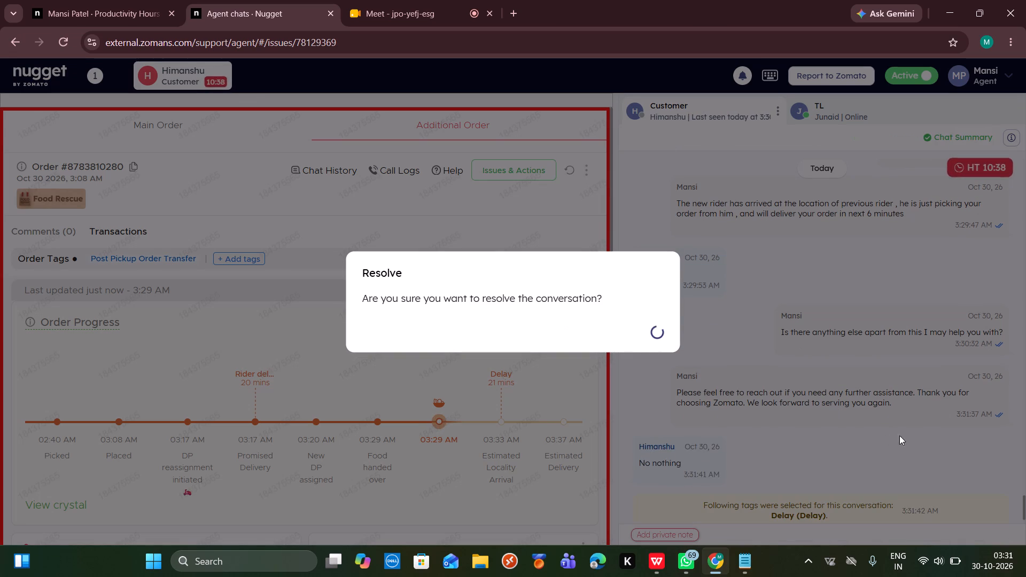
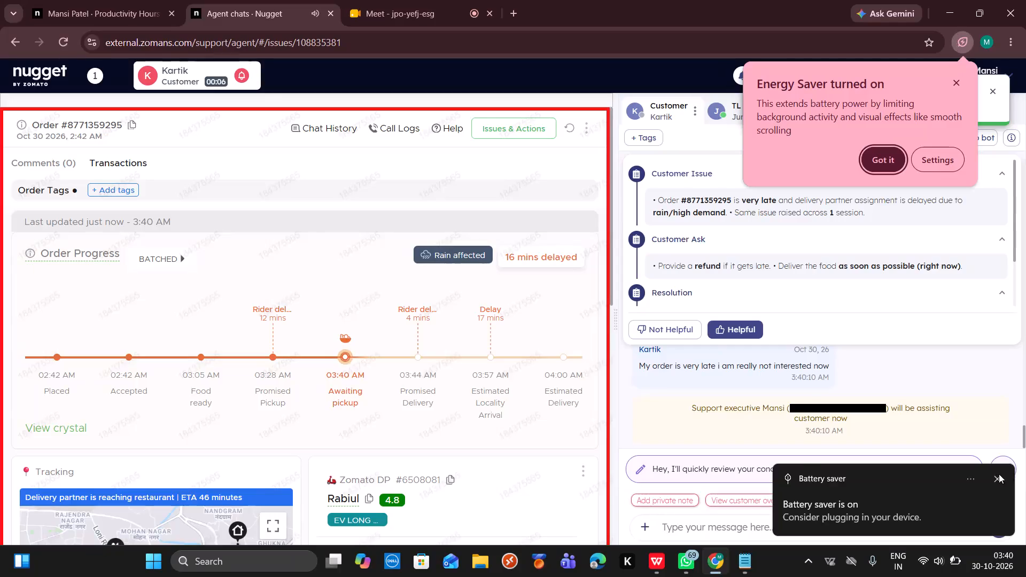
Dismiss the Battery saver notification and send the suggested reply "Hey, I'll quickly review your concern and get back to you in just a moment.".
{"action": "left_click", "coordinate": [999, 474]}
{"action": "left_click", "coordinate": [1001, 474]}
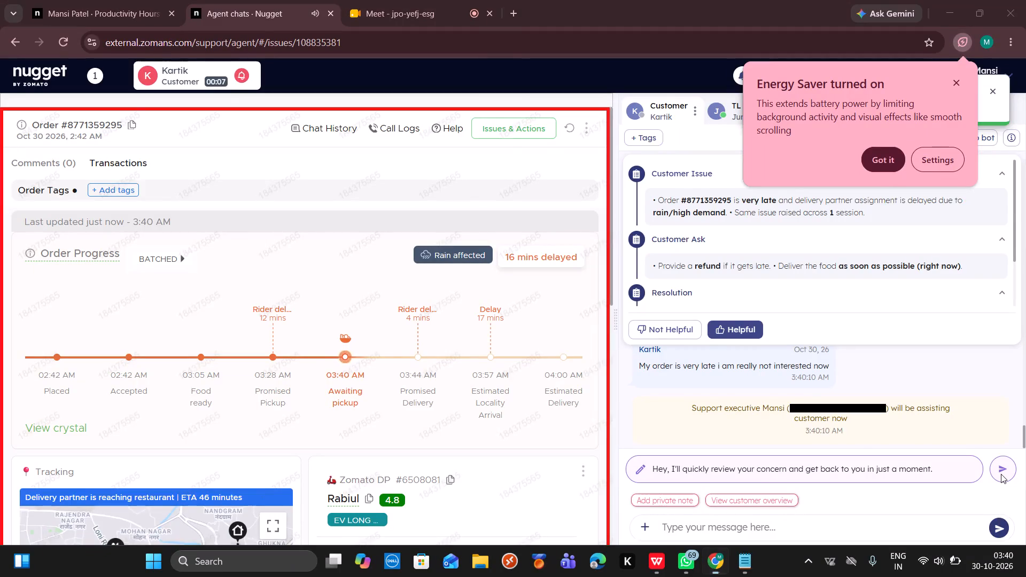
{"action": "left_click", "coordinate": [1001, 474]}
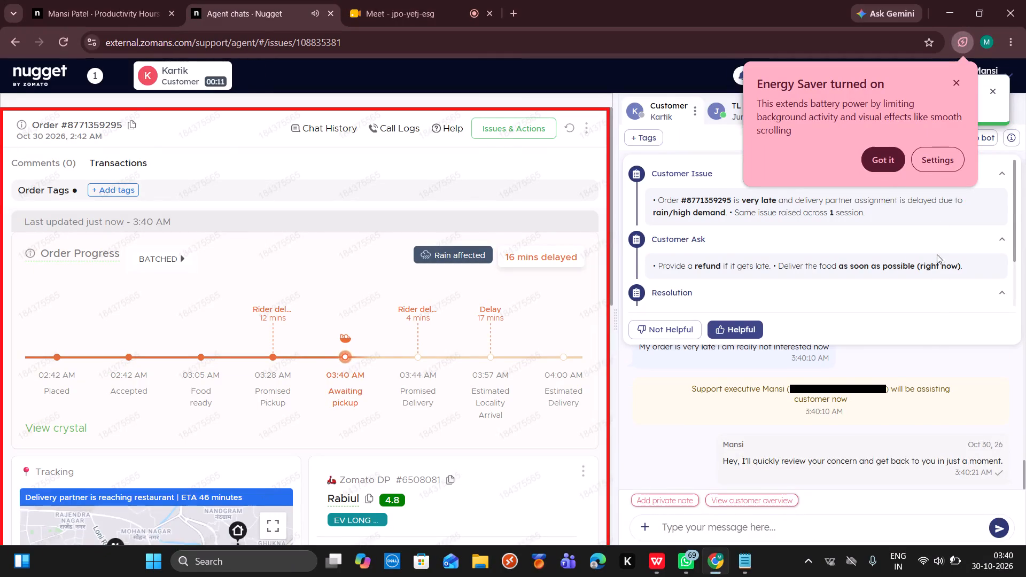
{"action": "left_click", "coordinate": [955, 85]}
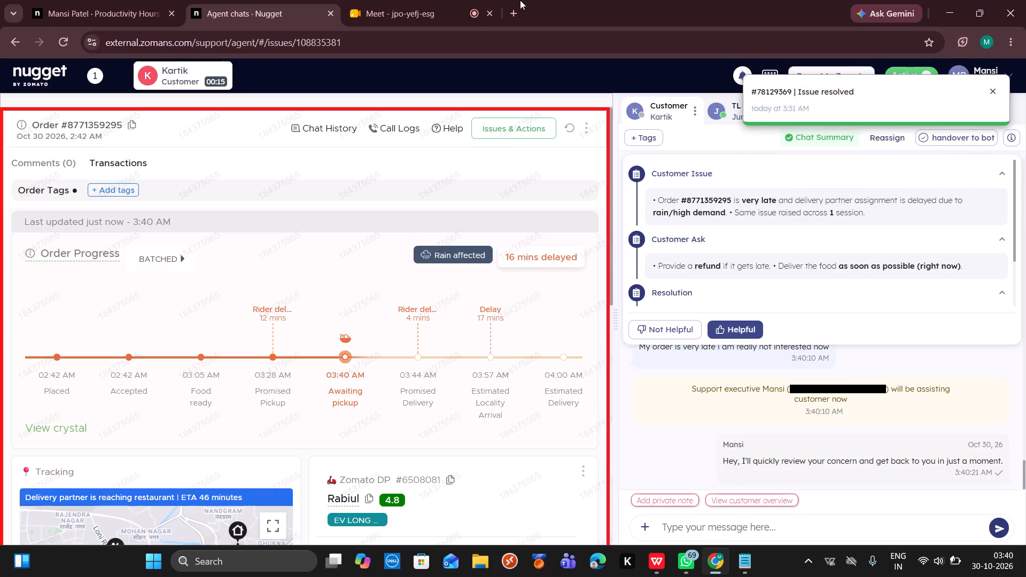
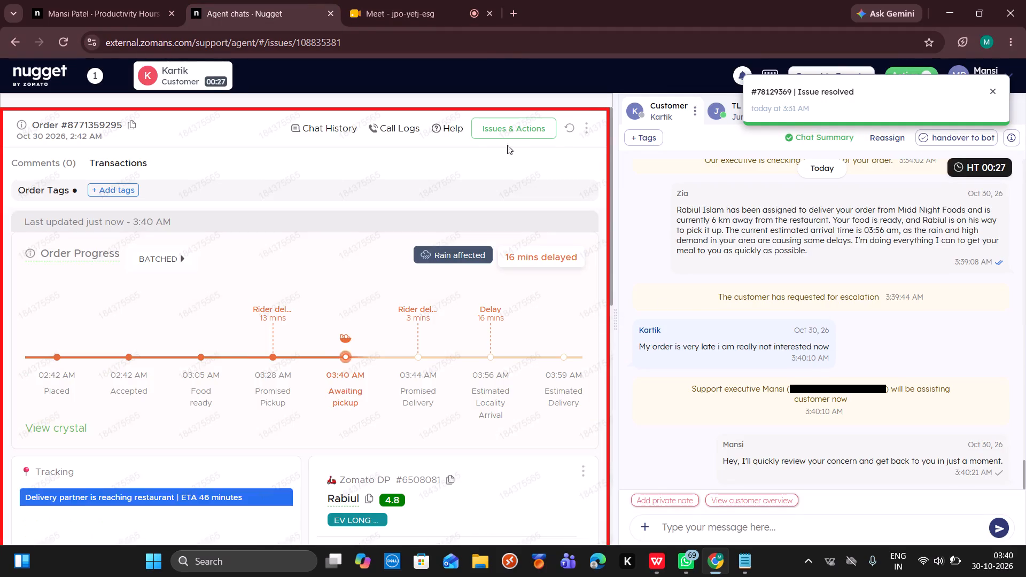
{"action": "scroll", "coordinate": [507, 394], "scroll_direction": "down", "scroll_amount": 2}
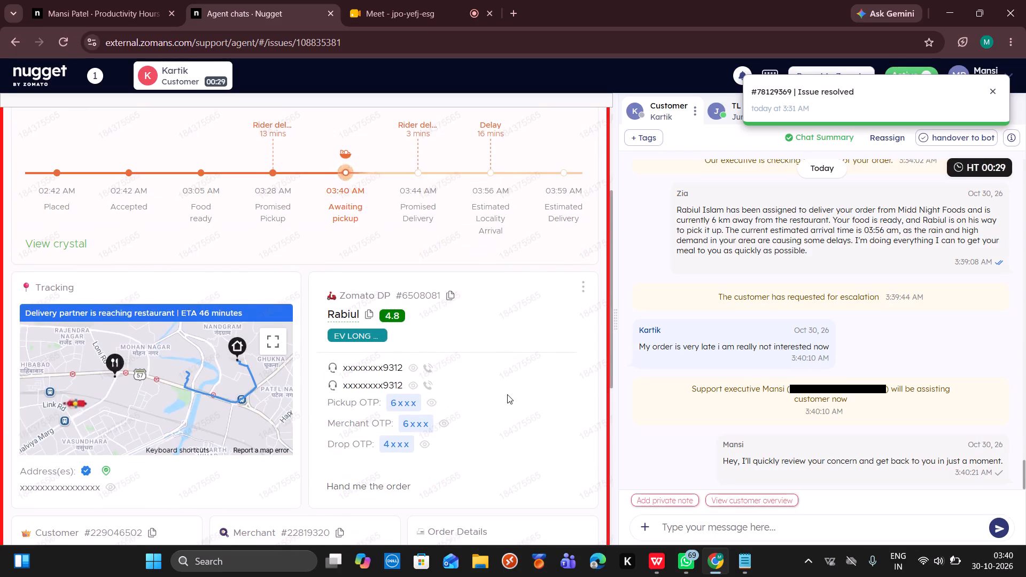
{"action": "left_click", "coordinate": [584, 286]}
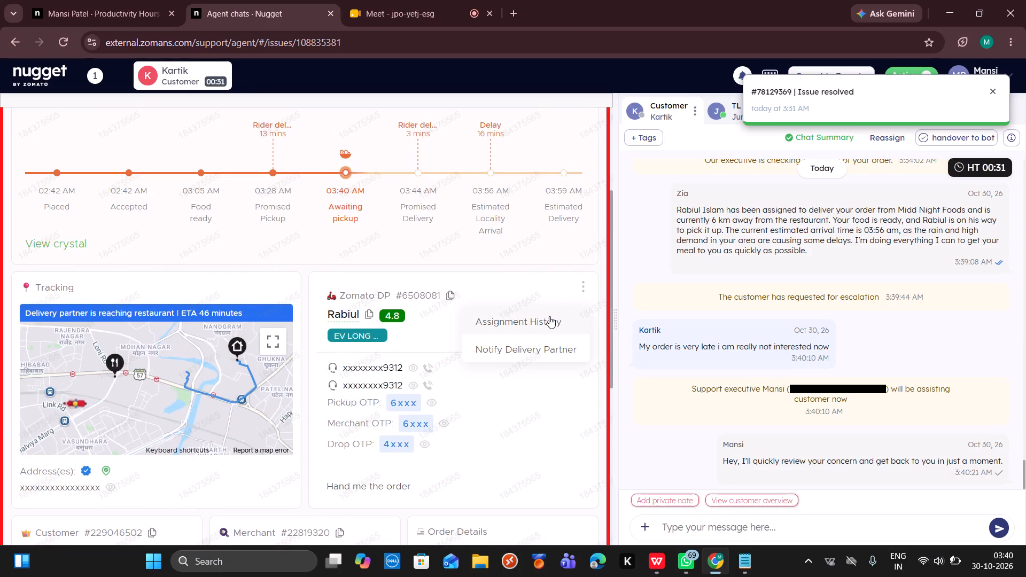
{"action": "left_click", "coordinate": [549, 316]}
{"action": "left_click", "coordinate": [493, 469]}
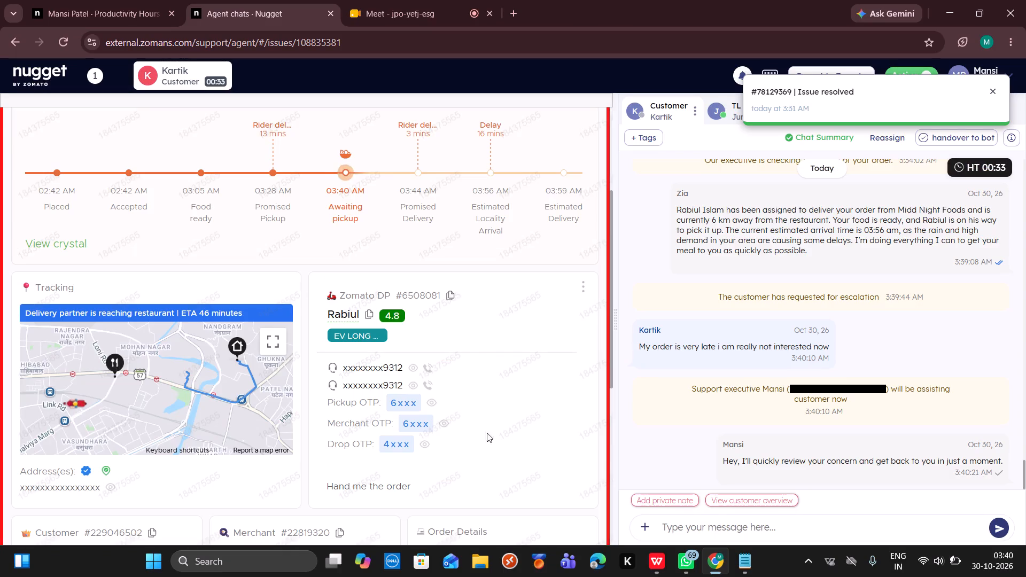
Request a callback that connects to the delivery partner's first listed phone number.
{"action": "left_click", "coordinate": [428, 368]}
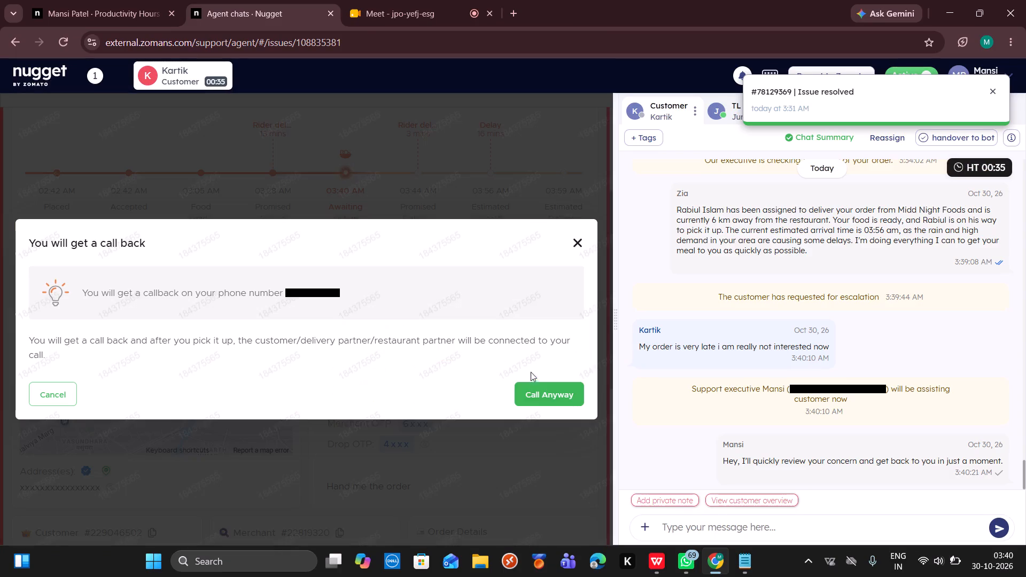
{"action": "left_click", "coordinate": [536, 394]}
Find the canned responses for "delay" and send the customer the /CFD/Delay/Ack reply.
{"action": "left_click", "coordinate": [681, 531]}
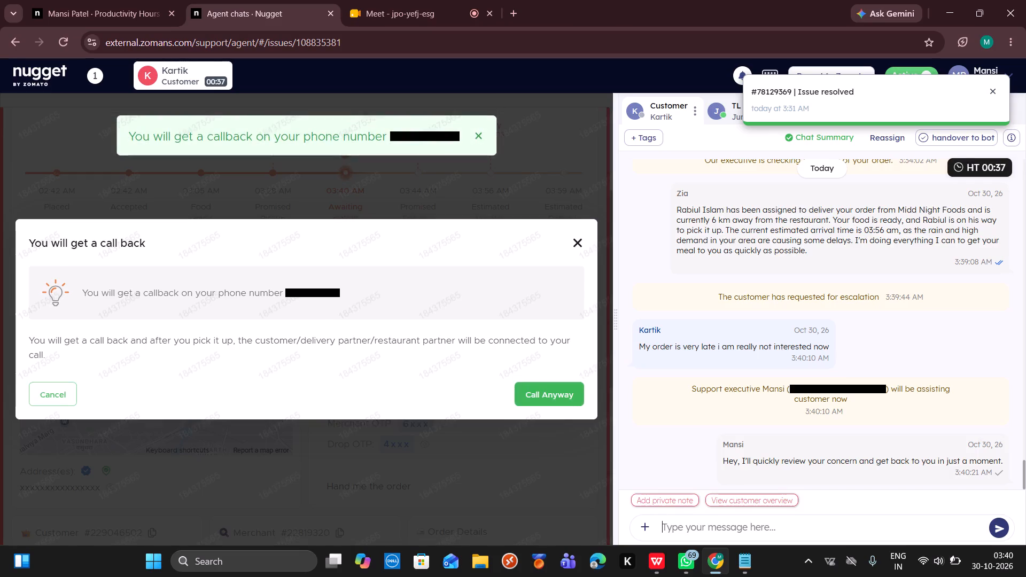
{"action": "type", "text": "/delay"}
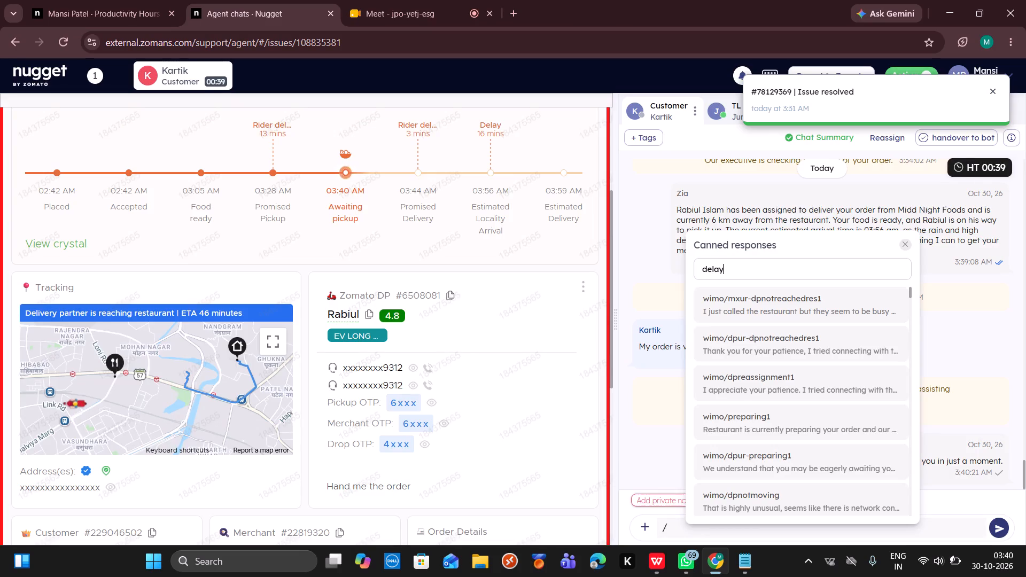
{"action": "left_click", "coordinate": [755, 384]}
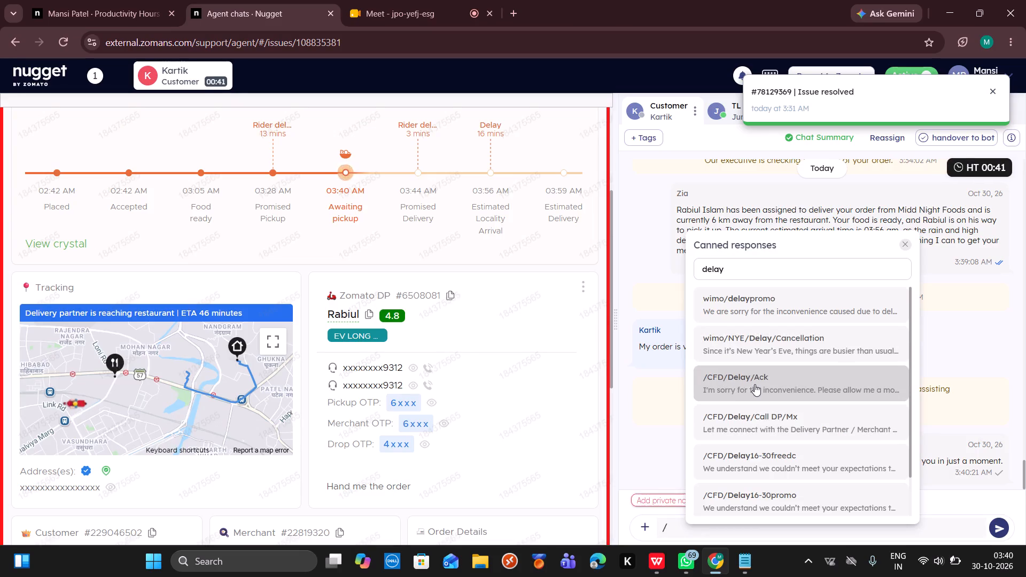
{"action": "key", "text": "Return"}
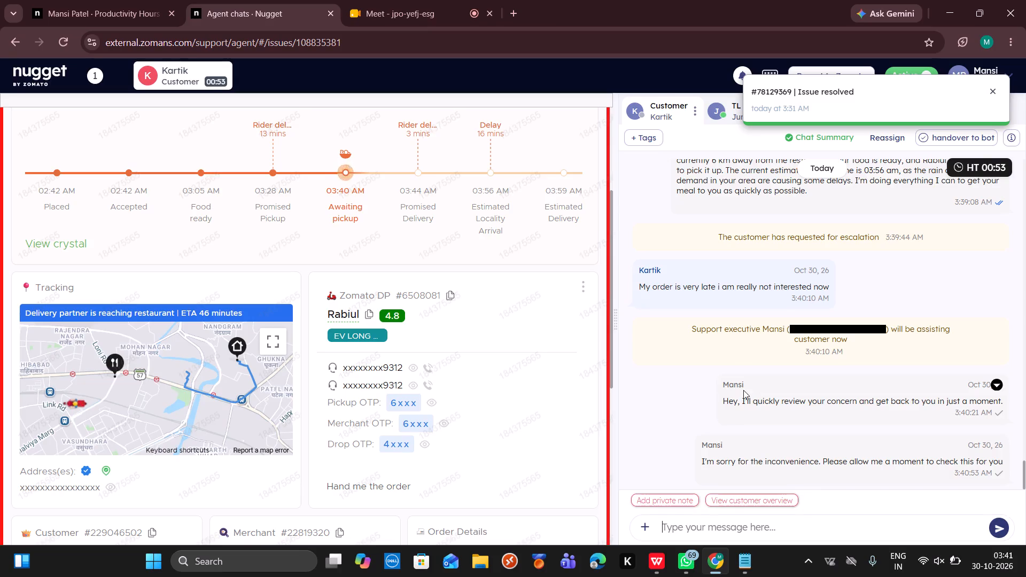
Copy the highlighted CALLING statement from the HOLD STATEMENTS note in Notepad and paste it into the customer's chat reply.
{"action": "scroll", "coordinate": [550, 418], "scroll_direction": "down", "scroll_amount": 2}
{"action": "scroll", "coordinate": [550, 418], "scroll_direction": "up", "scroll_amount": 9}
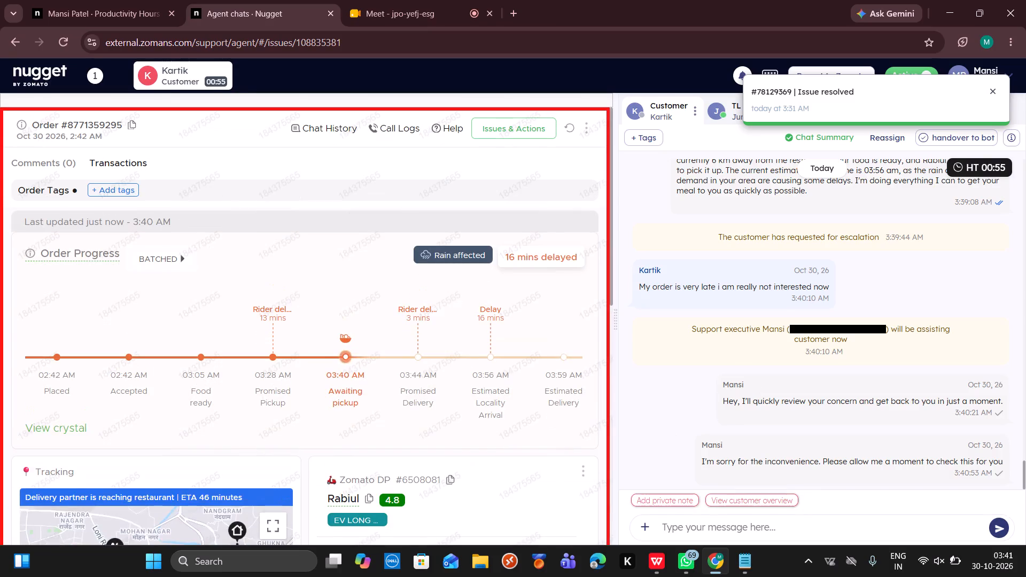
{"action": "left_click", "coordinate": [748, 559]}
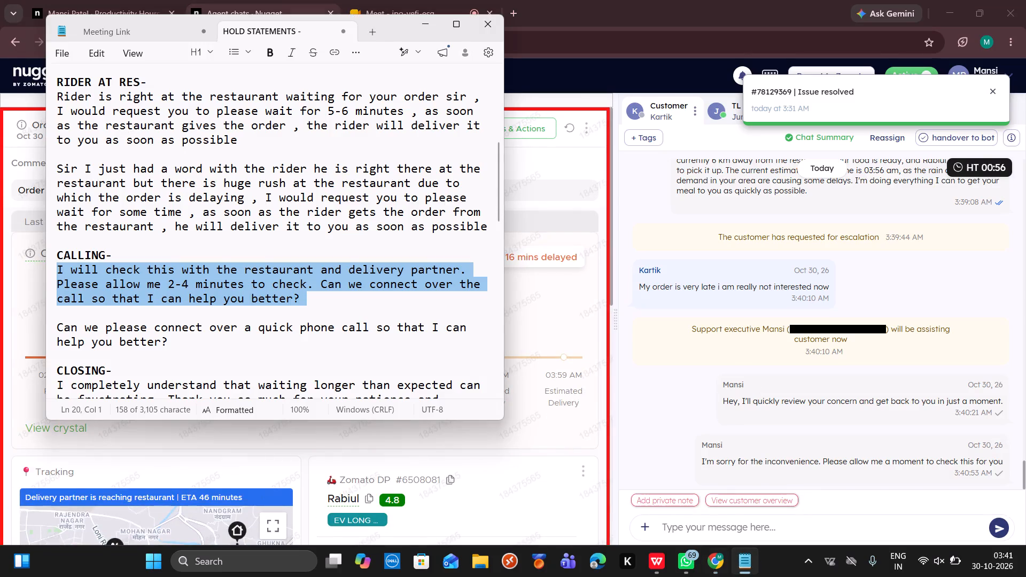
{"action": "key", "text": "ctrl+c"}
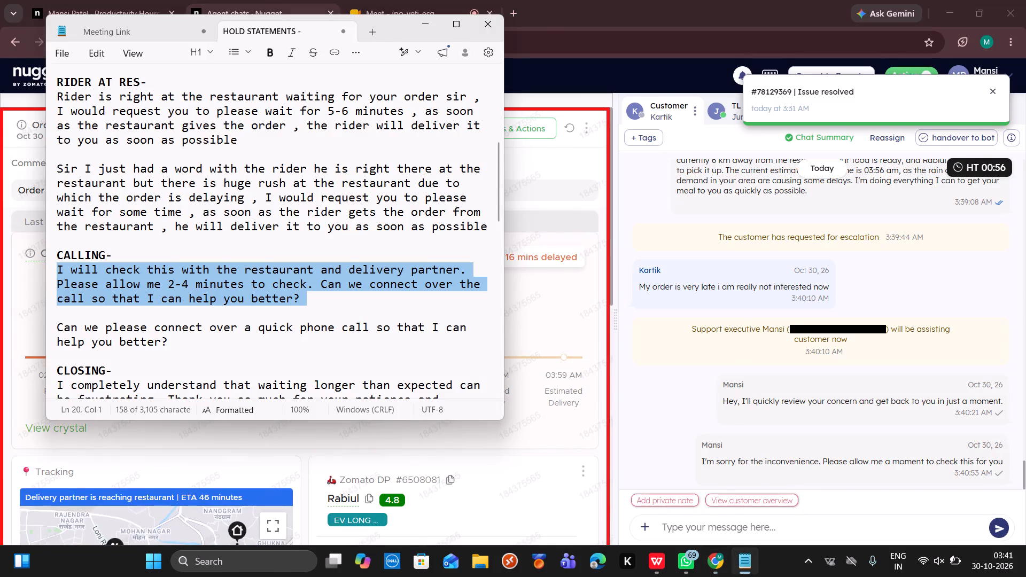
{"action": "left_click", "coordinate": [675, 529]}
{"action": "key", "text": "ctrl+v"}
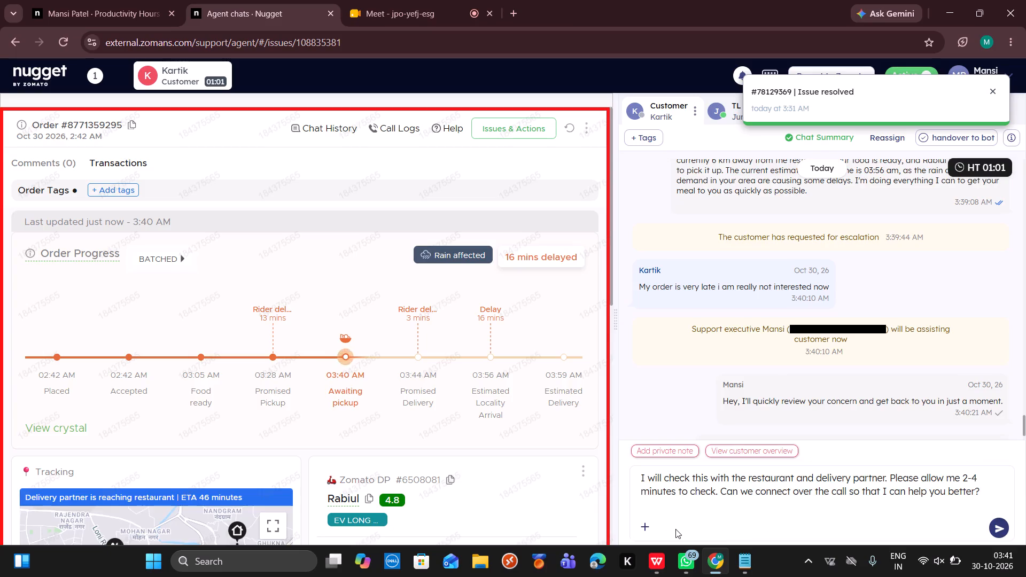
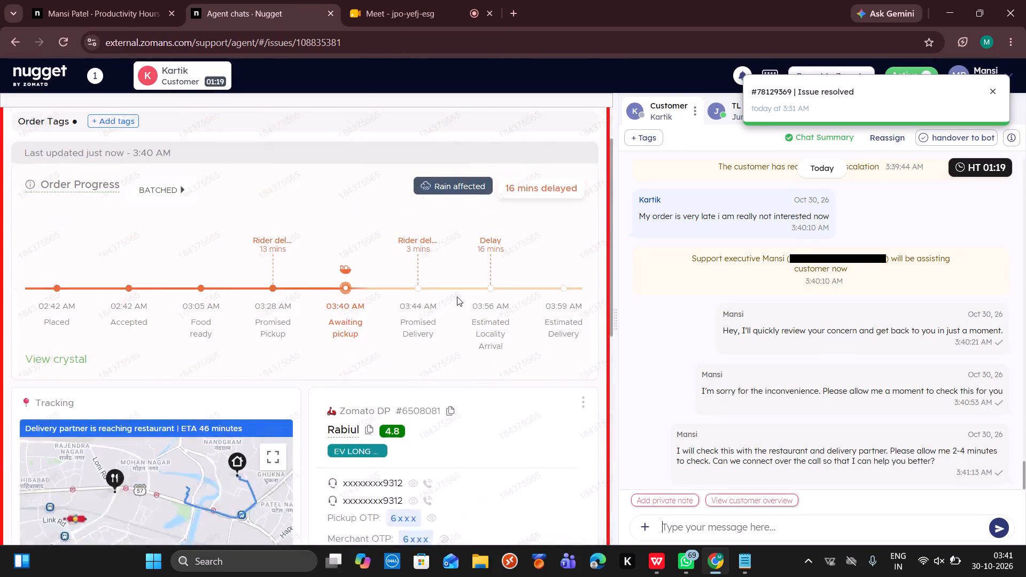
{"action": "left_click", "coordinate": [176, 259]}
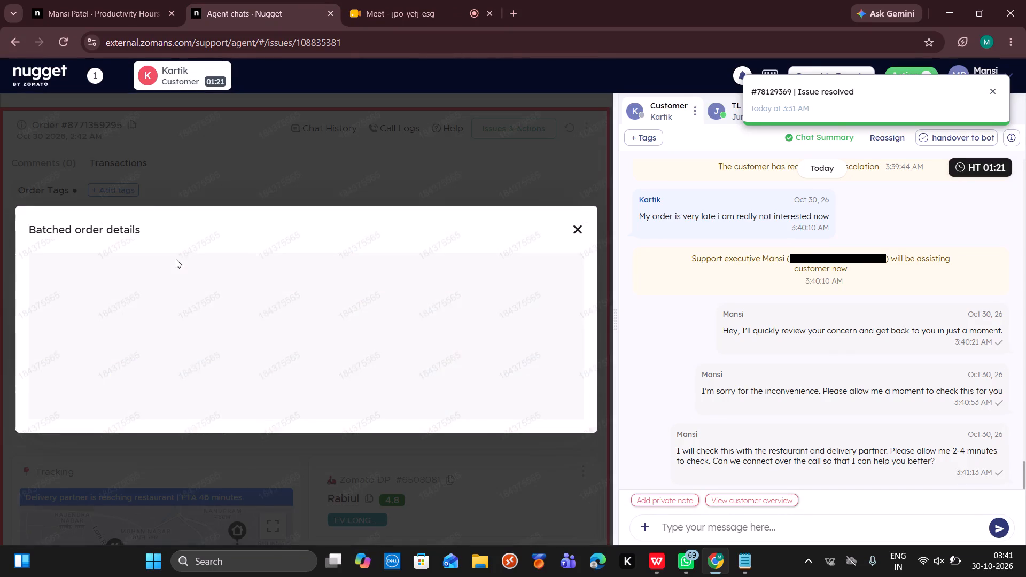
{"action": "left_click", "coordinate": [469, 197]}
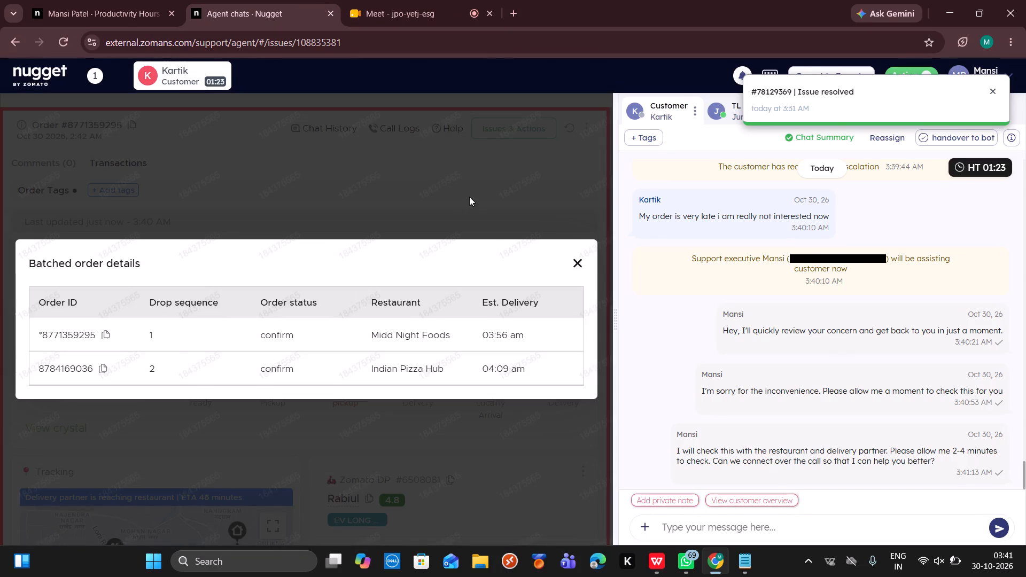
{"action": "left_click", "coordinate": [568, 125]}
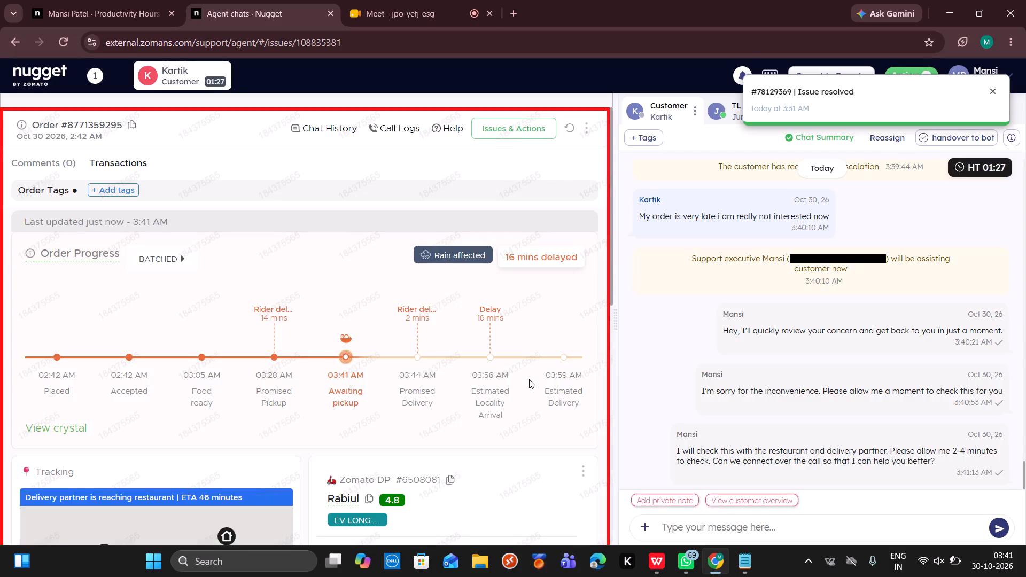
{"action": "scroll", "coordinate": [529, 379], "scroll_direction": "down", "scroll_amount": 2}
{"action": "scroll", "coordinate": [529, 379], "scroll_direction": "up", "scroll_amount": 7}
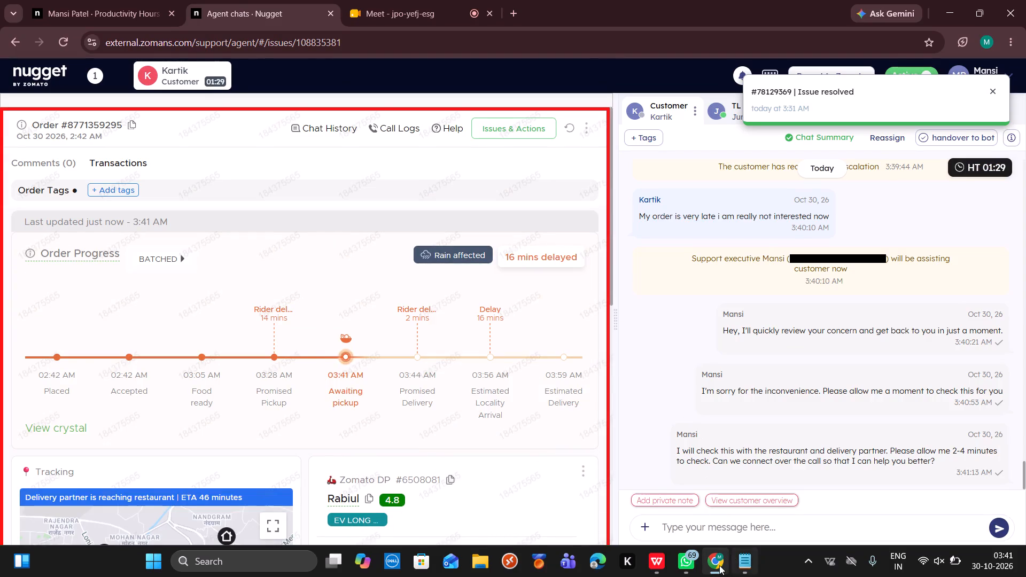
Copy the "delivery partner is on his way to the restaurant" response from the WPS canned-response document and paste it into the customer's Nugget chat reply.
{"action": "left_click", "coordinate": [660, 568]}
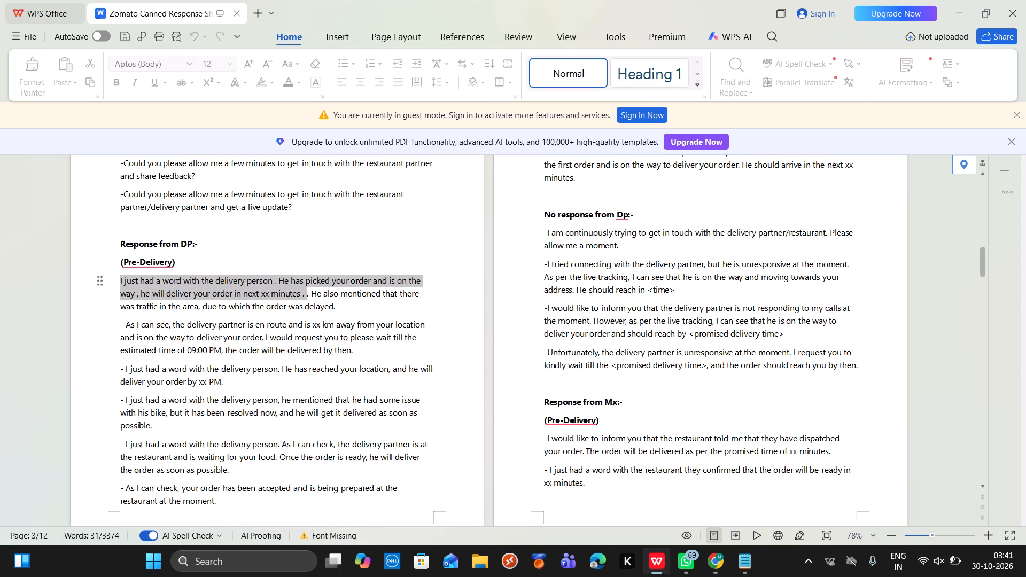
{"action": "scroll", "coordinate": [683, 334], "scroll_direction": "up", "scroll_amount": 4}
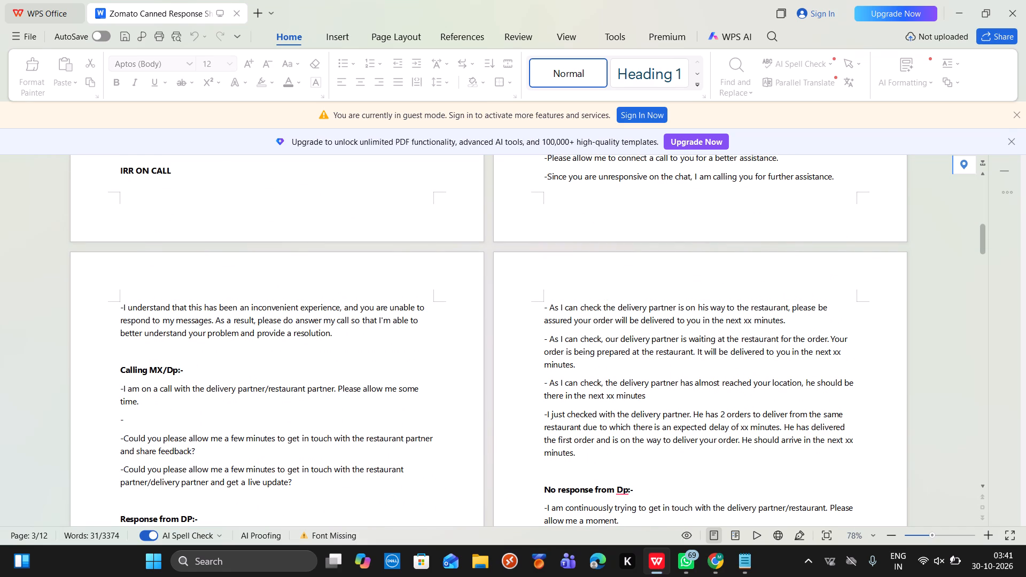
{"action": "left_click_drag", "start_coordinate": [785, 331], "coordinate": [552, 322]}
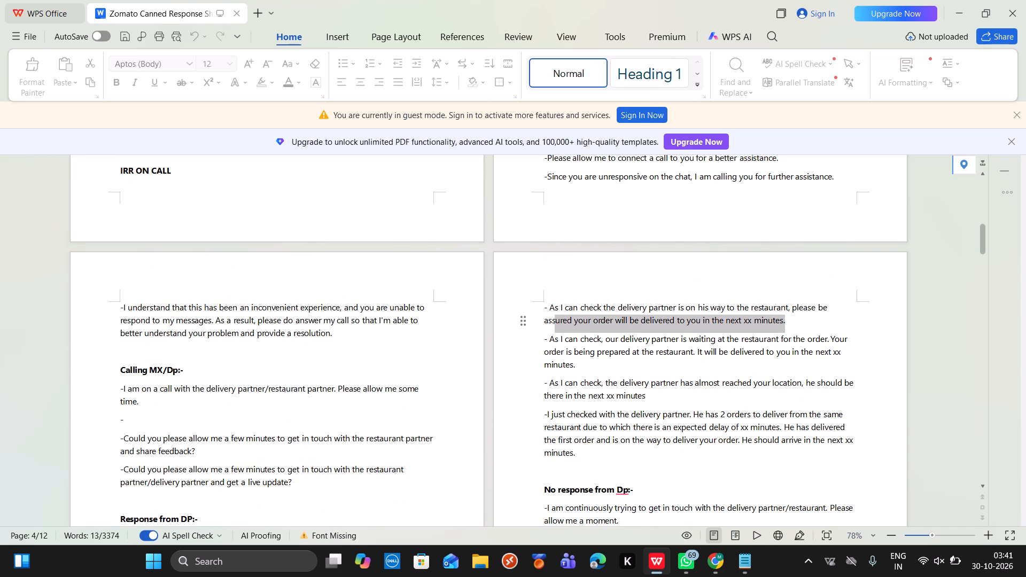
{"action": "left_click_drag", "start_coordinate": [552, 322], "coordinate": [553, 314]}
{"action": "key", "text": "ctrl+c"}
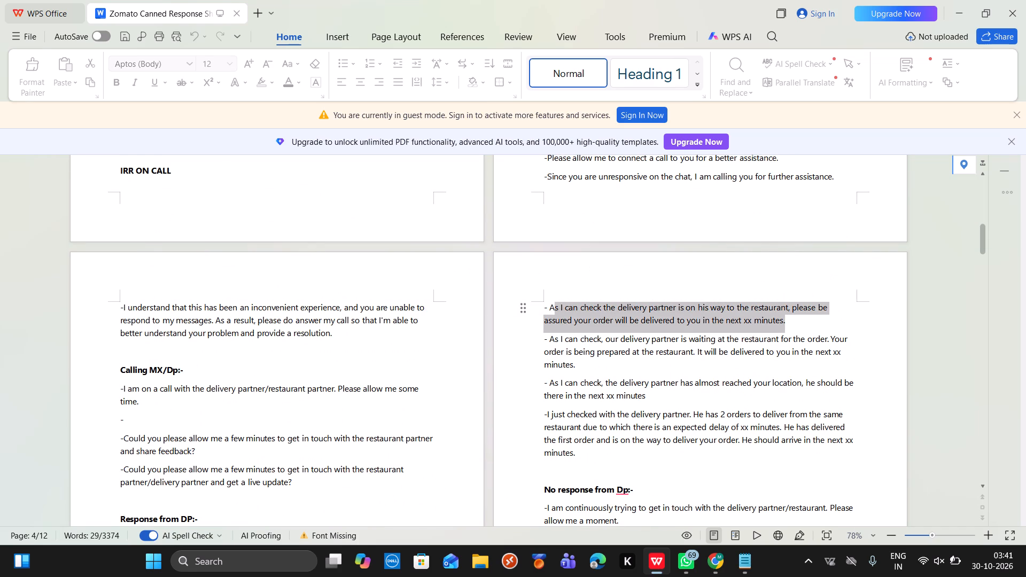
{"action": "left_click", "coordinate": [710, 565]}
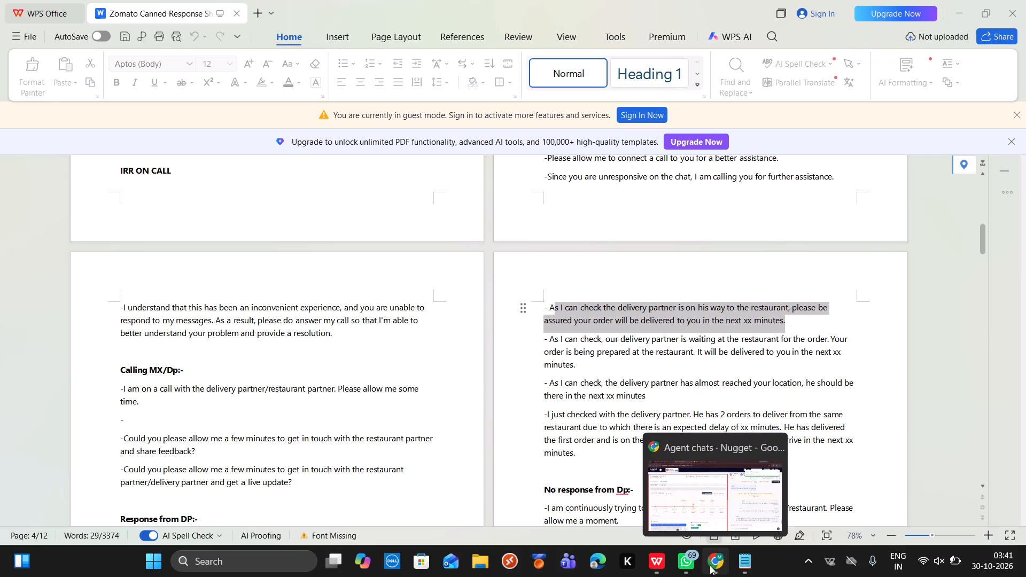
{"action": "left_click", "coordinate": [713, 520]}
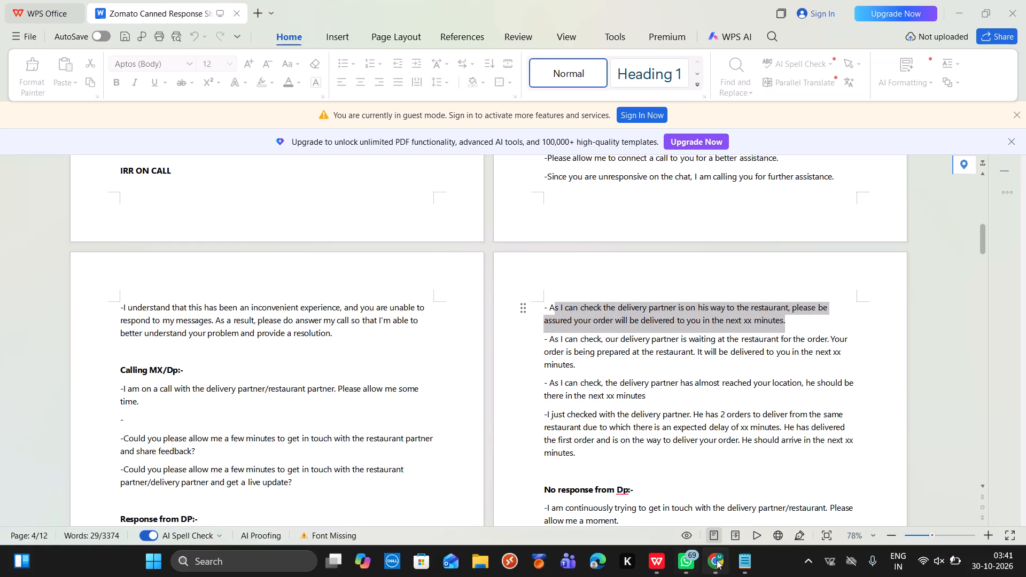
{"action": "left_click", "coordinate": [717, 560]}
{"action": "left_click", "coordinate": [678, 521]}
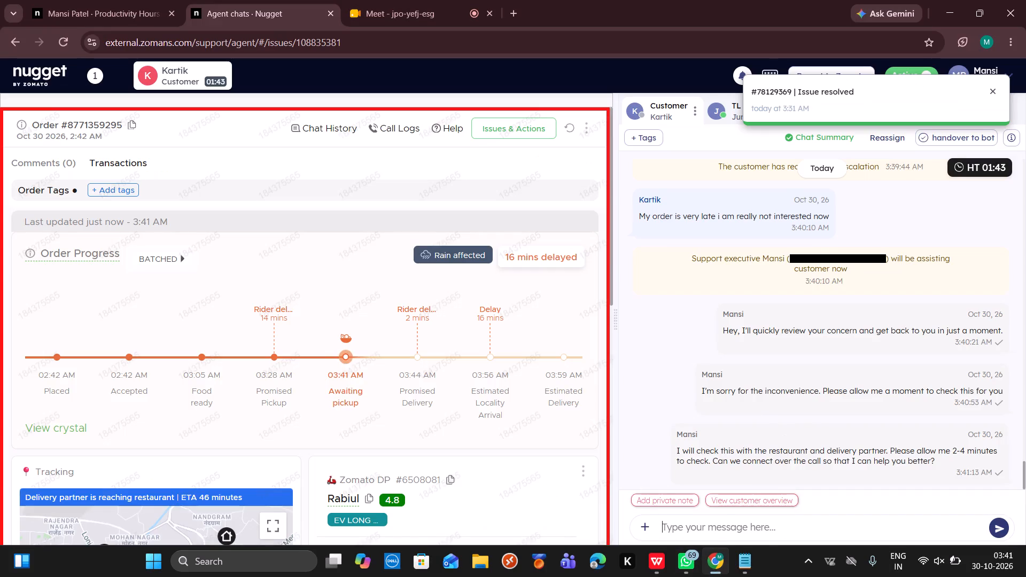
{"action": "key", "text": "ctrl+v"}
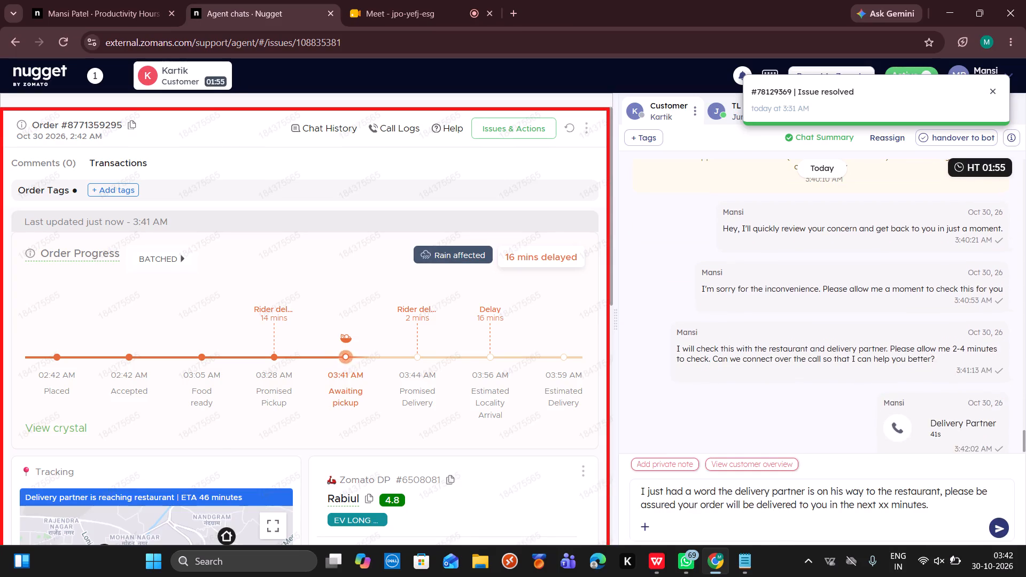
Add "with" after "a word" and "to pick your order" after "restaurant" in the reply, replacing "in the next xx minutes" with "as soon as possible".
{"action": "key", "text": "space"}
{"action": "type", "text": "with"}
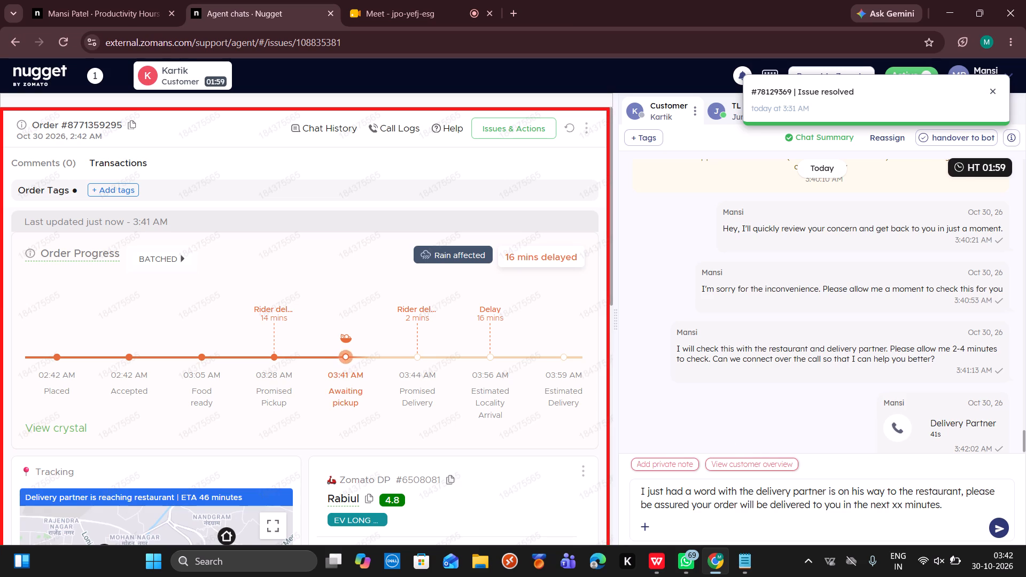
{"action": "left_click", "coordinate": [962, 488]}
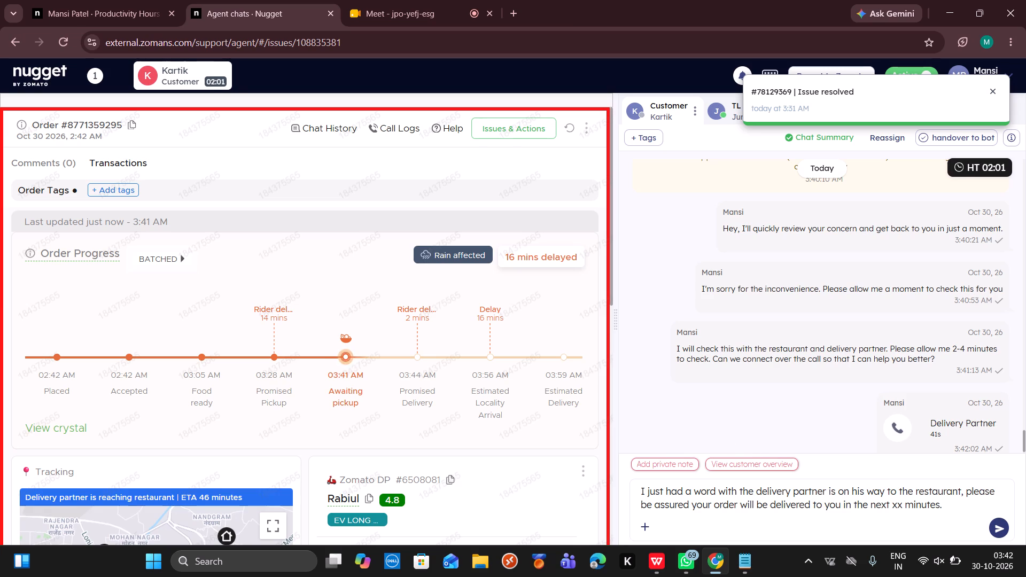
{"action": "key", "text": "space"}
{"action": "type", "text": "to pick your order"}
{"action": "key", "text": "space"}
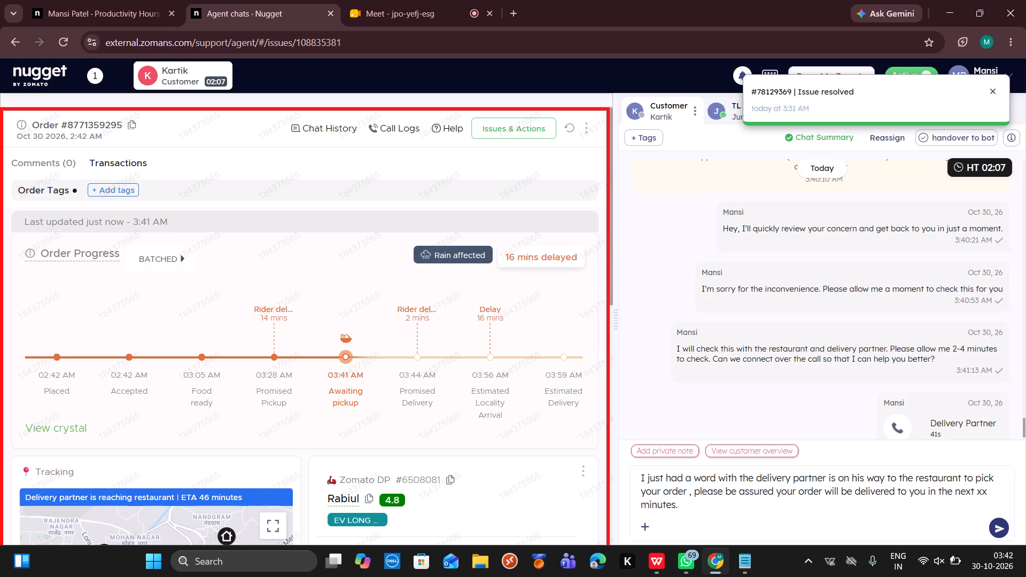
{"action": "left_click_drag", "start_coordinate": [927, 491], "coordinate": [936, 507]}
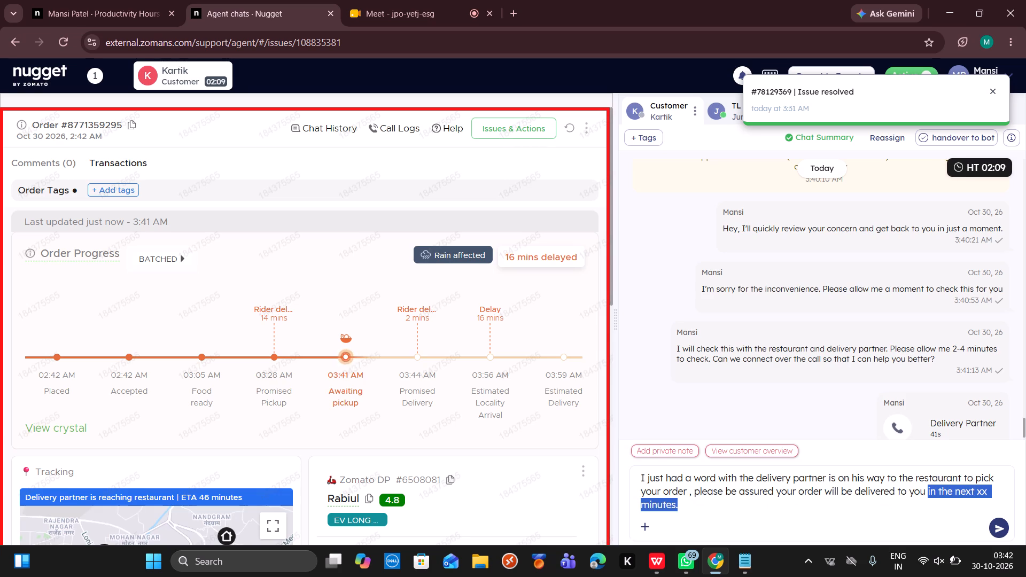
{"action": "type", "text": "as soon a"}
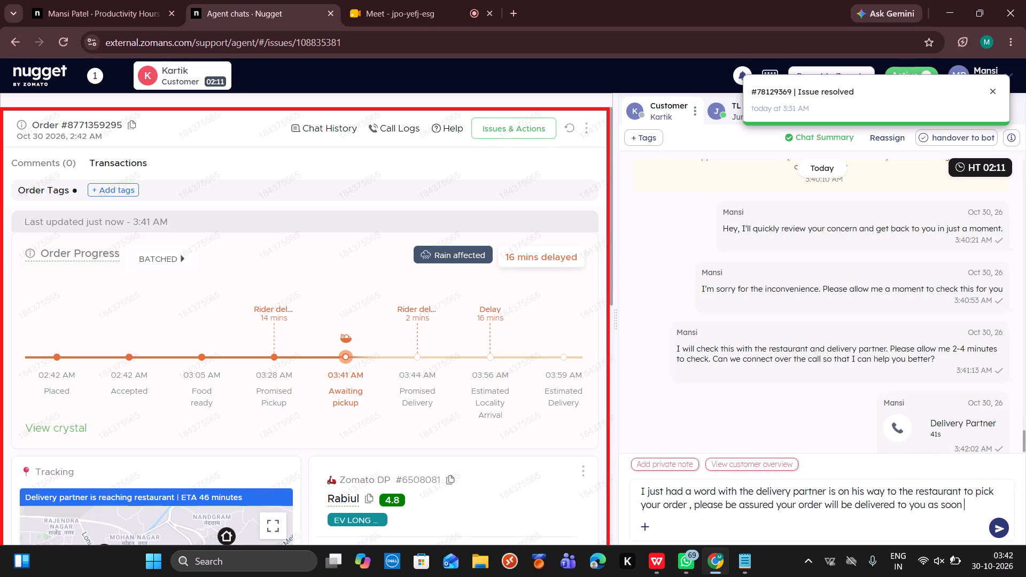
{"action": "type", "text": "s possibl"}
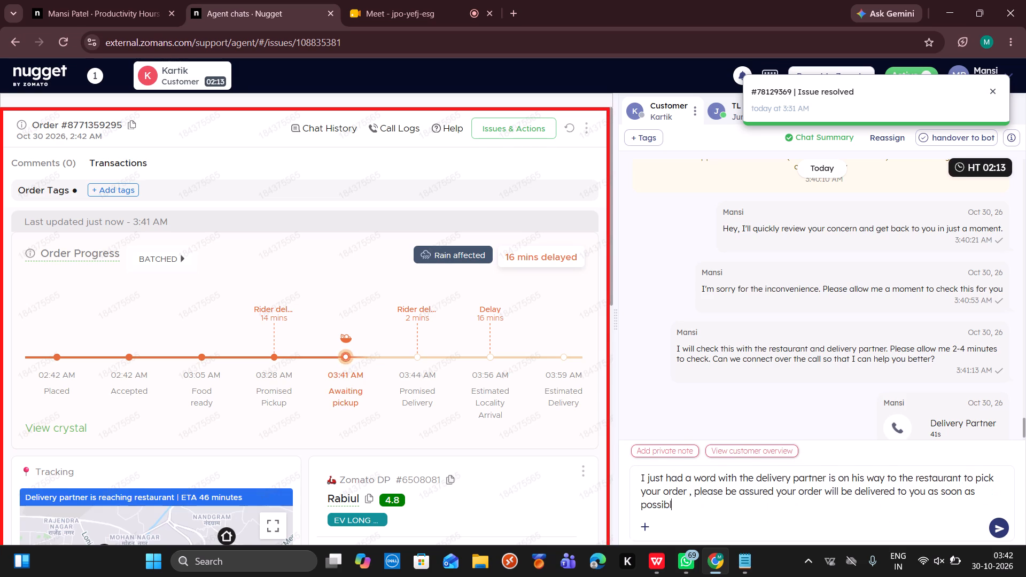
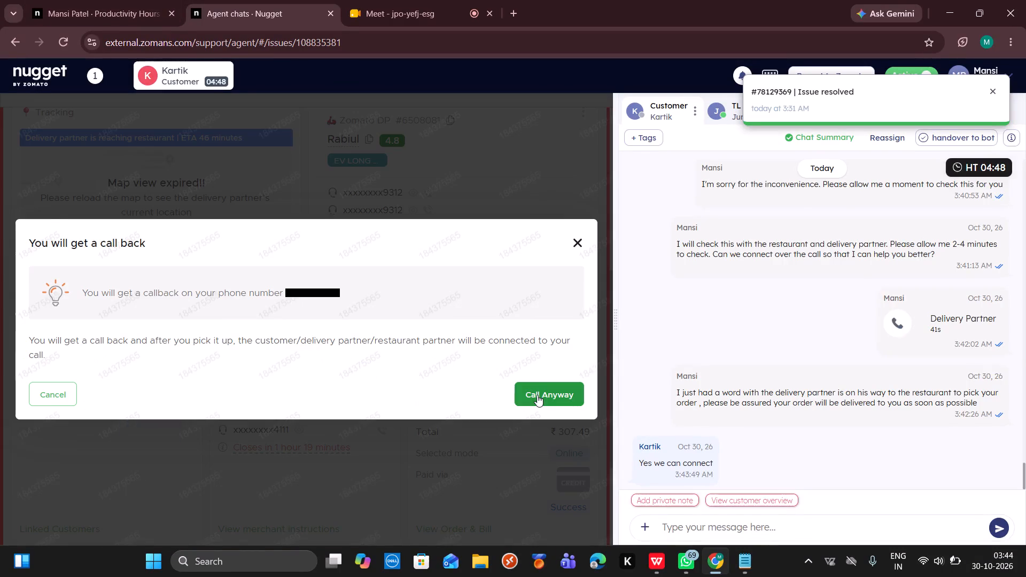
Confirm the callback request to connect with the customer by phone.
{"action": "left_click", "coordinate": [537, 395]}
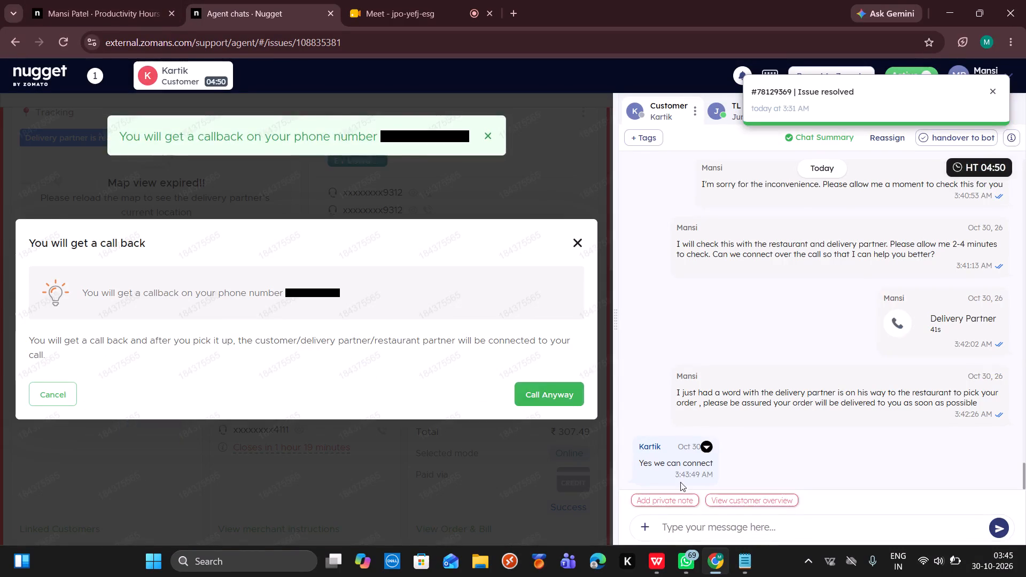
{"action": "scroll", "coordinate": [512, 289], "scroll_direction": "up", "scroll_amount": 9}
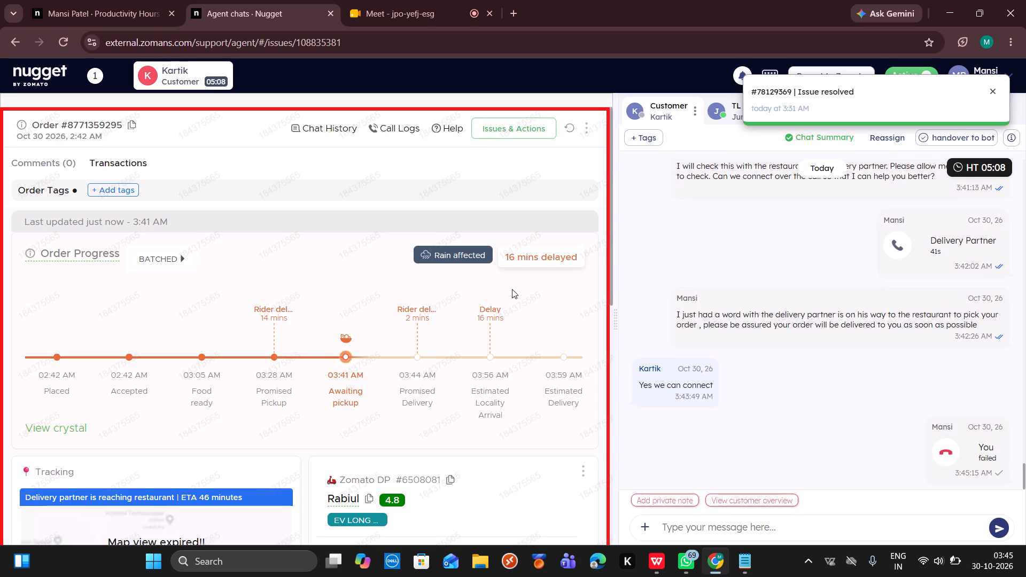
{"action": "left_click", "coordinate": [571, 123]}
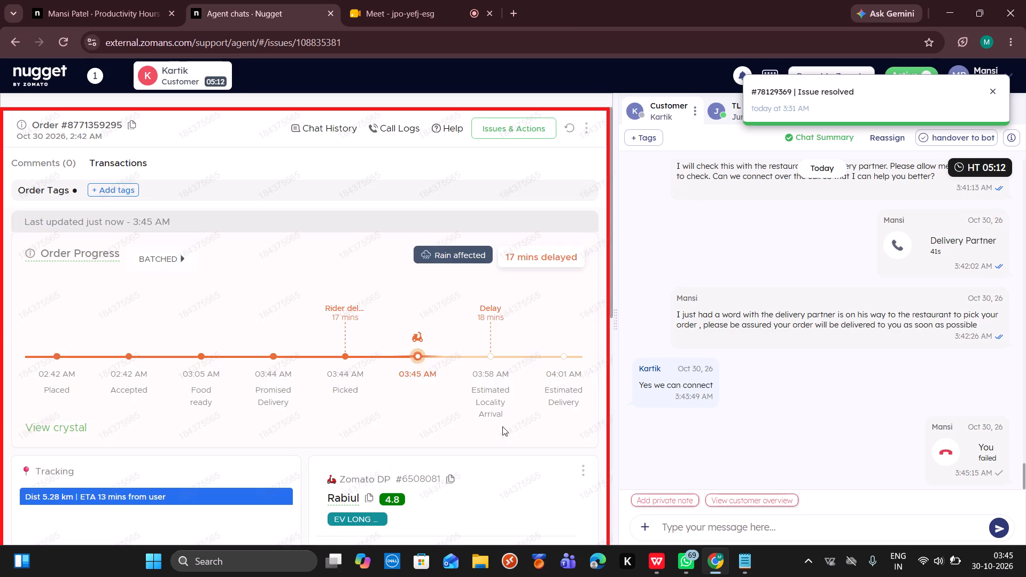
{"action": "scroll", "coordinate": [502, 426], "scroll_direction": "down", "scroll_amount": 2}
{"action": "scroll", "coordinate": [507, 427], "scroll_direction": "up", "scroll_amount": 7}
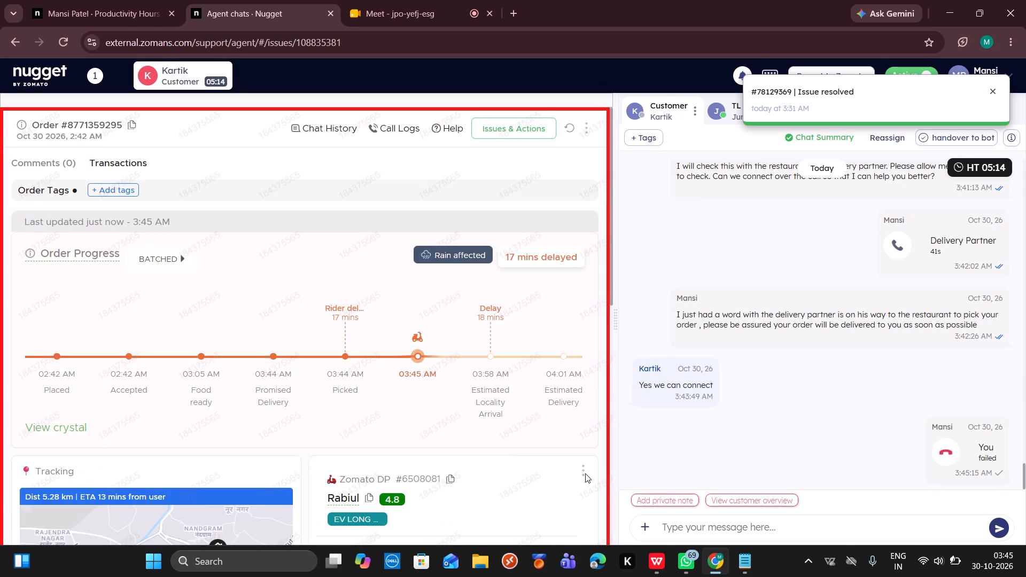
In the WPS canned-response document, copy the pre-delivery "He has picked your order" response up to "in next xx minutes".
{"action": "left_click", "coordinate": [663, 563]}
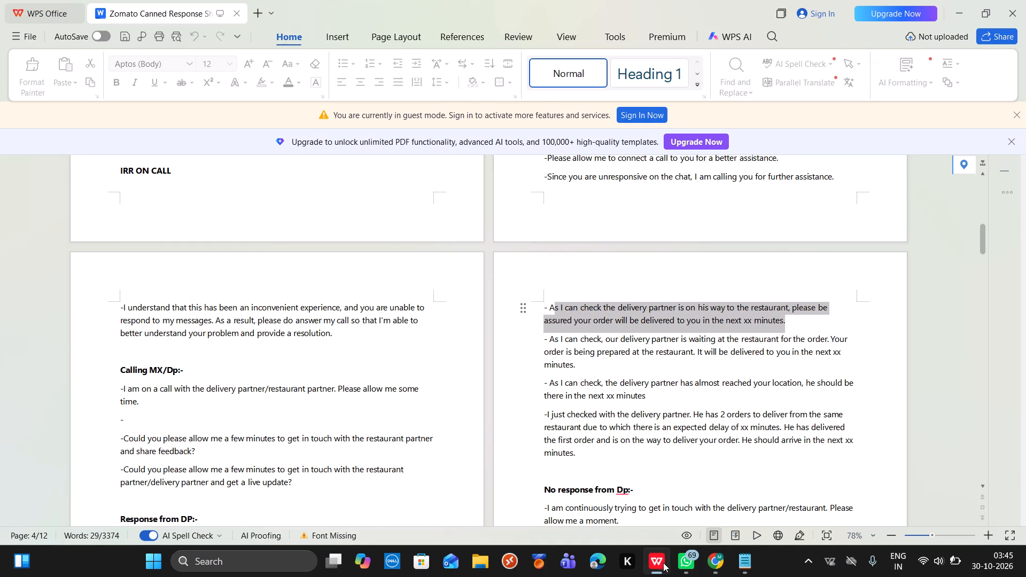
{"action": "scroll", "coordinate": [395, 460], "scroll_direction": "down", "scroll_amount": 4}
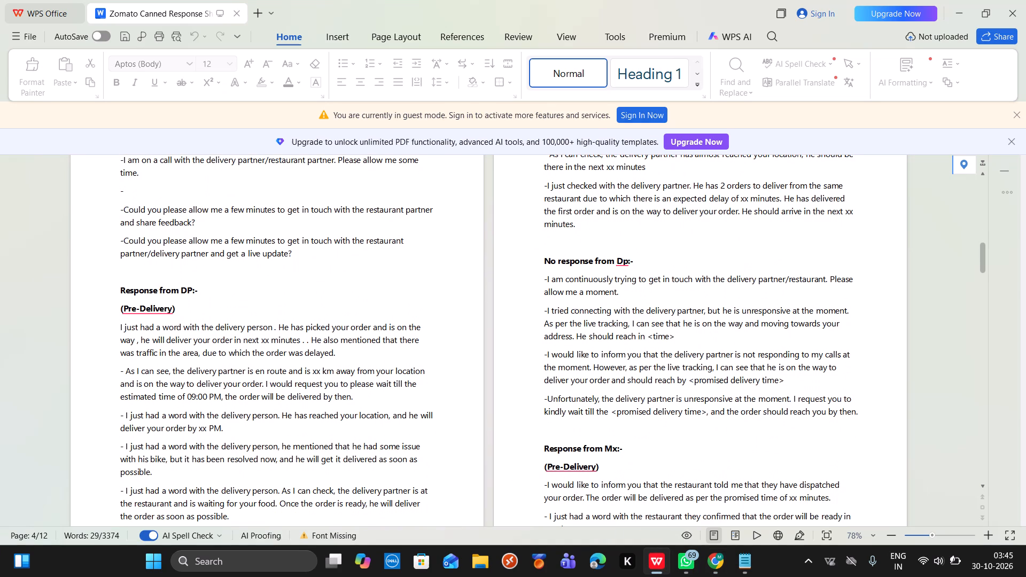
{"action": "left_click_drag", "start_coordinate": [304, 341], "coordinate": [127, 333]}
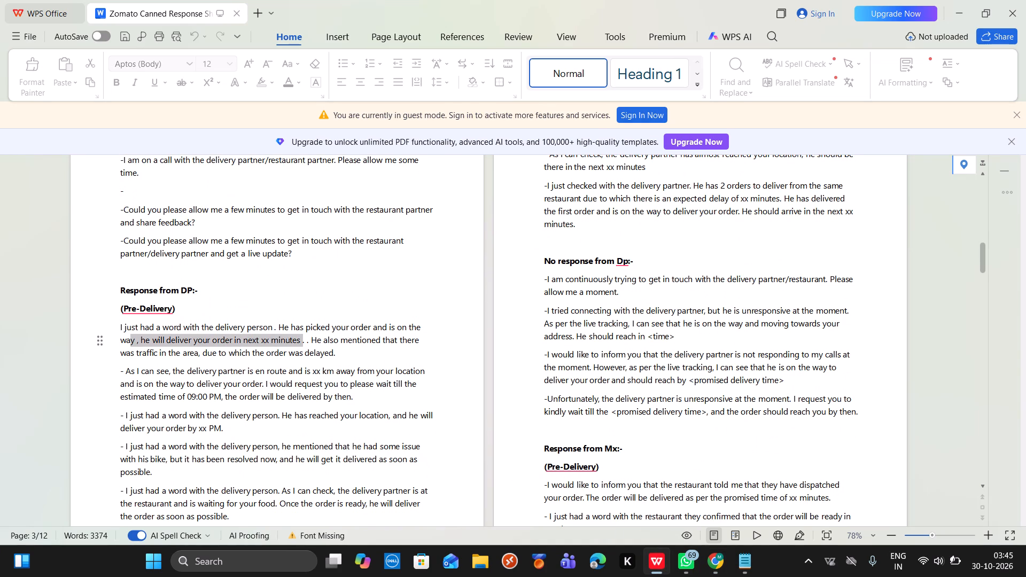
{"action": "left_click_drag", "start_coordinate": [127, 333], "coordinate": [120, 332]}
{"action": "key", "text": "ctrl+c"}
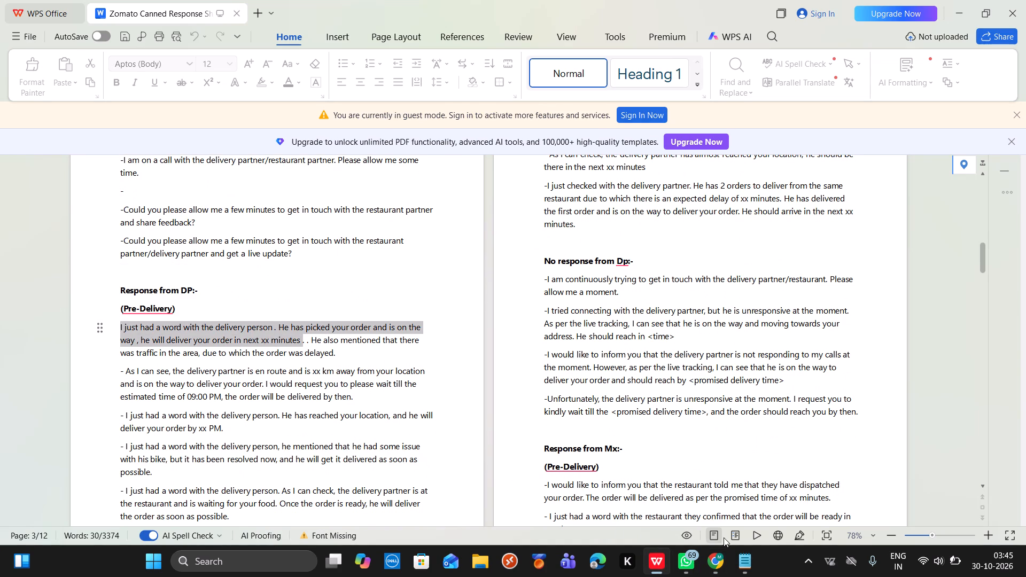
Back in the Nugget chat, send "We called you sir but the call did not connect might be due to some technical glitch , hence providing you a resolution on chat".
{"action": "left_click", "coordinate": [718, 562]}
{"action": "scroll", "coordinate": [795, 227], "scroll_direction": "down", "scroll_amount": 3}
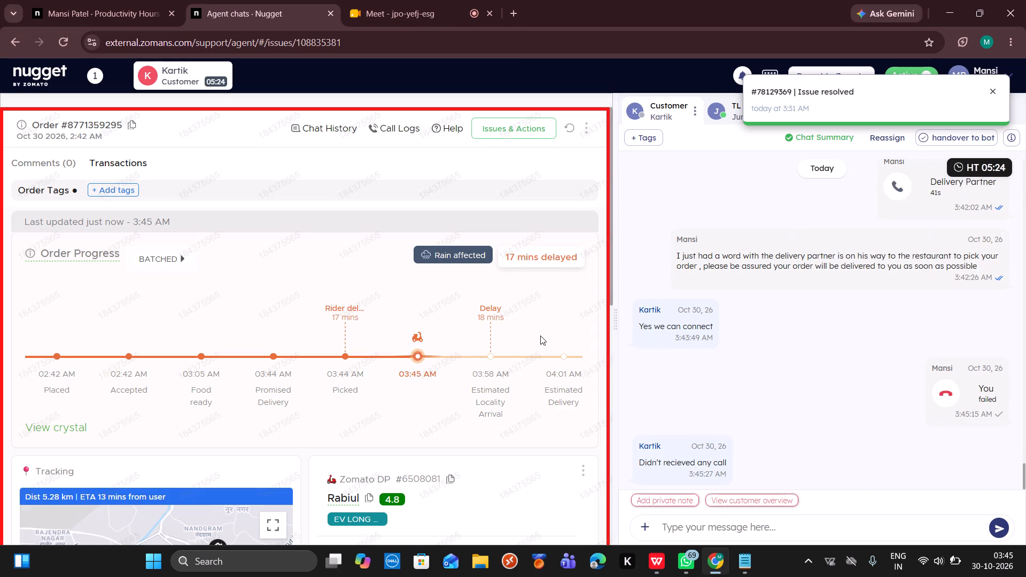
{"action": "scroll", "coordinate": [540, 336], "scroll_direction": "up", "scroll_amount": 7}
{"action": "left_click", "coordinate": [672, 523]}
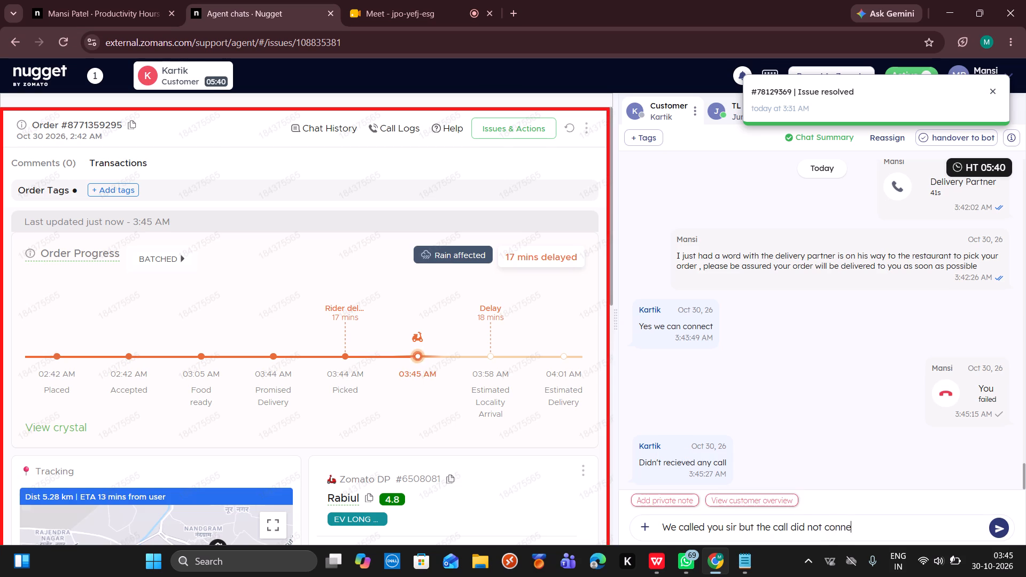
{"action": "type", "text": "might be due to some"}
{"action": "key", "text": "space"}
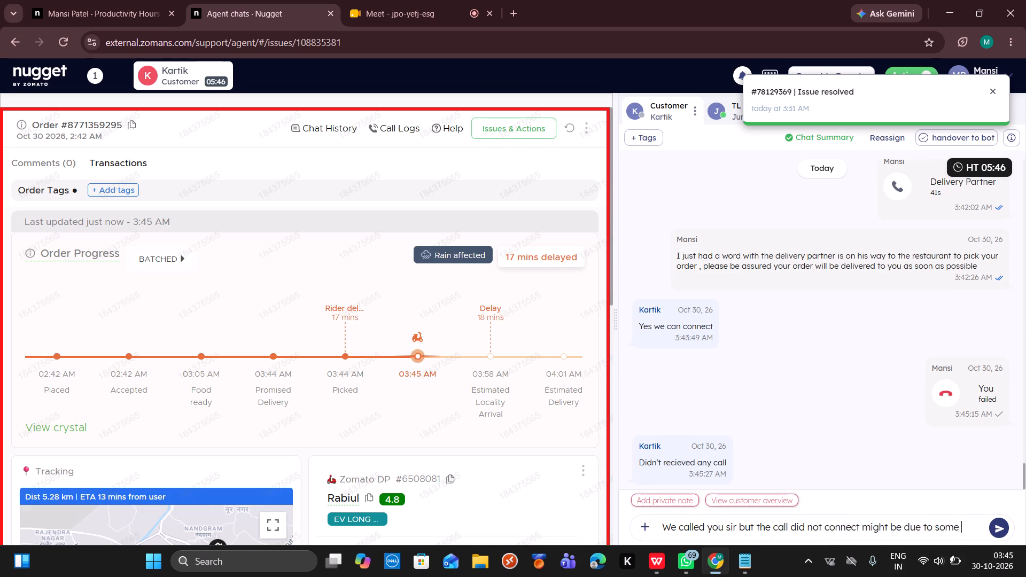
{"action": "type", "text": "technical glitch , hence prov"}
{"action": "key", "text": "BackSpace"}
{"action": "key", "text": "BackSpace"}
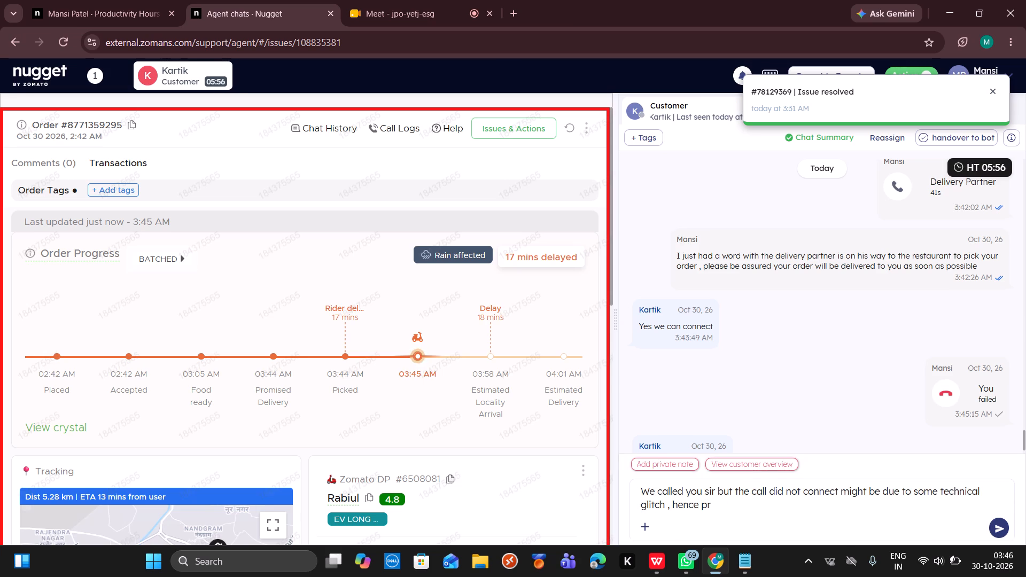
{"action": "type", "text": "ov"}
{"action": "type", "text": "iding you a resolution on"}
{"action": "key", "text": "space"}
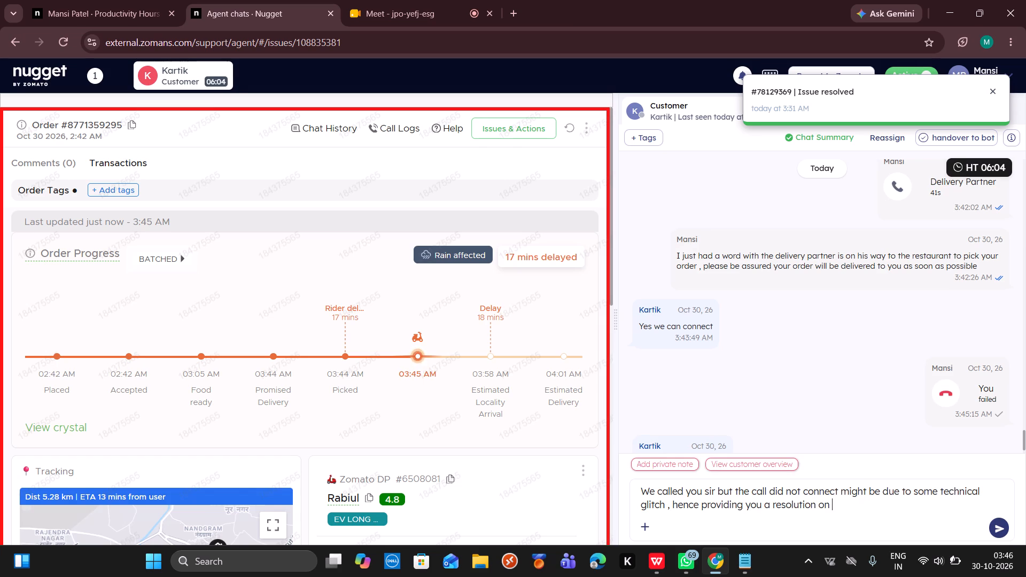
{"action": "type", "text": "chat"}
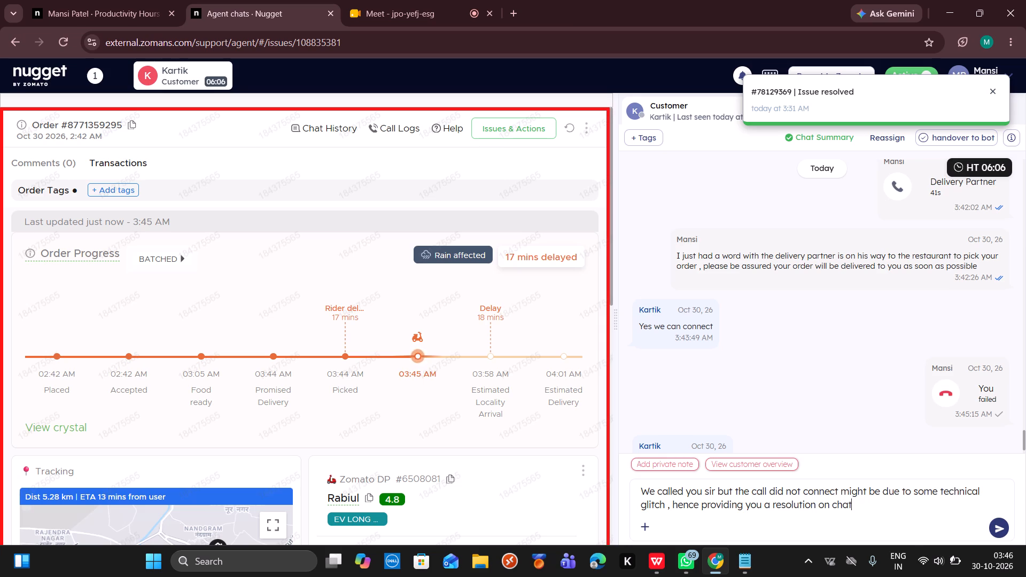
{"action": "key", "text": "Return"}
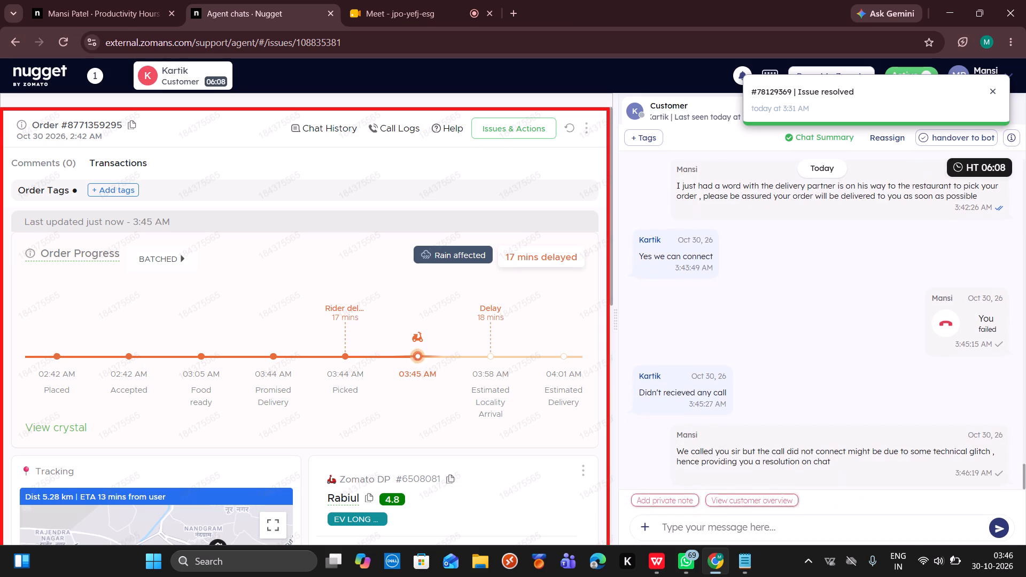
Paste the copied response into the chat reply, refresh the order's ETA, replace "xx" with 12 minutes, and send the message.
{"action": "key", "text": "ctrl+v"}
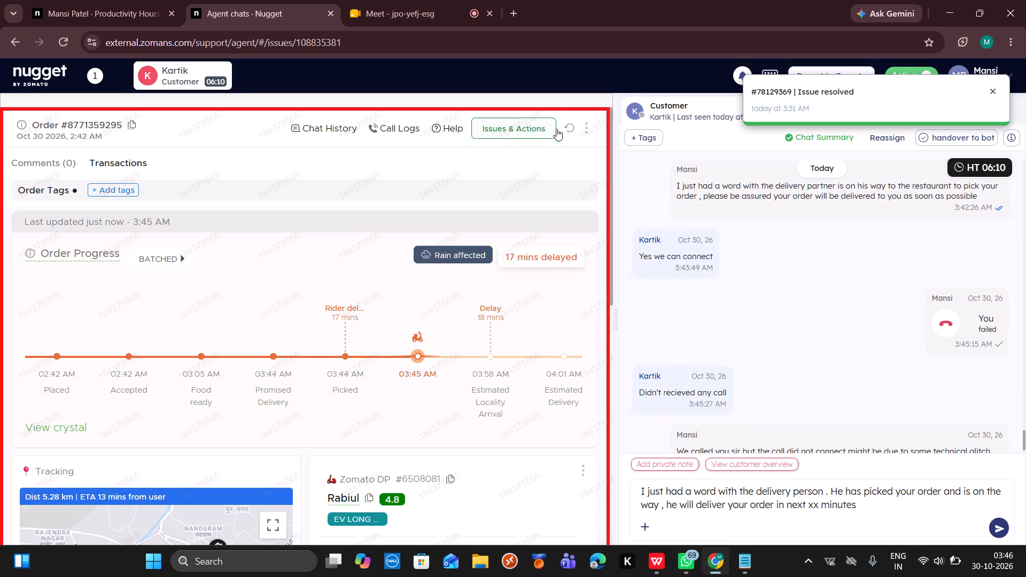
{"action": "left_click", "coordinate": [568, 130]}
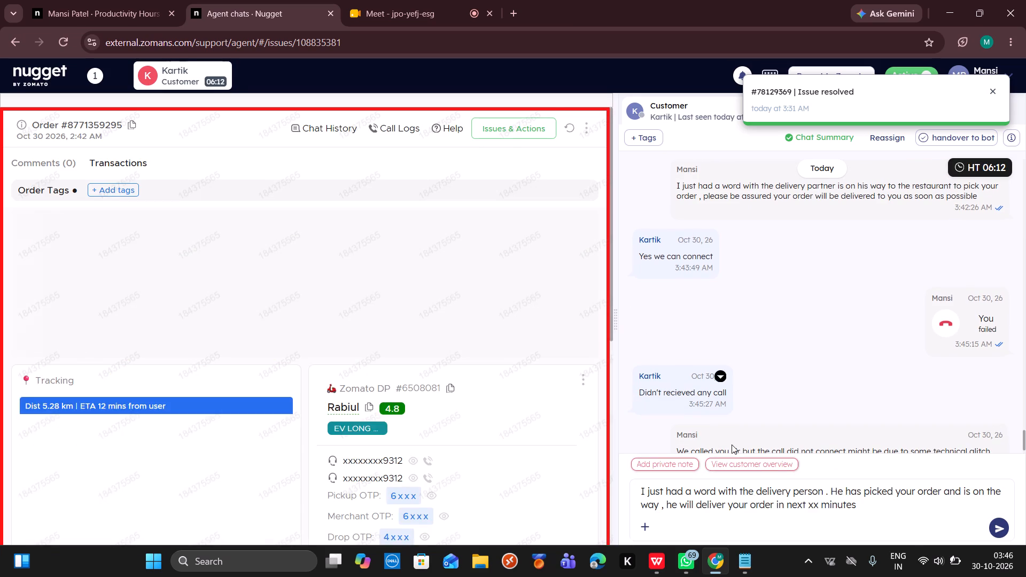
{"action": "left_click", "coordinate": [818, 503]}
{"action": "key", "text": "BackSpace"}
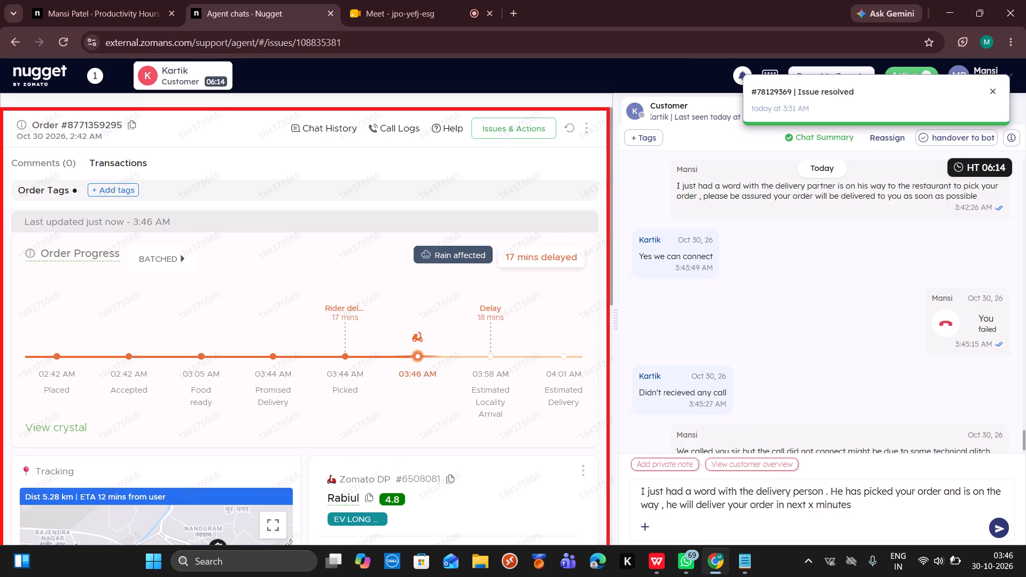
{"action": "key", "text": "BackSpace"}
{"action": "type", "text": "12"}
{"action": "key", "text": "Return"}
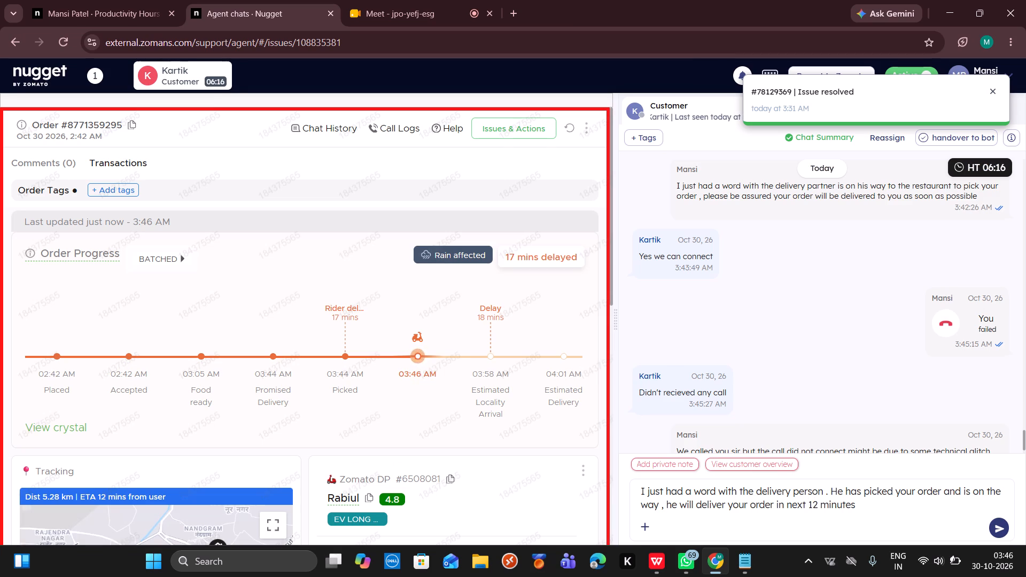
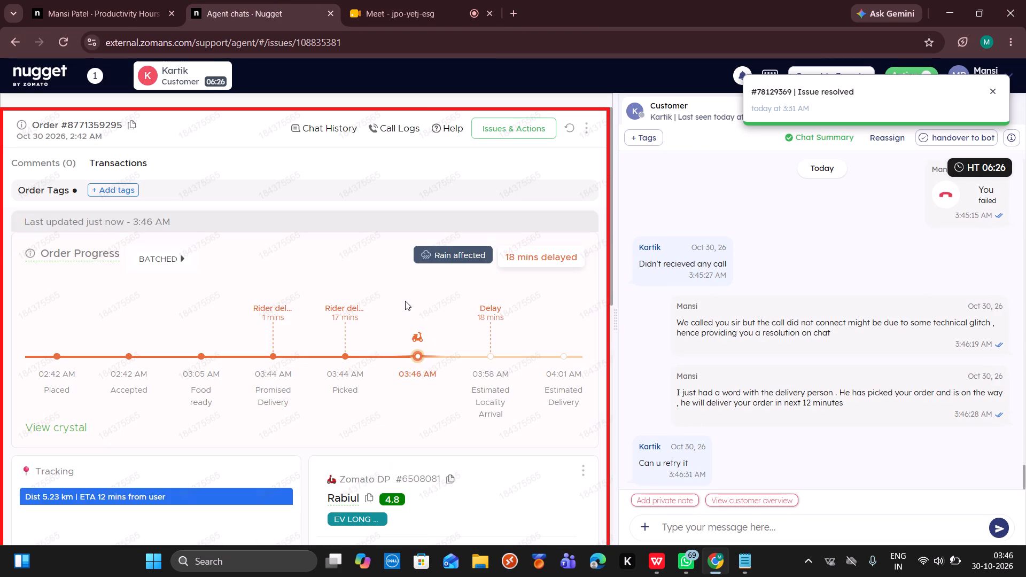
{"action": "left_click", "coordinate": [397, 126]}
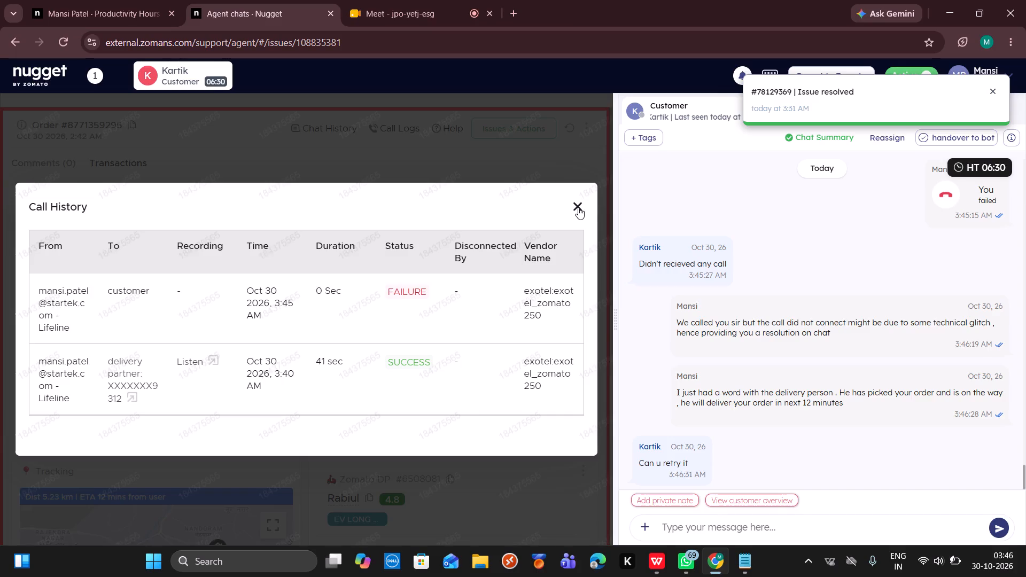
{"action": "left_click", "coordinate": [578, 207]}
Read back through the earlier chat messages with the customer about the delayed order, and return to the latest message.
{"action": "scroll", "coordinate": [706, 267], "scroll_direction": "up", "scroll_amount": 7}
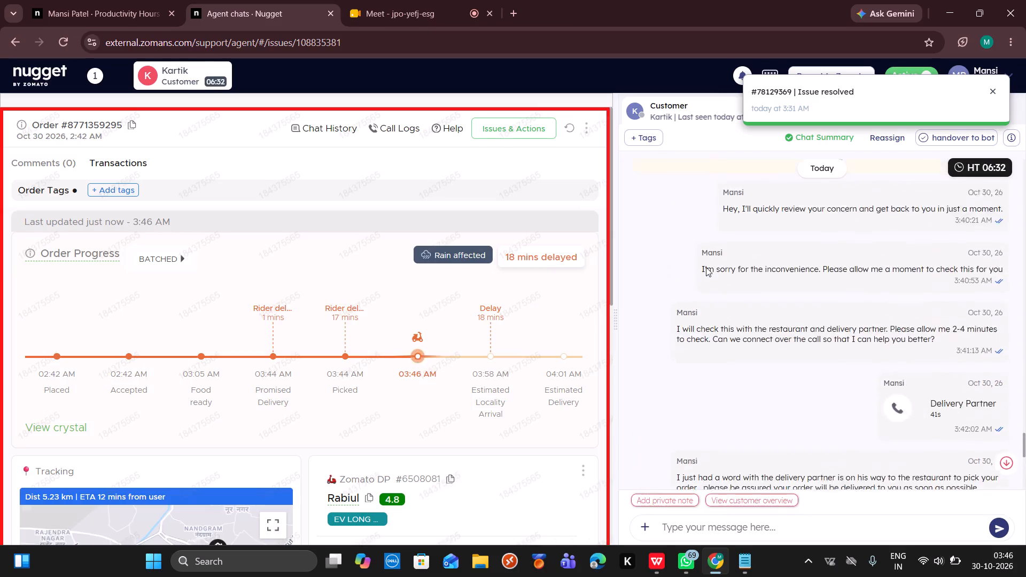
{"action": "scroll", "coordinate": [706, 267], "scroll_direction": "up", "scroll_amount": 5}
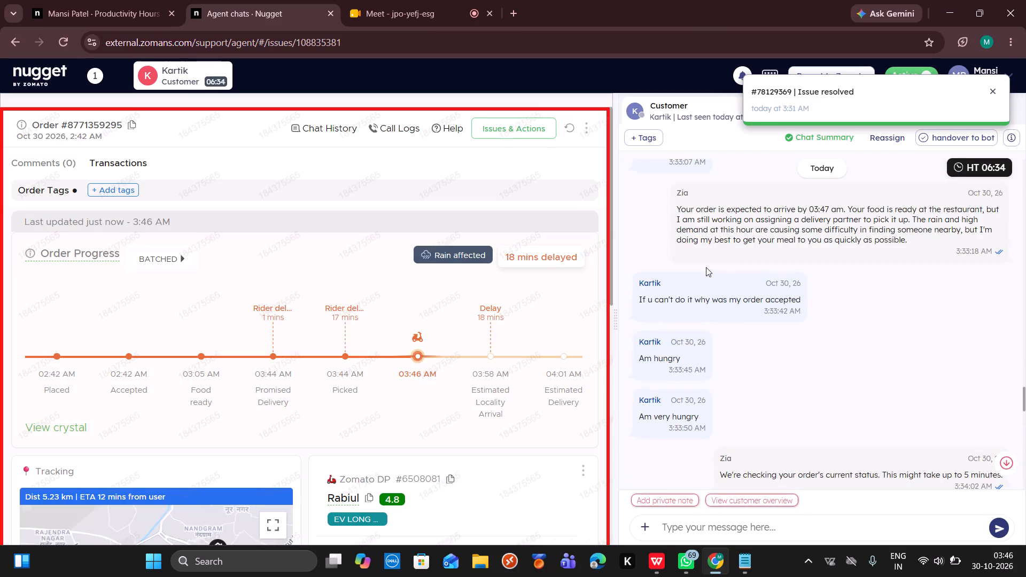
{"action": "scroll", "coordinate": [706, 267], "scroll_direction": "up", "scroll_amount": 3}
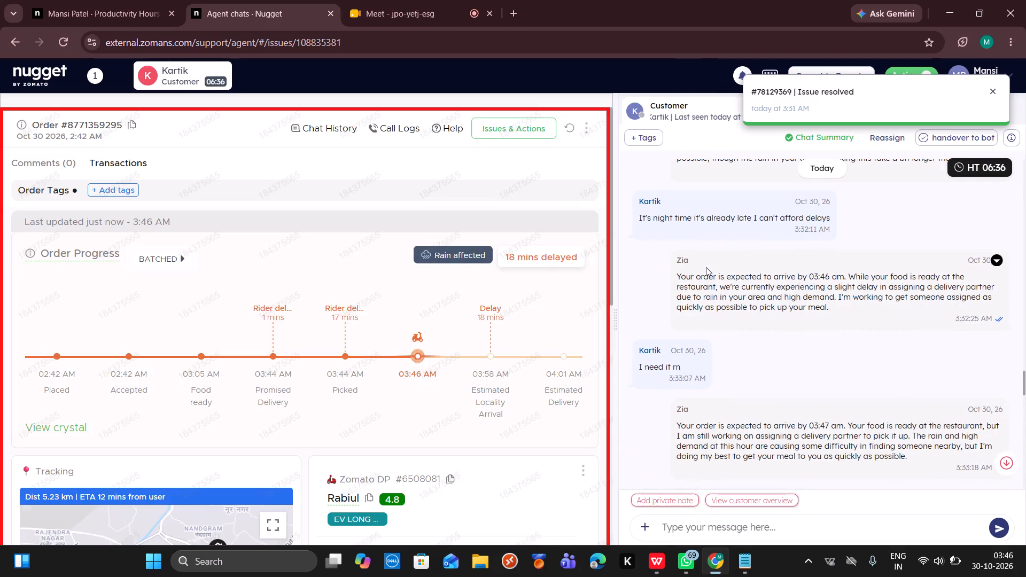
{"action": "scroll", "coordinate": [706, 267], "scroll_direction": "up", "scroll_amount": 2}
{"action": "scroll", "coordinate": [706, 267], "scroll_direction": "down", "scroll_amount": 1}
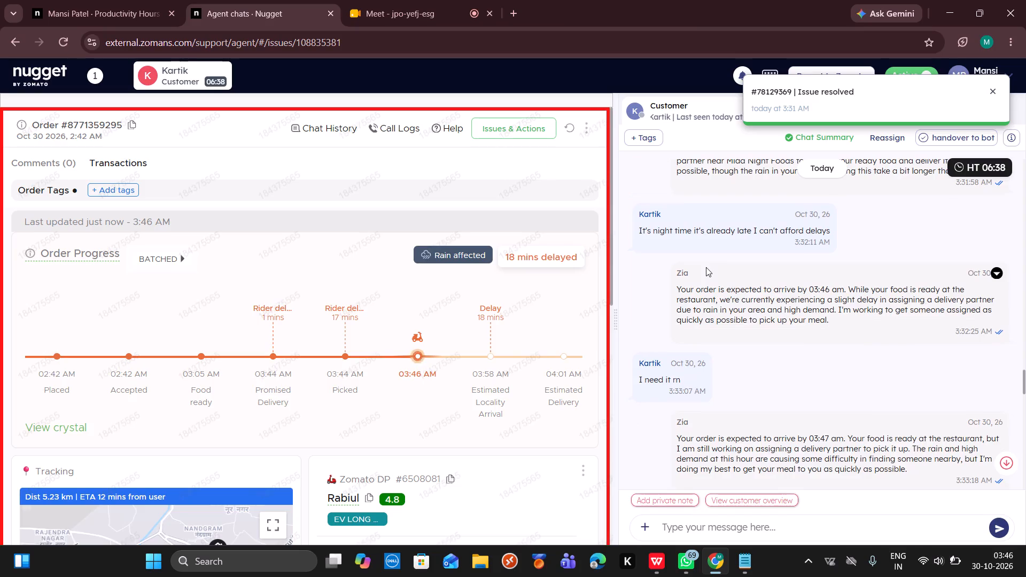
{"action": "scroll", "coordinate": [706, 267], "scroll_direction": "right", "scroll_amount": 2}
{"action": "scroll", "coordinate": [706, 267], "scroll_direction": "down", "scroll_amount": 7}
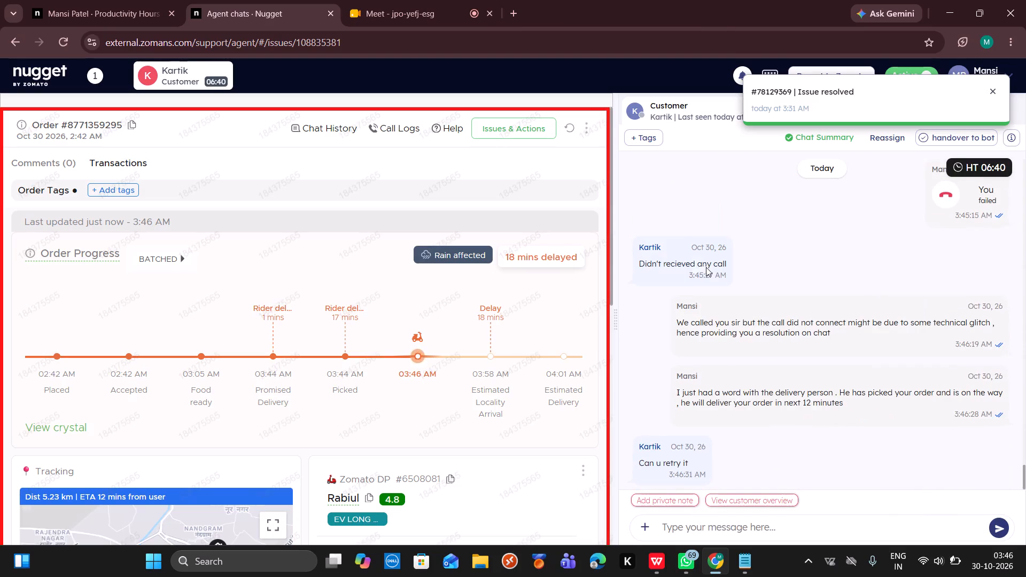
Reply "Sure" to the customer's request to retry the call.
{"action": "scroll", "coordinate": [449, 388], "scroll_direction": "down", "scroll_amount": 2}
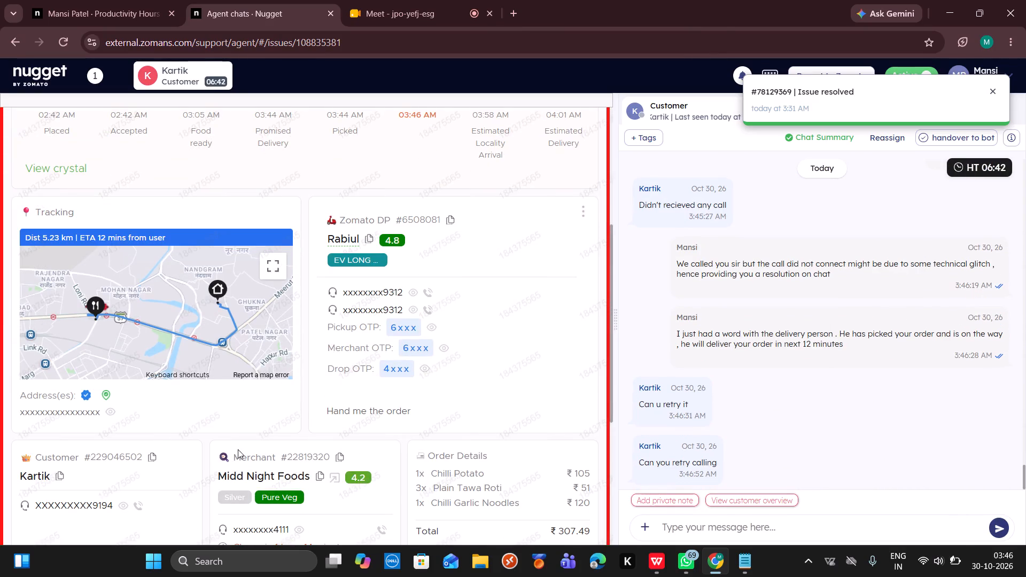
{"action": "left_click", "coordinate": [672, 522]}
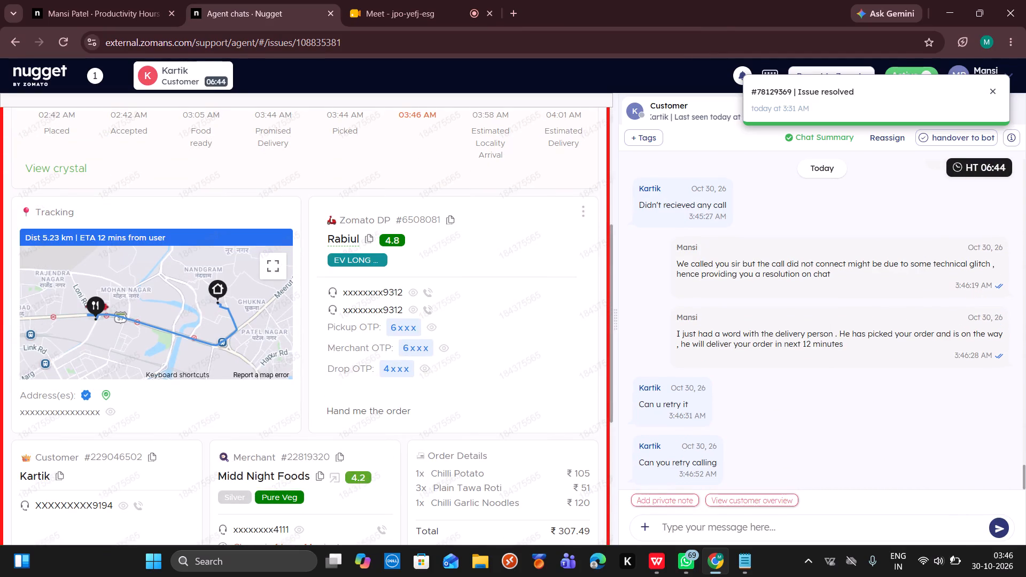
{"action": "type", "text": "ure"}
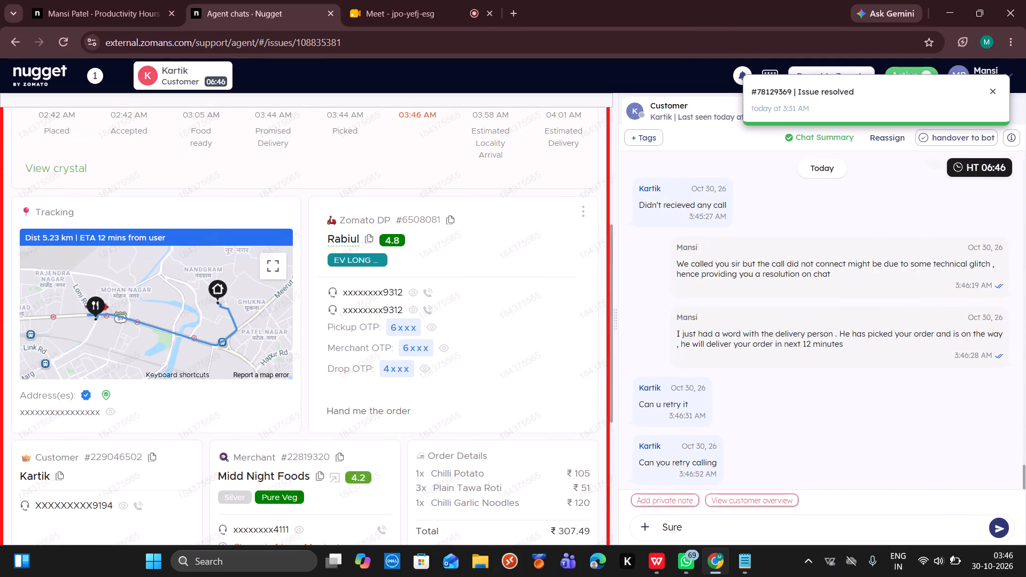
{"action": "key", "text": "Return"}
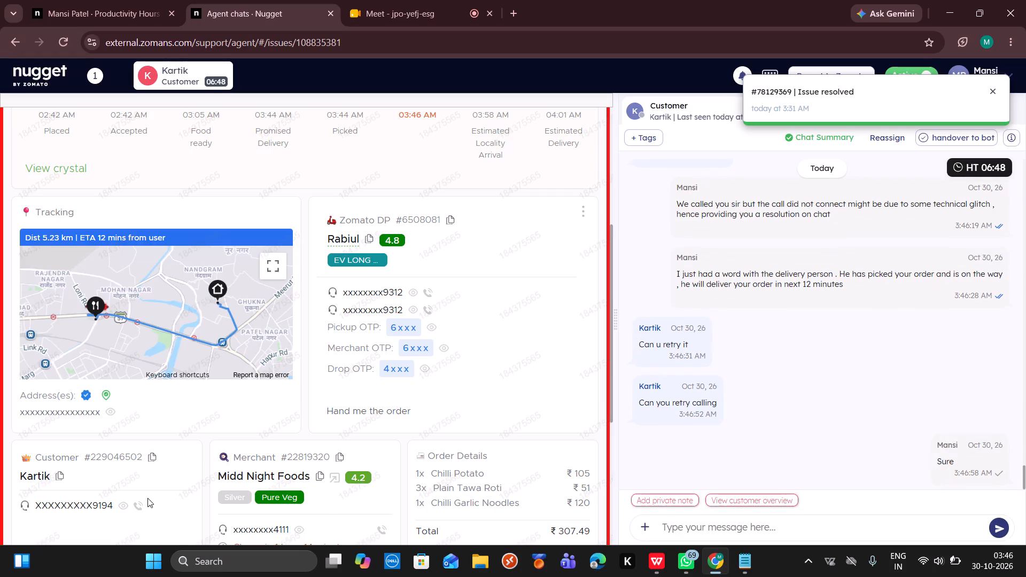
Place another callback call to the customer on their registered number, proceeding with the call anyway.
{"action": "left_click", "coordinate": [139, 504]}
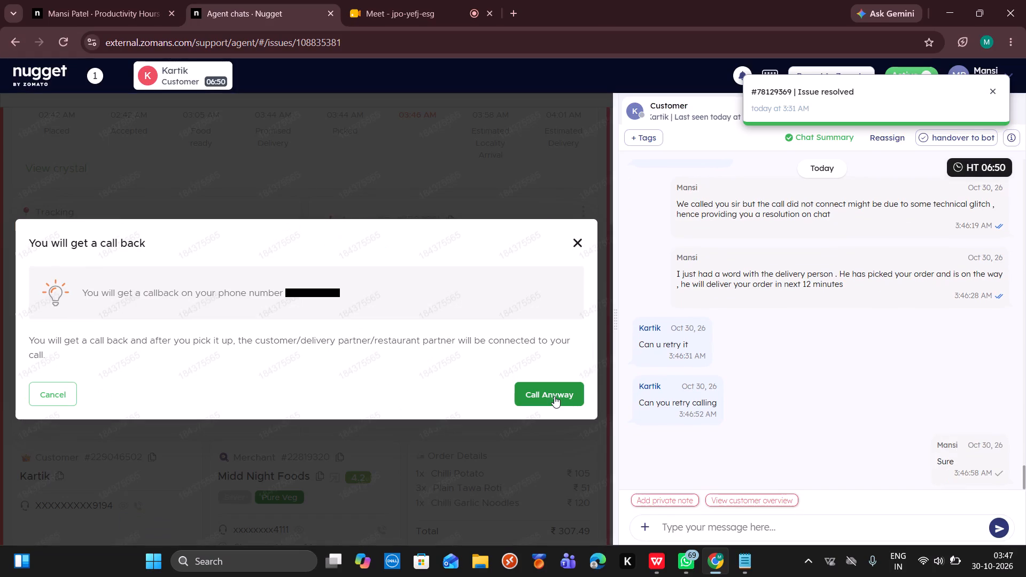
{"action": "left_click", "coordinate": [554, 395]}
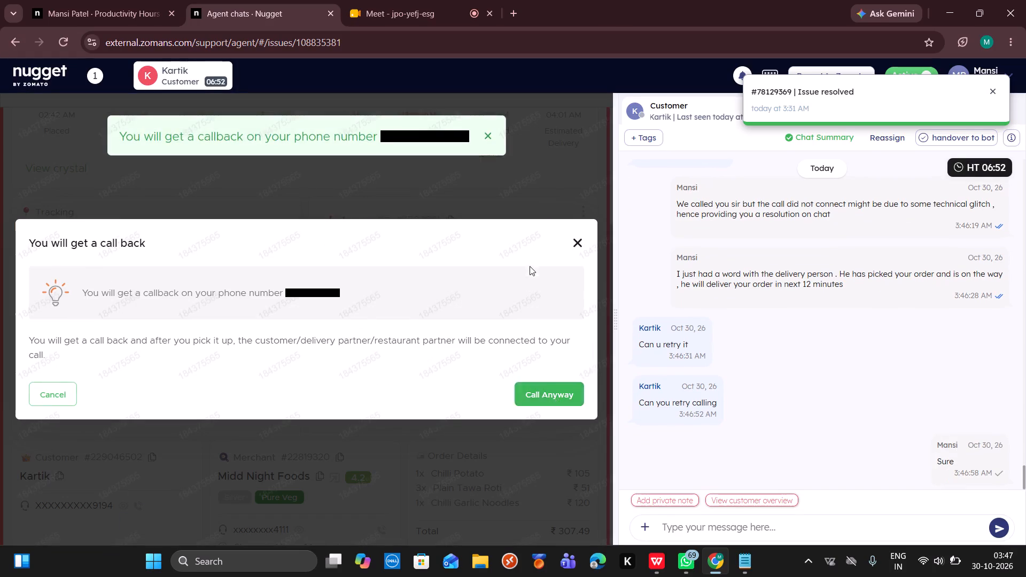
{"action": "scroll", "coordinate": [530, 266], "scroll_direction": "up", "scroll_amount": 14}
{"action": "left_click", "coordinate": [569, 130]}
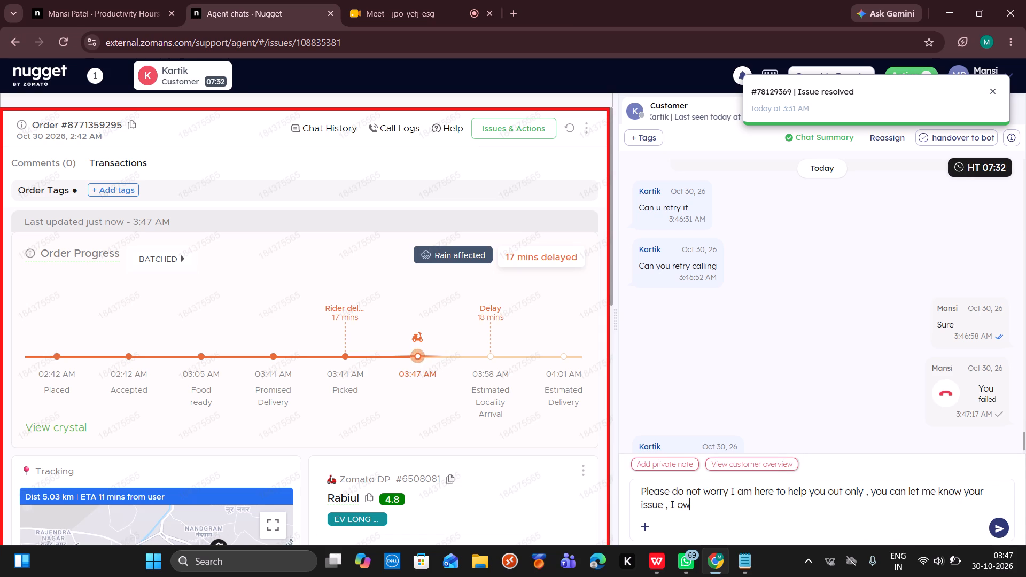
Send the customer "Please do not worry I am here to help you out only , you can let me know your issue , I would resolve it here".
{"action": "key", "text": "BackSpace"}
{"action": "key", "text": "BackSpace"}
{"action": "type", "text": "would resolve it here"}
{"action": "key", "text": "Return"}
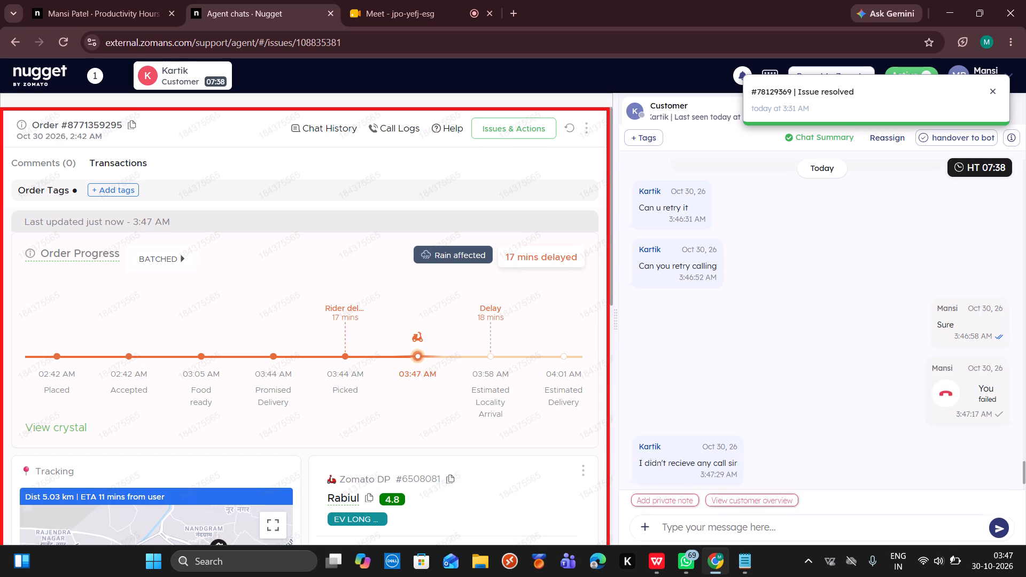
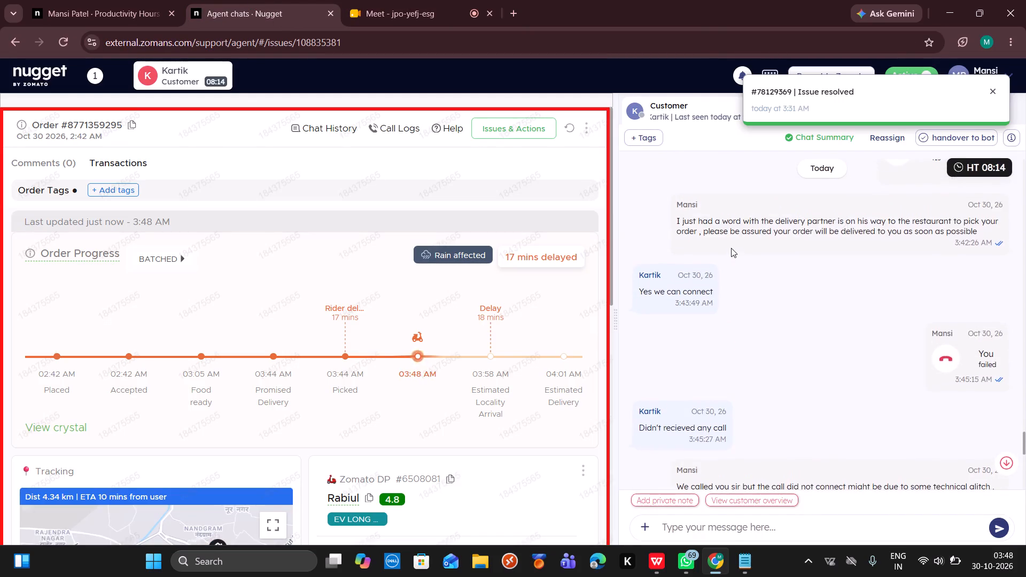
Check the earlier messages in the customer's chat and tag the conversation with the Delay issue.
{"action": "scroll", "coordinate": [731, 248], "scroll_direction": "up", "scroll_amount": 6}
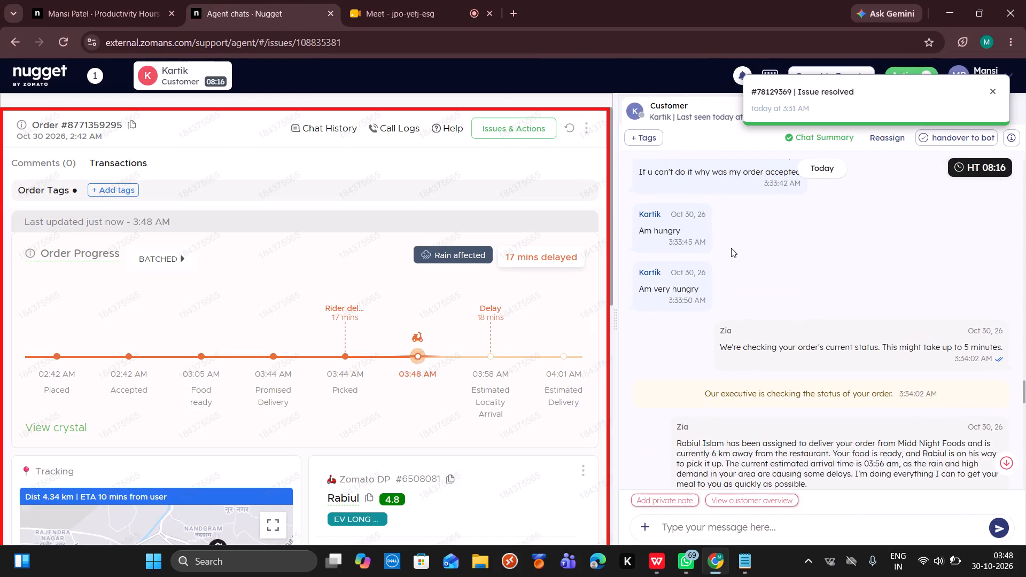
{"action": "scroll", "coordinate": [731, 248], "scroll_direction": "down", "scroll_amount": 2}
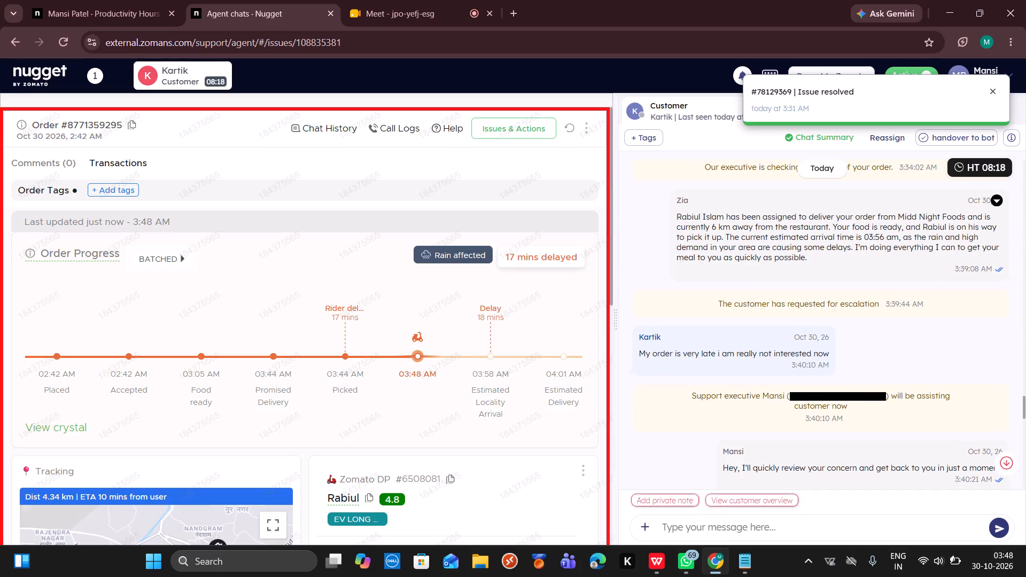
{"action": "scroll", "coordinate": [731, 248], "scroll_direction": "up", "scroll_amount": 3}
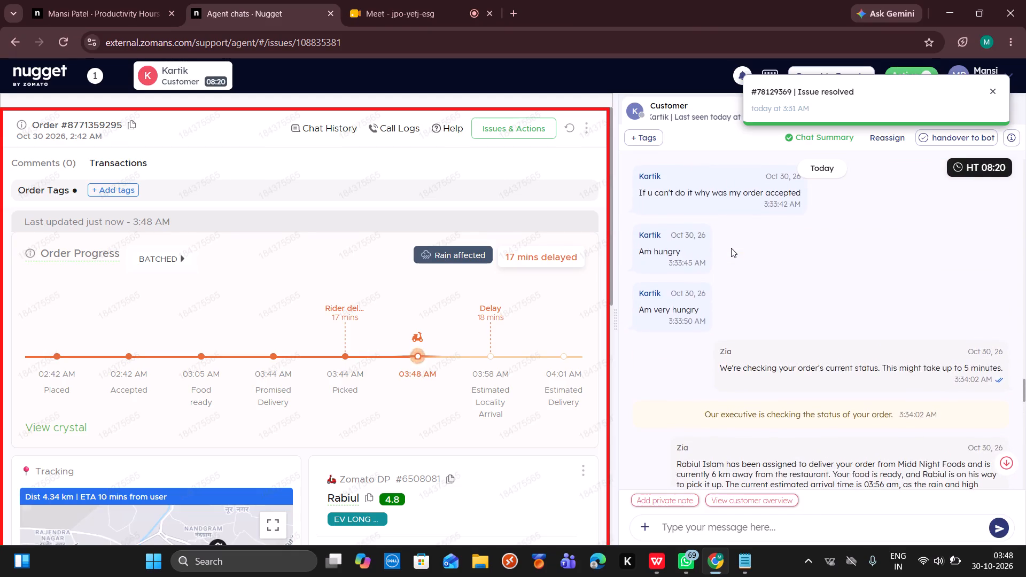
{"action": "left_click", "coordinate": [645, 137]}
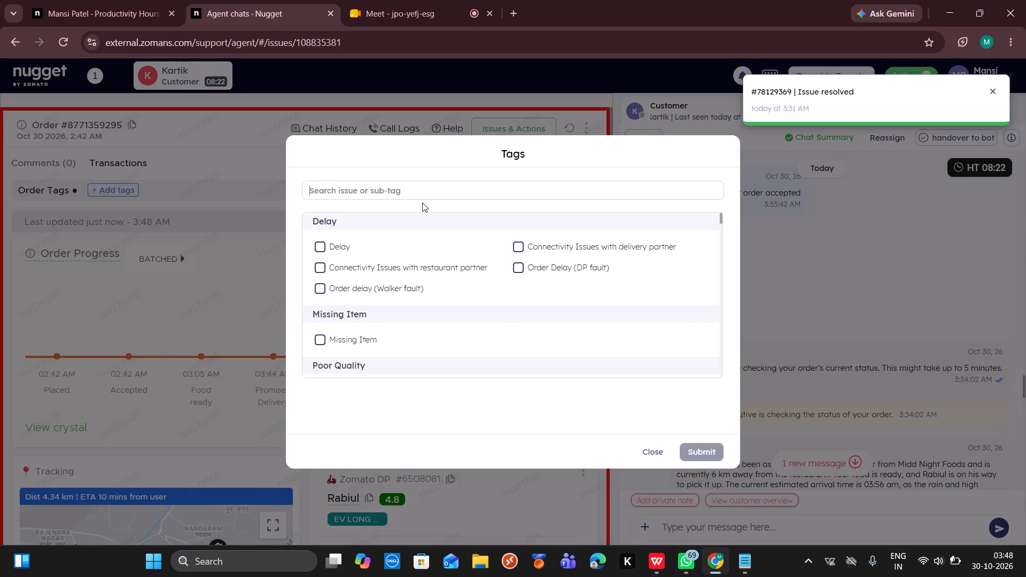
{"action": "left_click", "coordinate": [316, 243]}
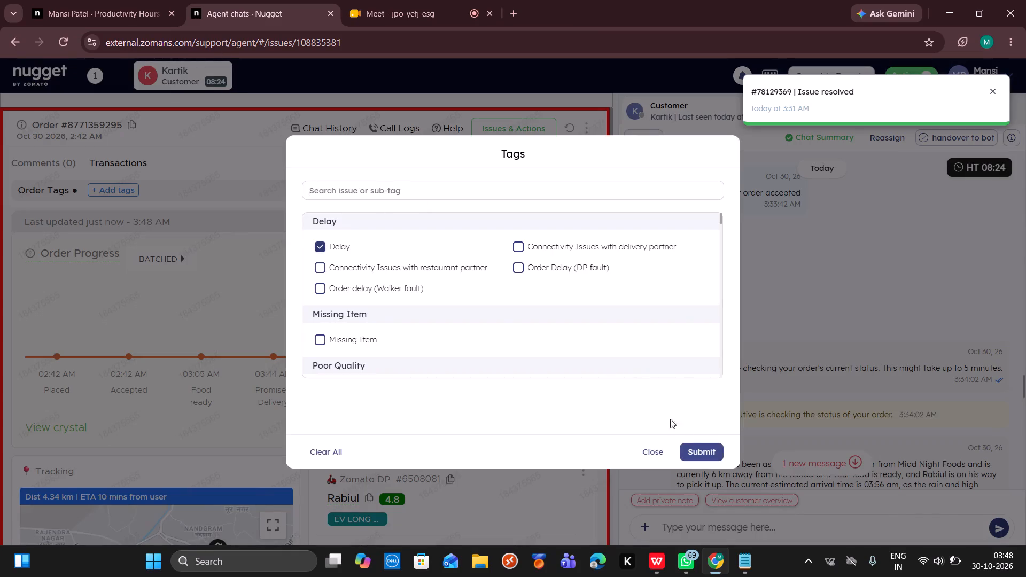
{"action": "left_click", "coordinate": [692, 455]}
{"action": "left_click", "coordinate": [800, 465]}
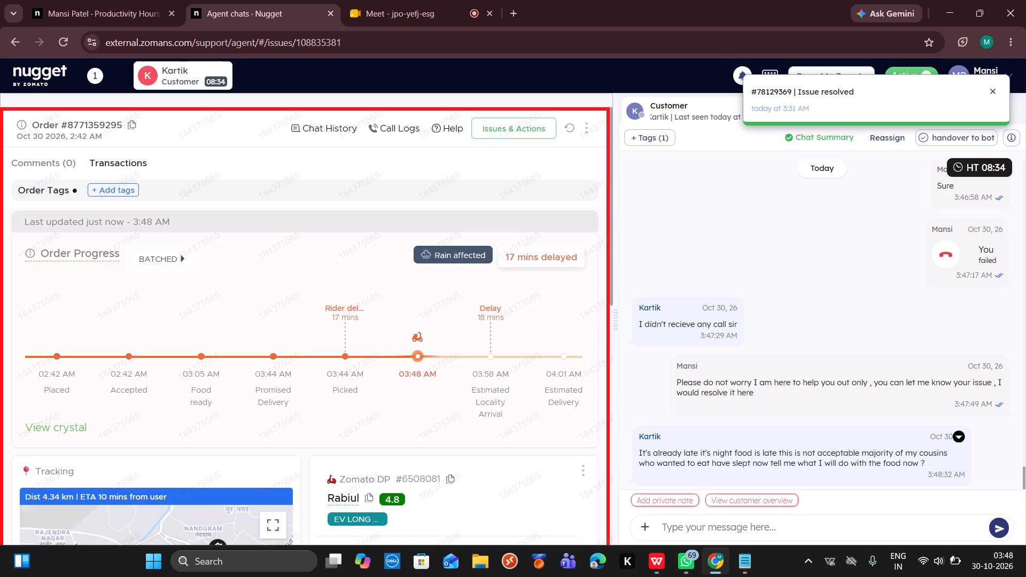
{"action": "left_click", "coordinate": [567, 132]}
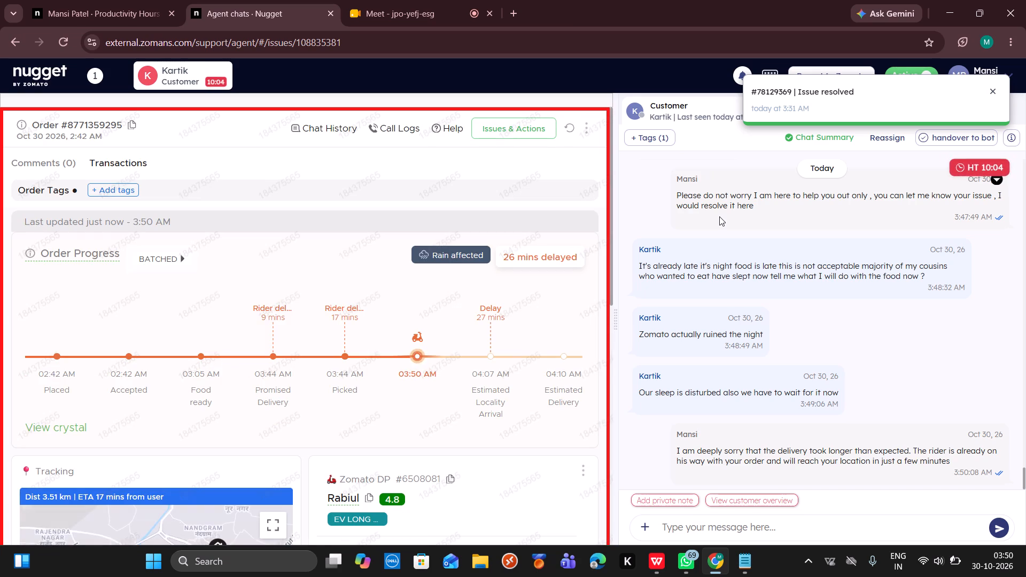
{"action": "scroll", "coordinate": [719, 216], "scroll_direction": "up", "scroll_amount": 6}
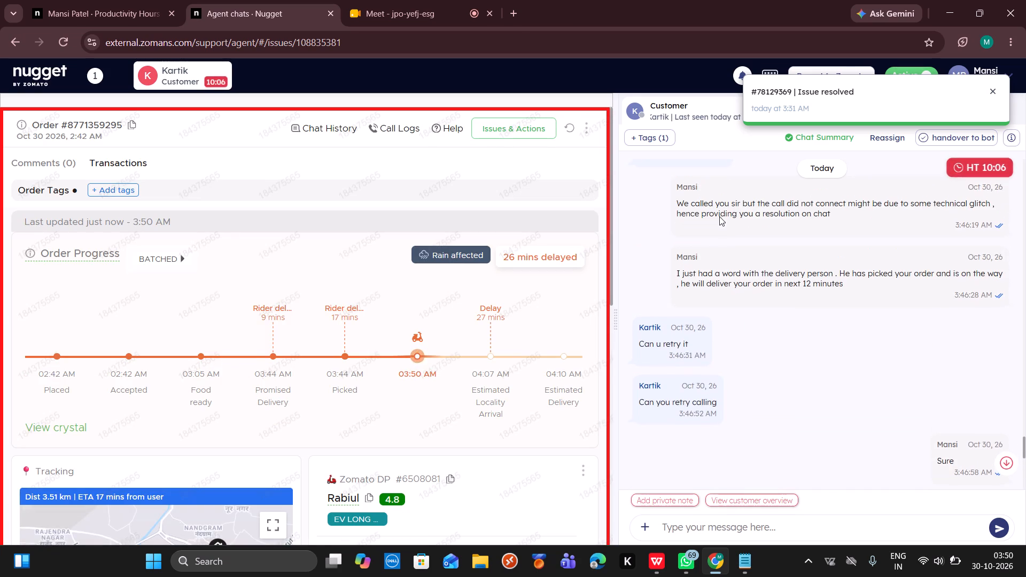
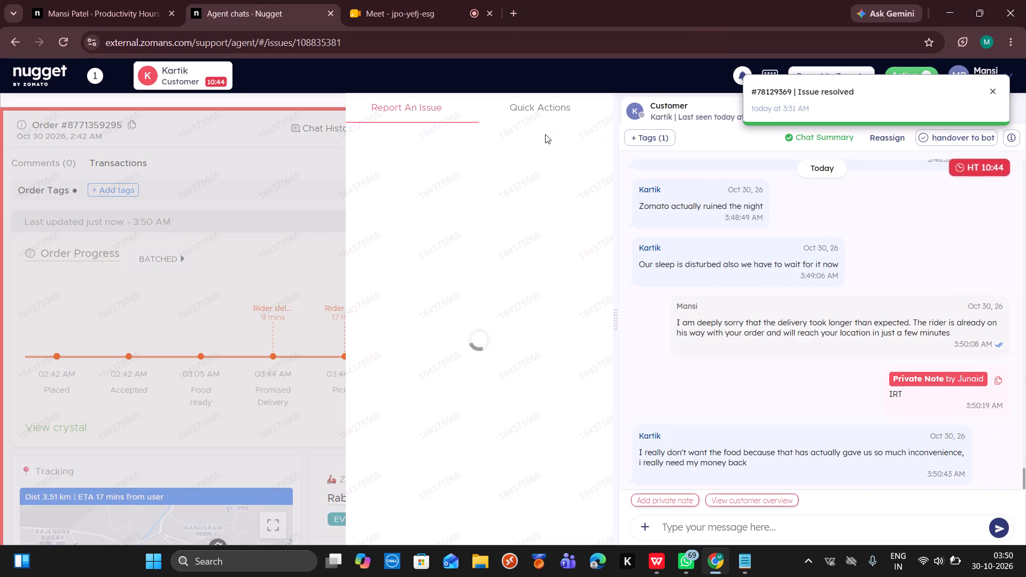
{"action": "left_click", "coordinate": [546, 249]}
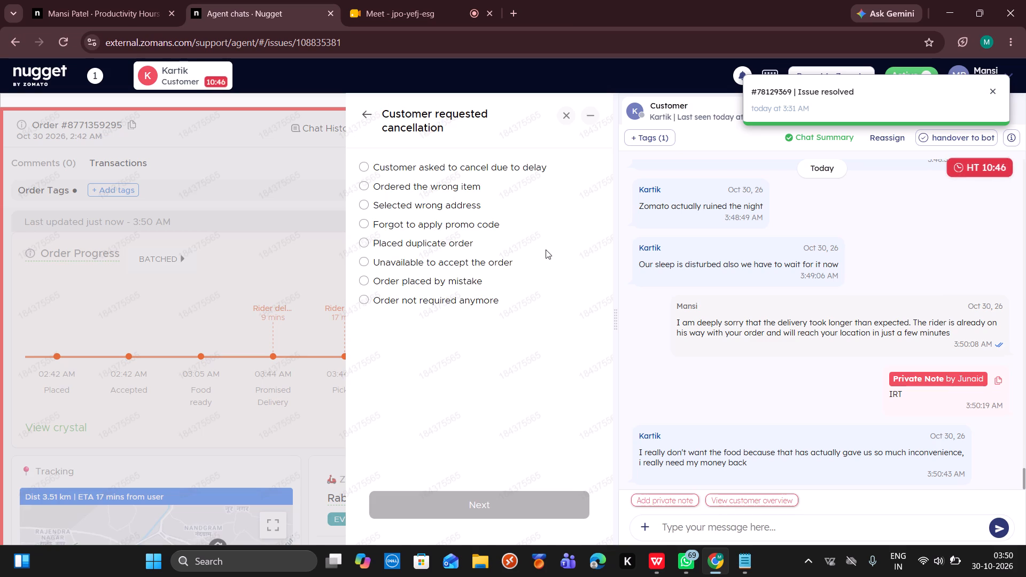
{"action": "left_click", "coordinate": [459, 296]}
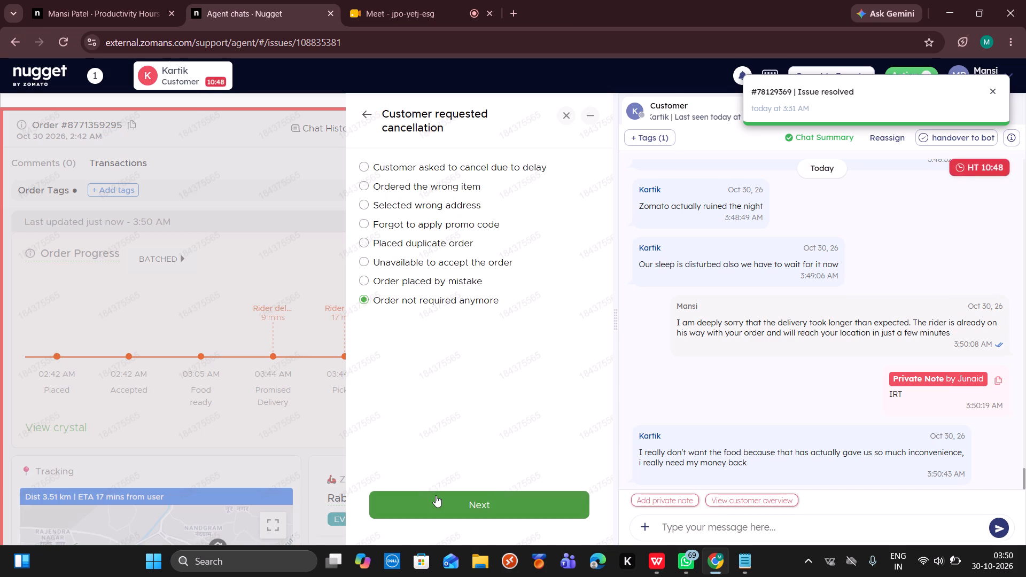
{"action": "left_click", "coordinate": [436, 495]}
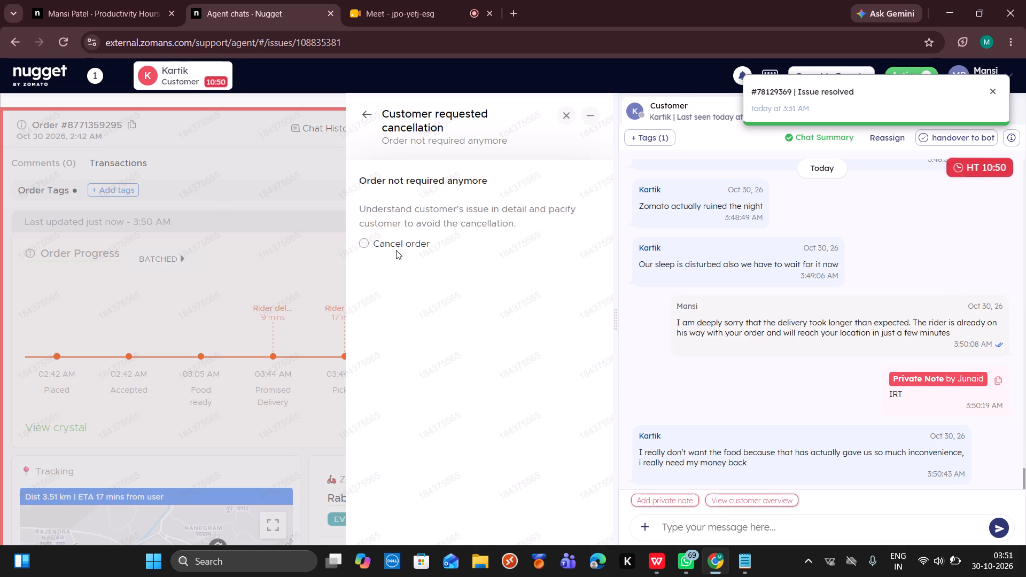
{"action": "left_click", "coordinate": [396, 250]}
{"action": "left_click", "coordinate": [404, 246]}
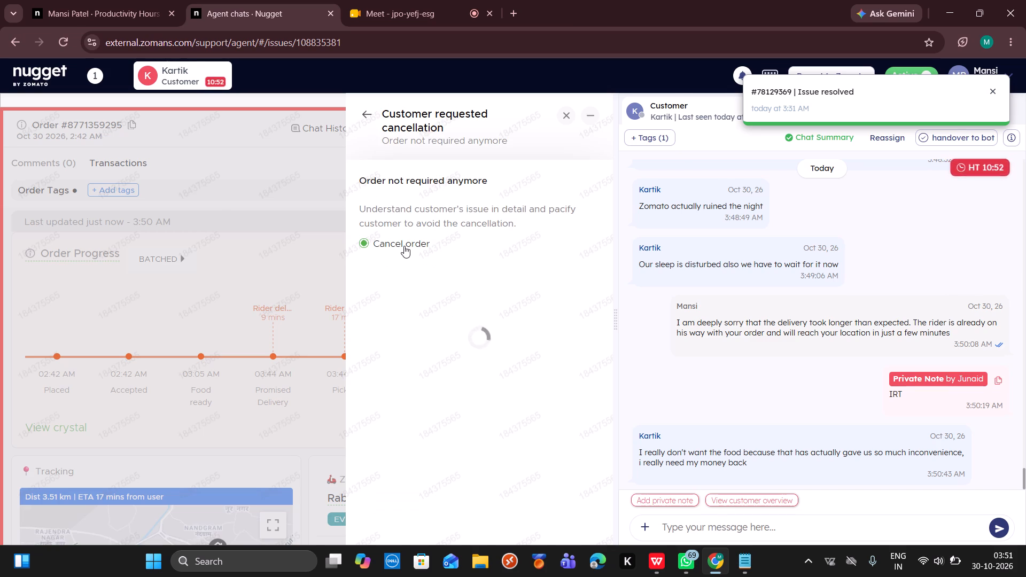
{"action": "left_click", "coordinate": [566, 115]}
{"action": "left_click", "coordinate": [571, 124]}
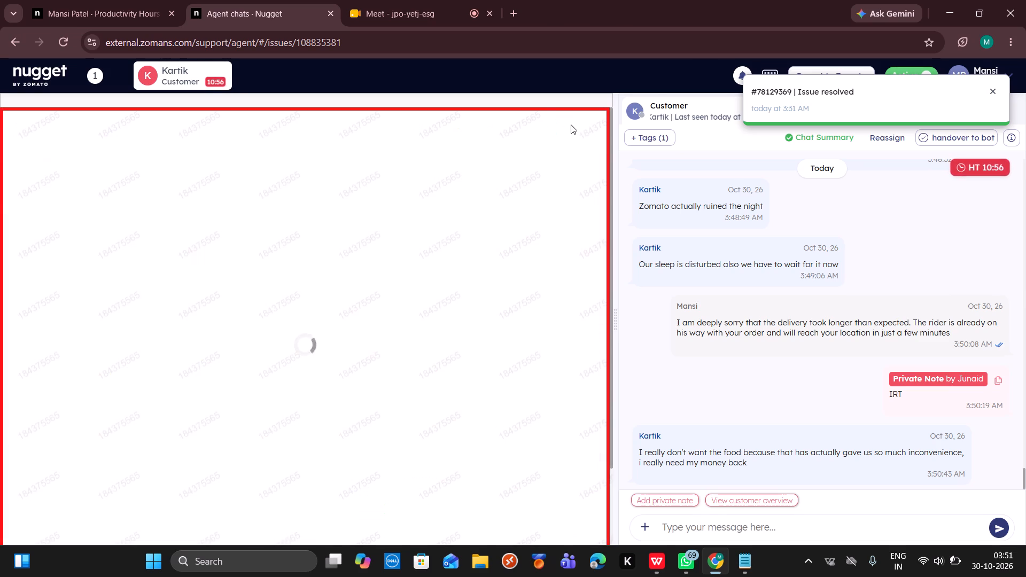
Ask Gemini to draft a reply from "sorry order dispatch hogya cancel ni hoga".
{"action": "left_click", "coordinate": [892, 13]}
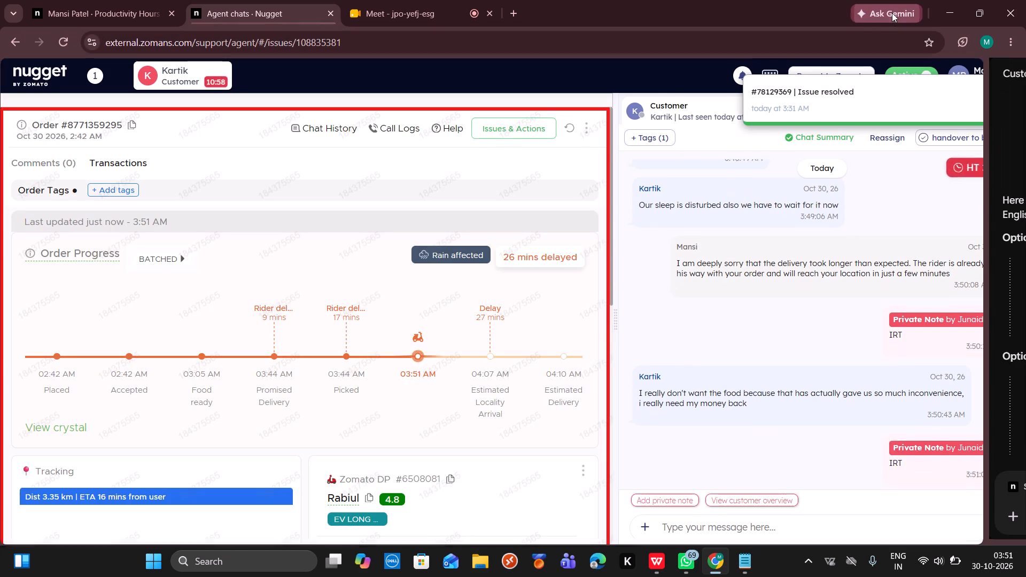
{"action": "type", "text": "sorry order"}
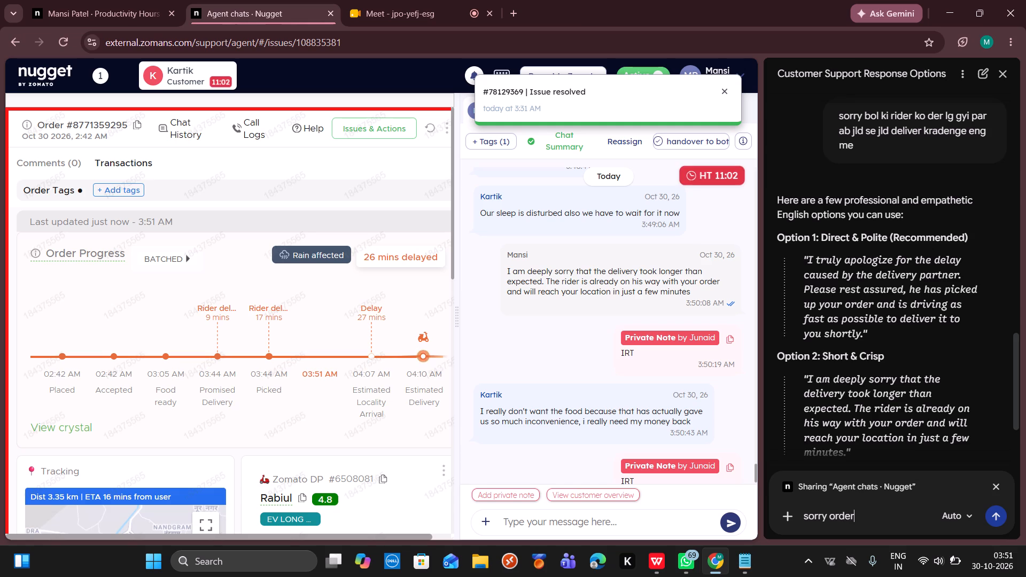
{"action": "key", "text": "space"}
{"action": "type", "text": "dispatch hogya cancel ni hoga"}
{"action": "key", "text": "space"}
{"action": "key", "text": "Return"}
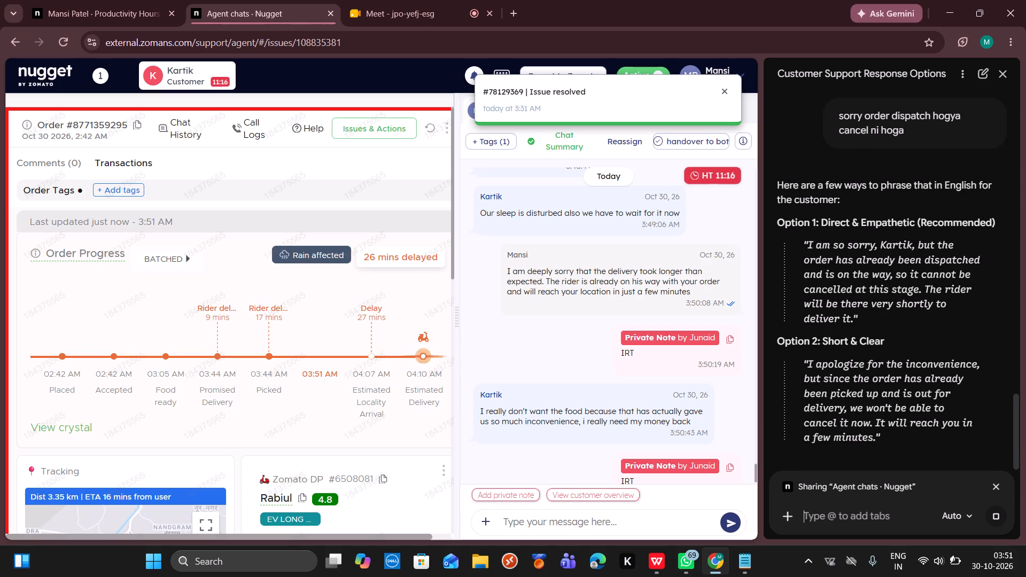
{"action": "left_click", "coordinate": [804, 246]}
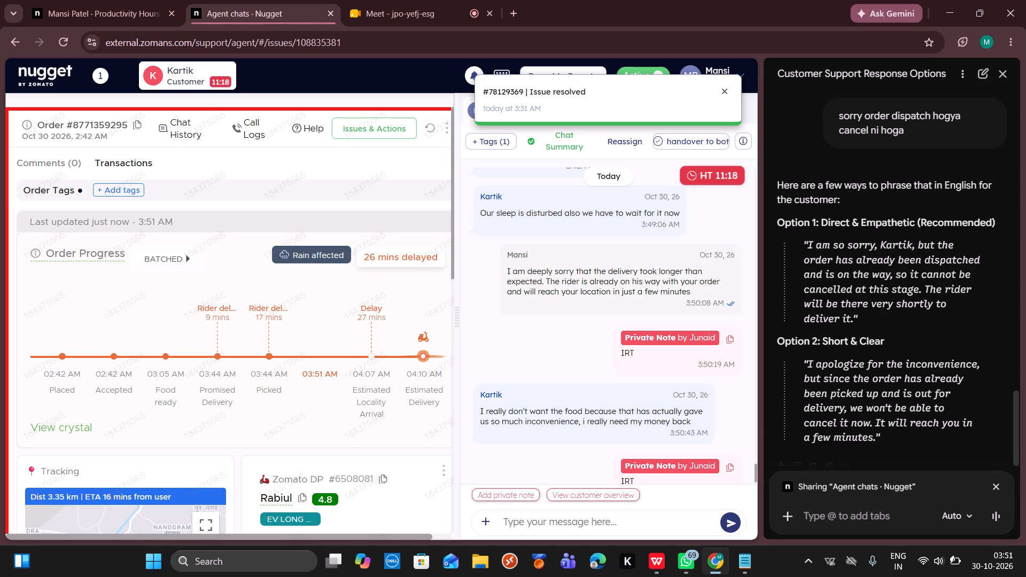
{"action": "left_click", "coordinate": [805, 244]}
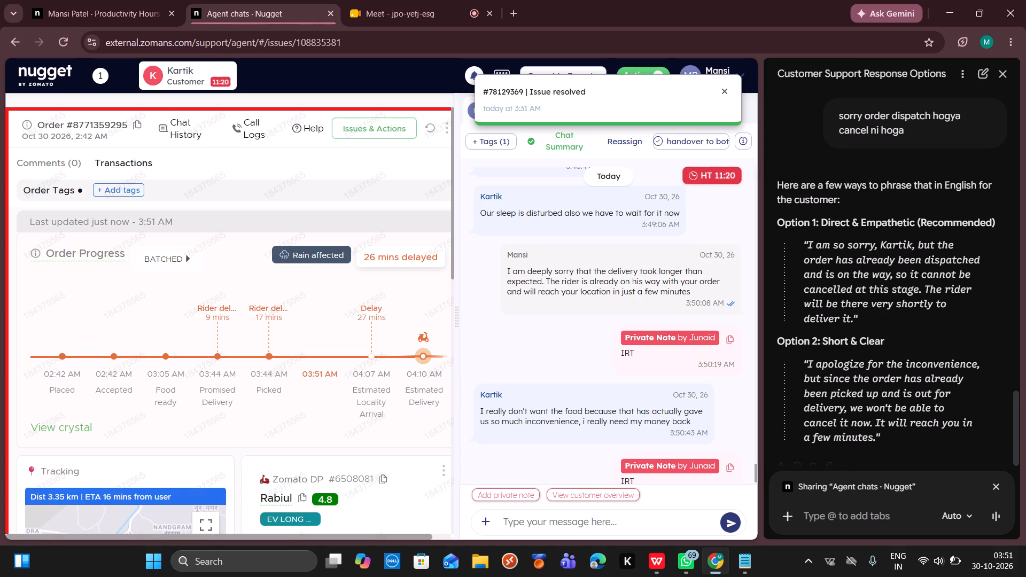
{"action": "left_click_drag", "start_coordinate": [806, 367], "coordinate": [834, 389]}
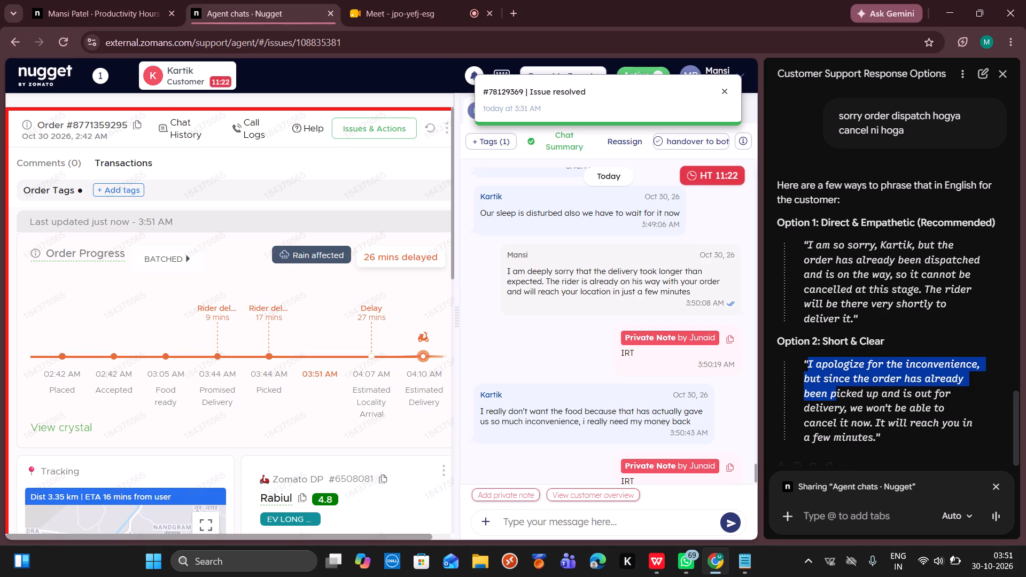
{"action": "left_click_drag", "start_coordinate": [834, 389], "coordinate": [873, 435]}
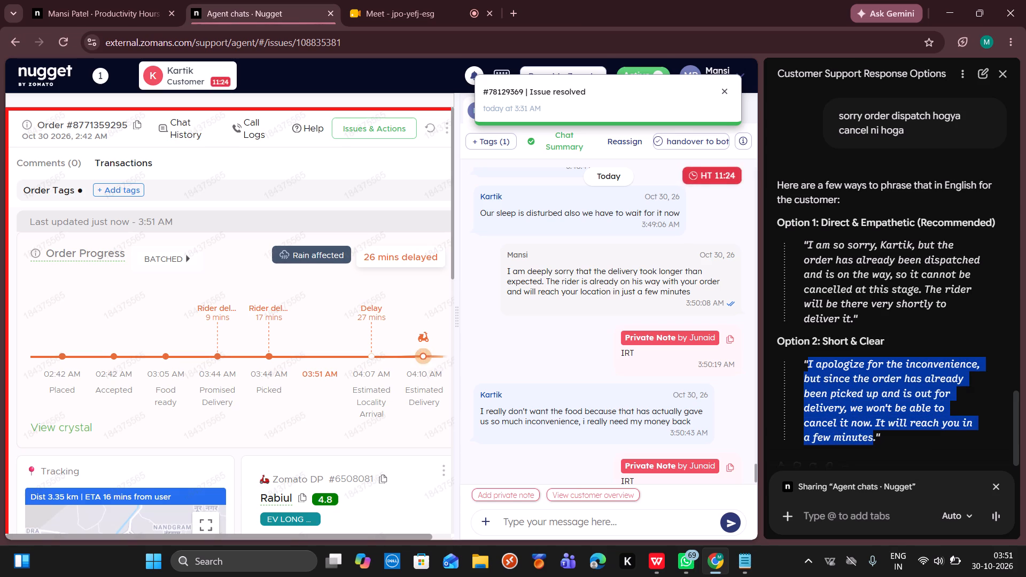
{"action": "left_click_drag", "start_coordinate": [873, 435], "coordinate": [873, 428]}
{"action": "key", "text": "ctrl+c"}
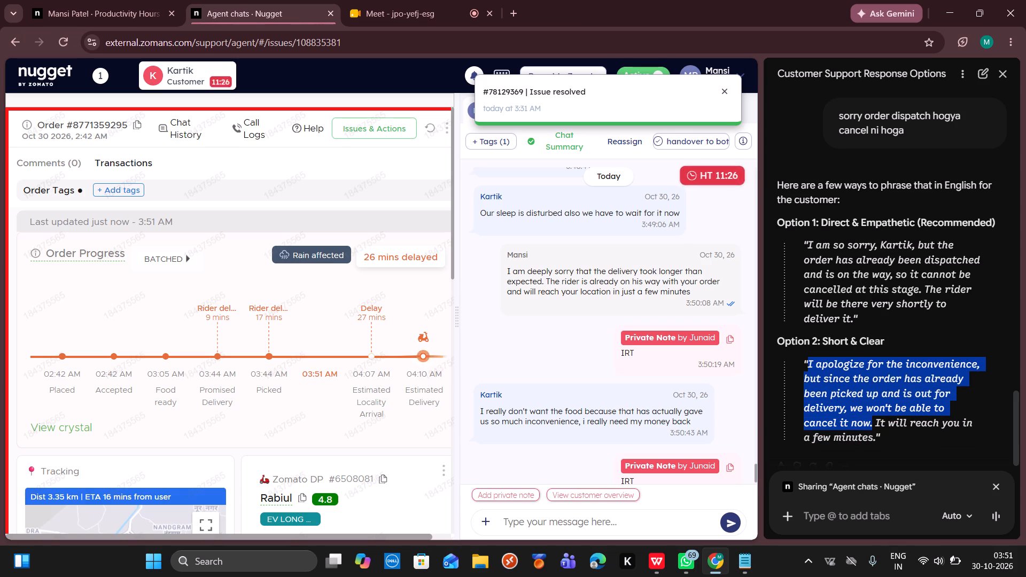
{"action": "left_click", "coordinate": [595, 525]}
{"action": "key", "text": "ctrl+v"}
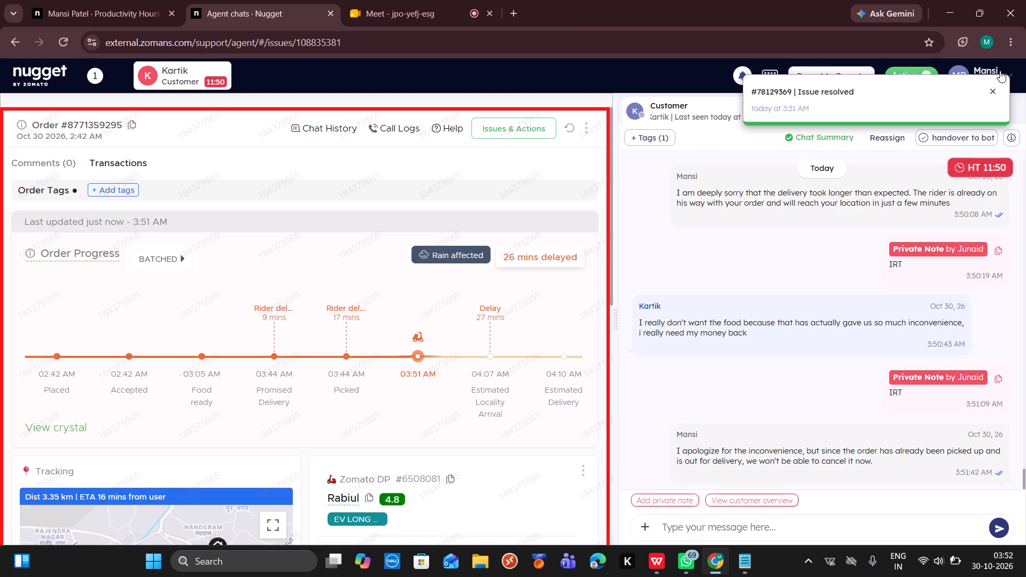
{"action": "left_click", "coordinate": [569, 127]}
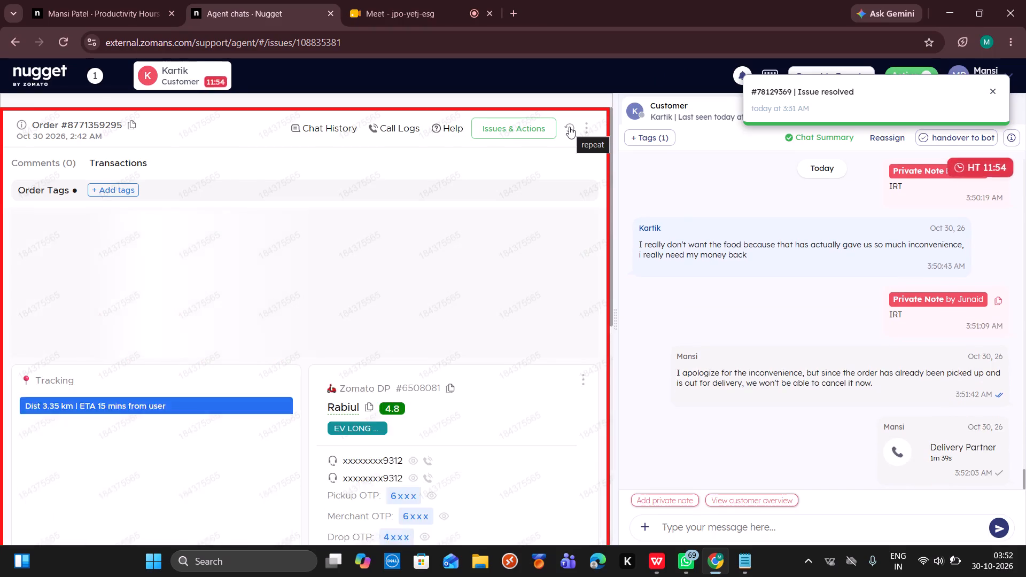
{"action": "left_click", "coordinate": [411, 127]}
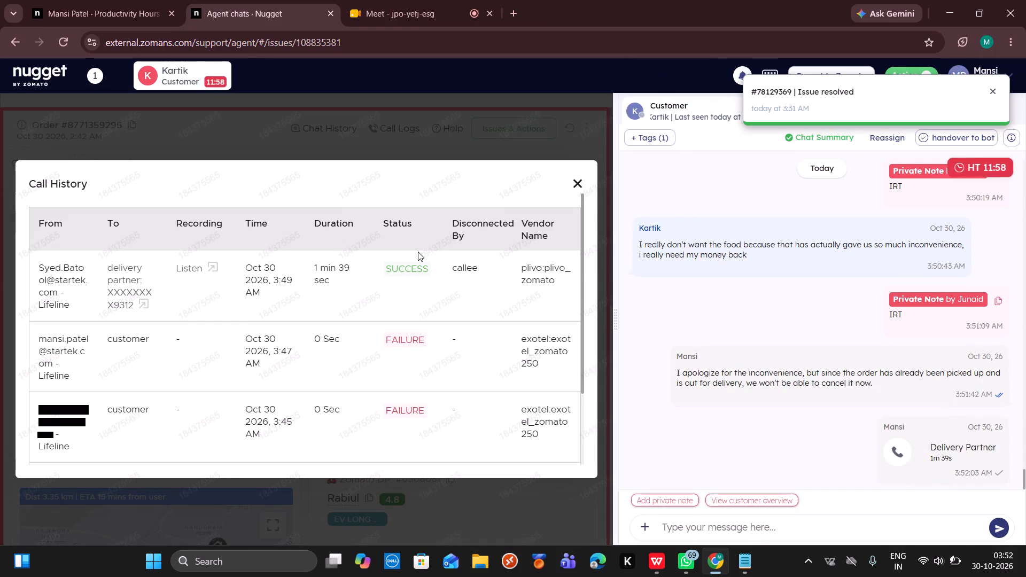
{"action": "scroll", "coordinate": [419, 332], "scroll_direction": "down", "scroll_amount": 2}
{"action": "scroll", "coordinate": [419, 332], "scroll_direction": "up", "scroll_amount": 4}
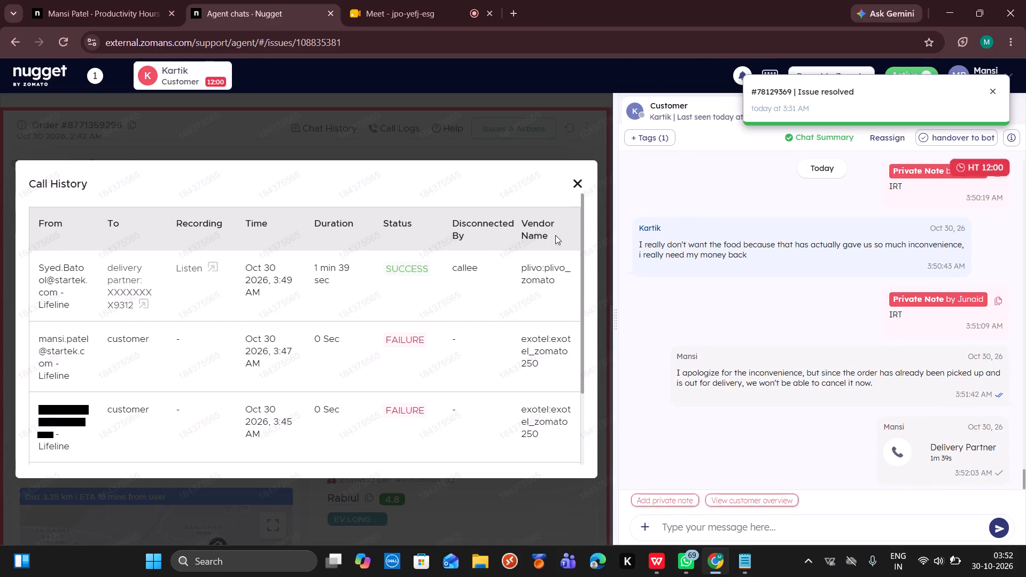
{"action": "left_click", "coordinate": [575, 183]}
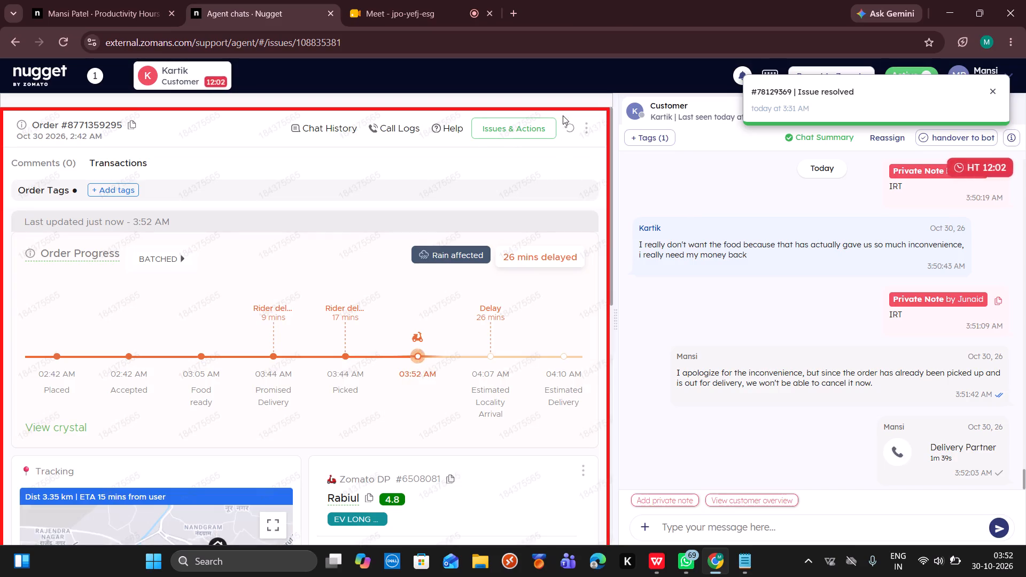
{"action": "left_click", "coordinate": [568, 123]}
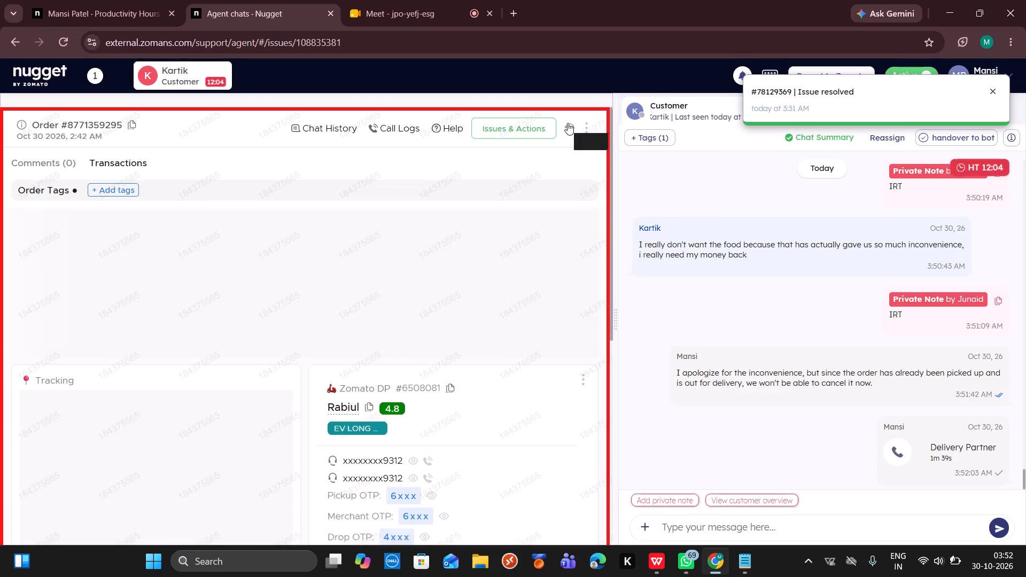
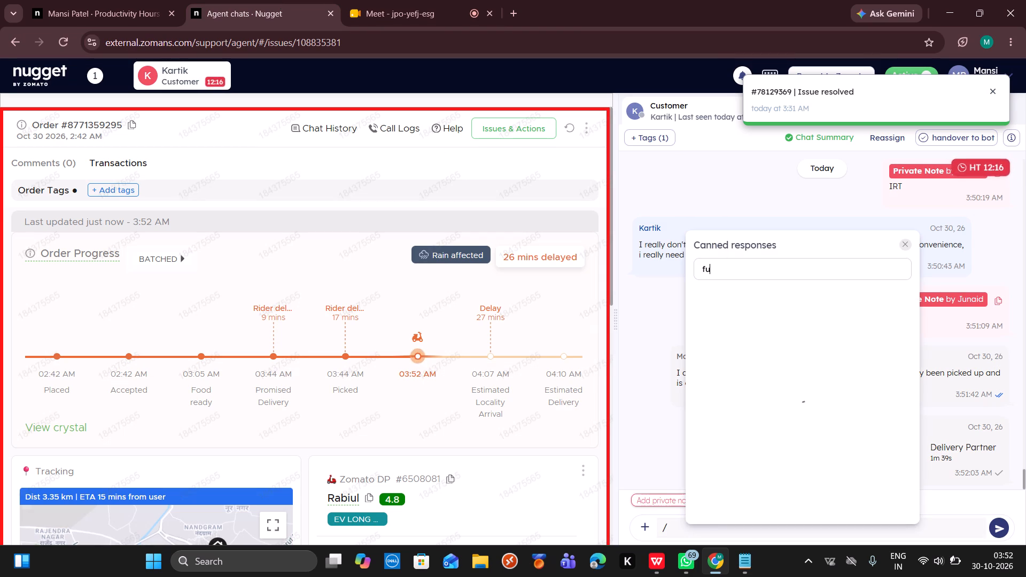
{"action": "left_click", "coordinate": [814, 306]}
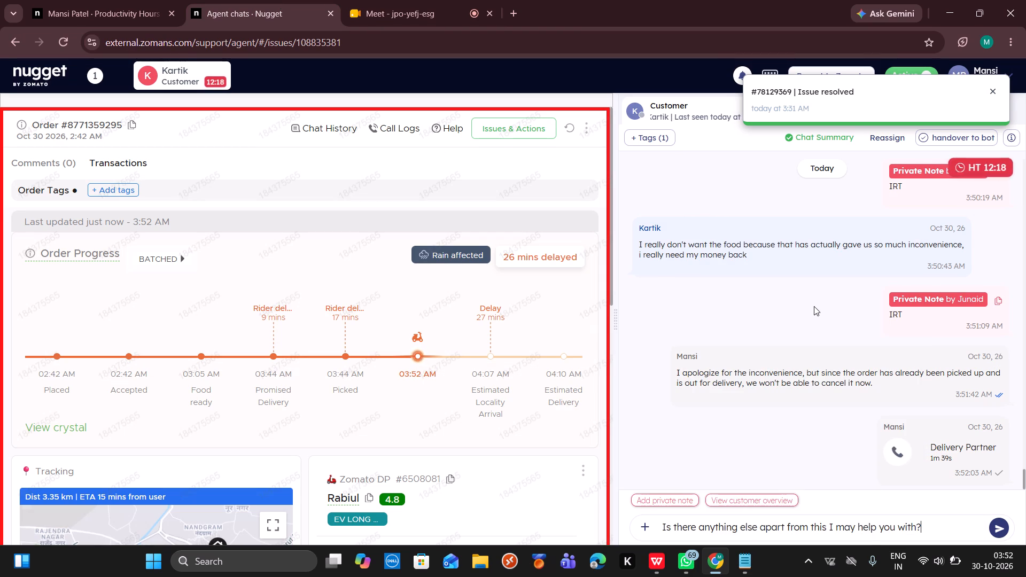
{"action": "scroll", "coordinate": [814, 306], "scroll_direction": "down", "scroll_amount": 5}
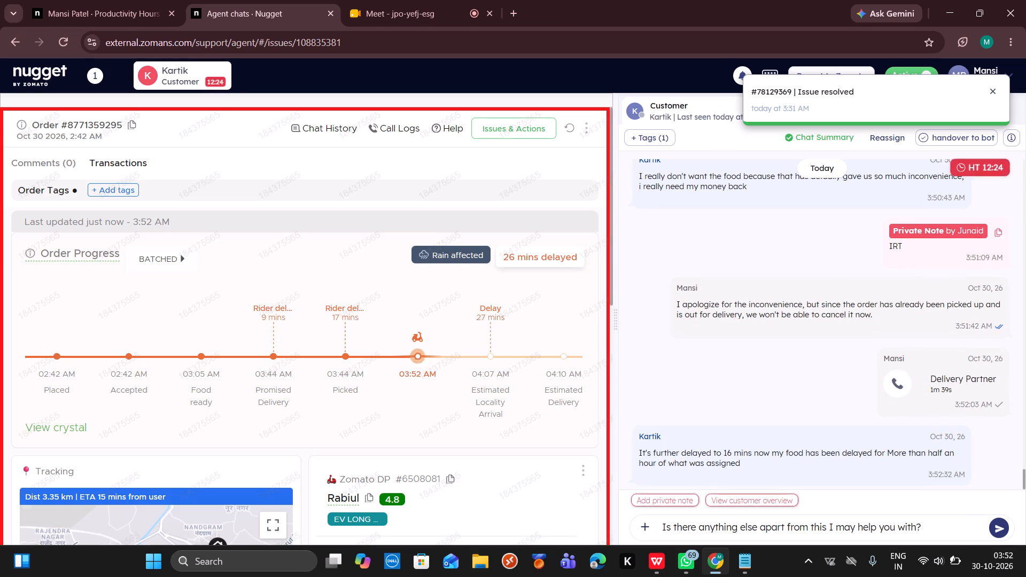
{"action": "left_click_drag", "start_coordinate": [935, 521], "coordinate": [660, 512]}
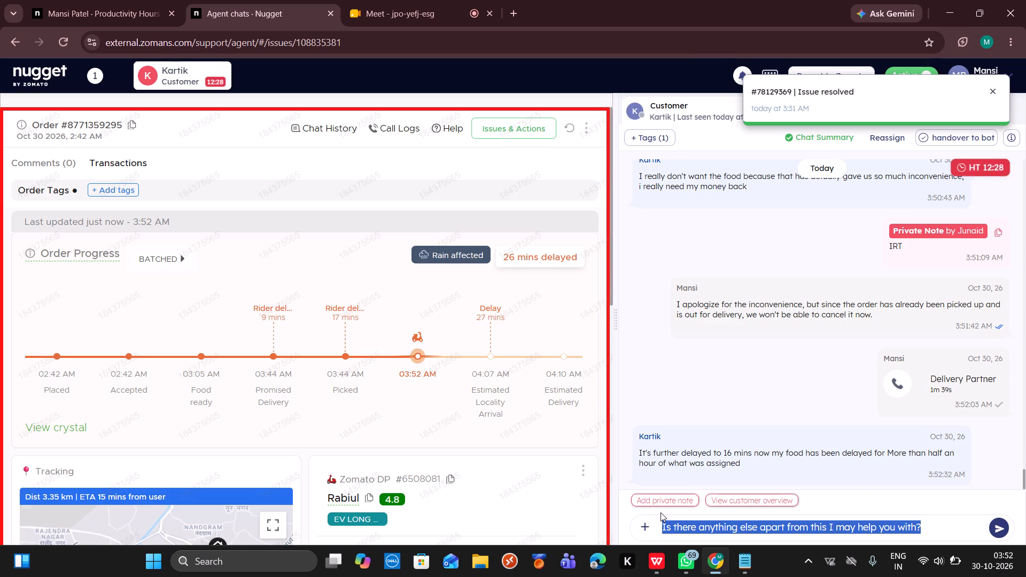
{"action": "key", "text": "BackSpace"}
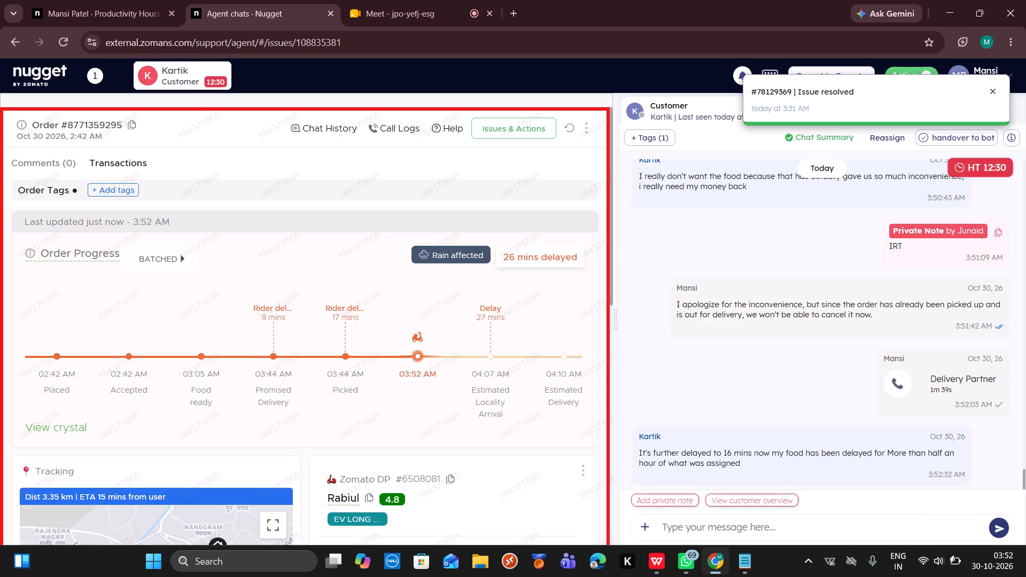
{"action": "left_click", "coordinate": [568, 126]}
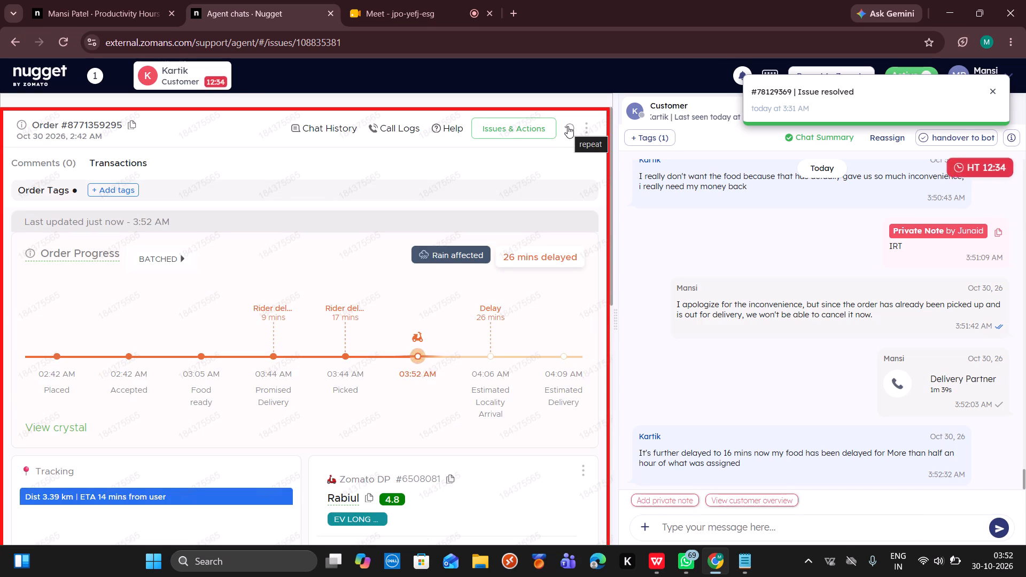
{"action": "left_click", "coordinate": [568, 126]}
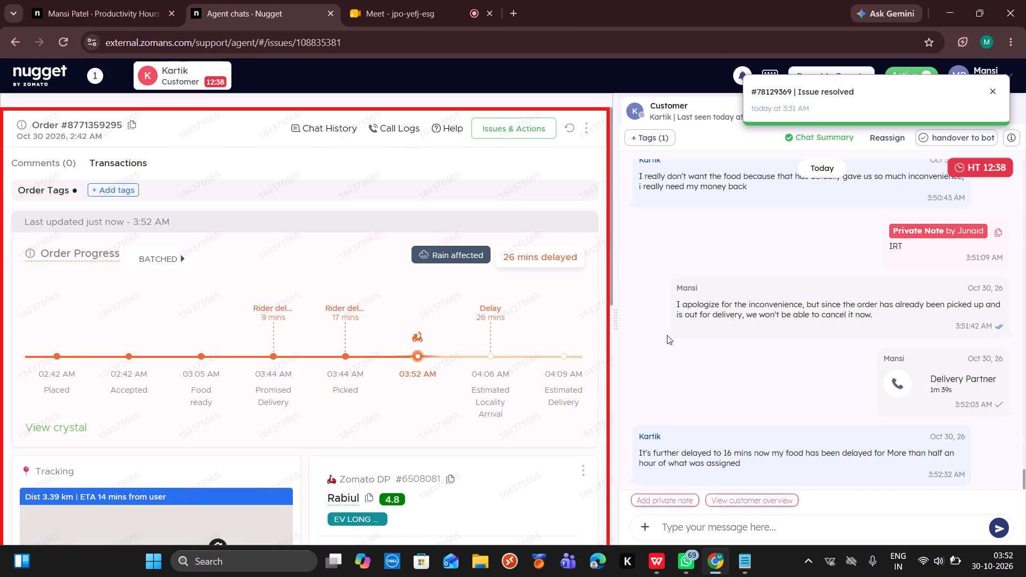
{"action": "scroll", "coordinate": [558, 420], "scroll_direction": "down", "scroll_amount": 3}
{"action": "scroll", "coordinate": [558, 420], "scroll_direction": "up", "scroll_amount": 7}
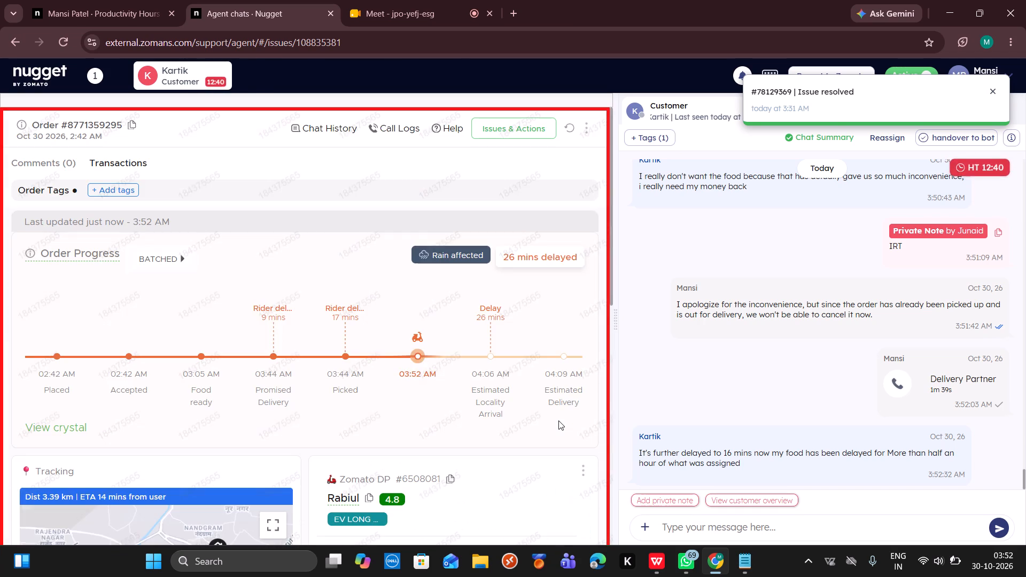
{"action": "left_click", "coordinate": [570, 127]}
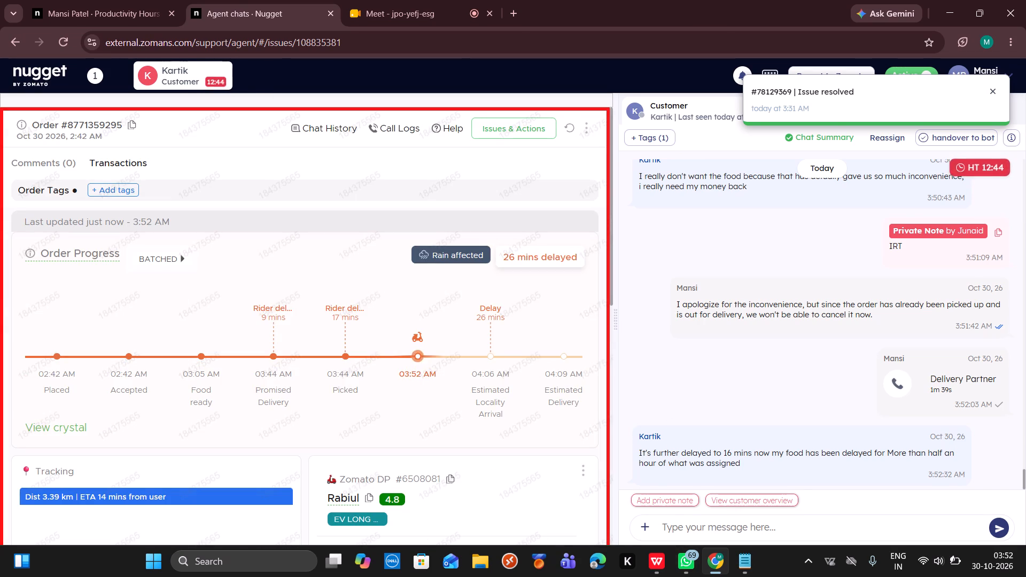
Draft a reply telling the customer not to worry: the rider, reached on call, has the order and is moving with great speed towards their location.
{"action": "left_click", "coordinate": [677, 526]}
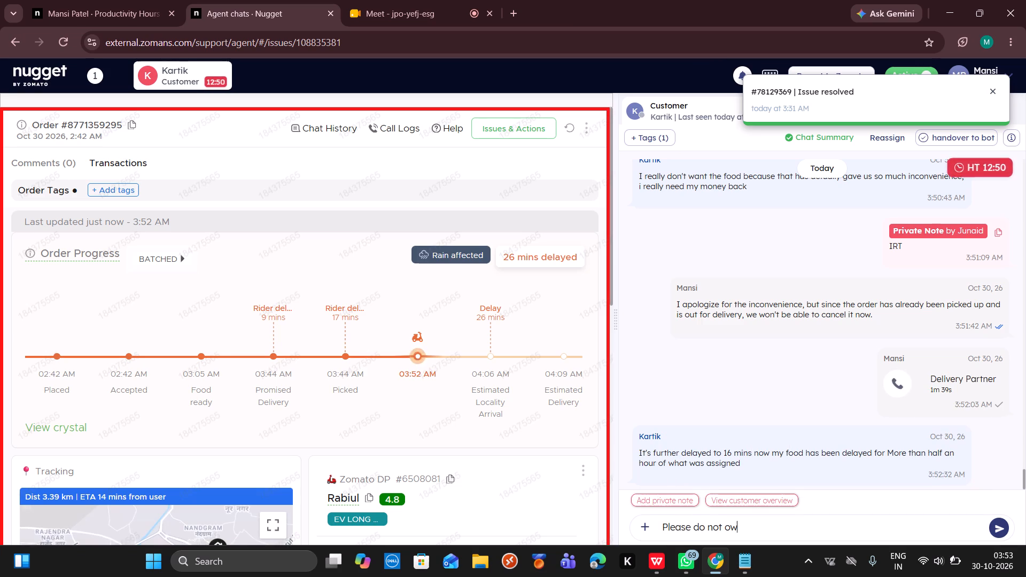
{"action": "key", "text": "BackSpace"}
{"action": "key", "text": "BackSpace"}
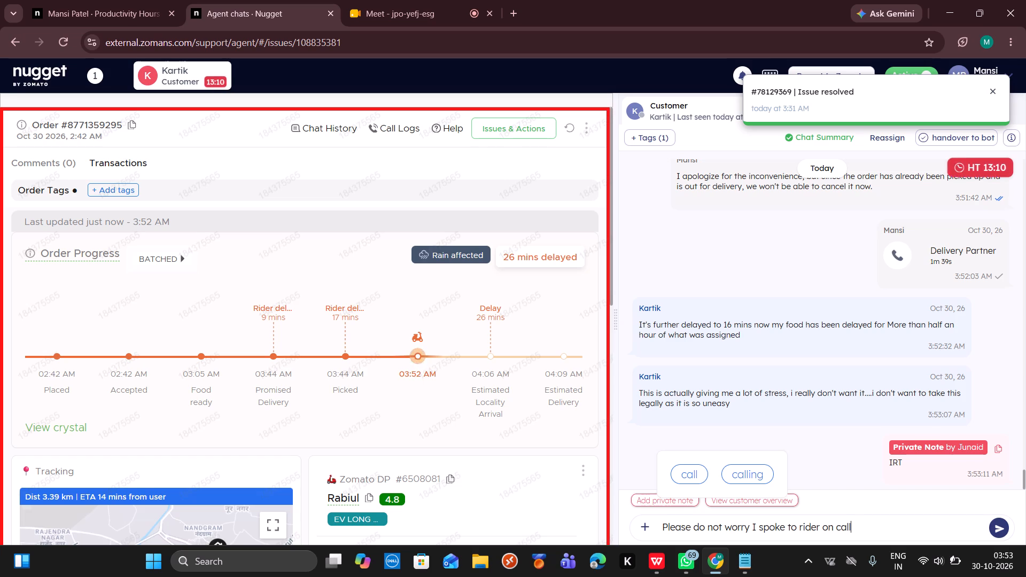
{"action": "key", "text": "space"}
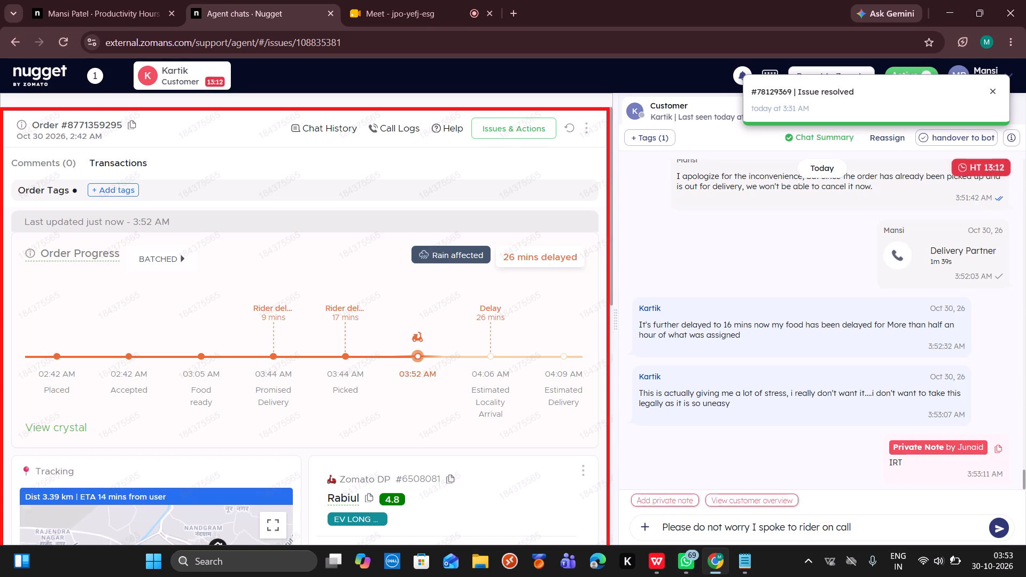
{"action": "type", "text": "he has pic your order and is moving with a great spee"}
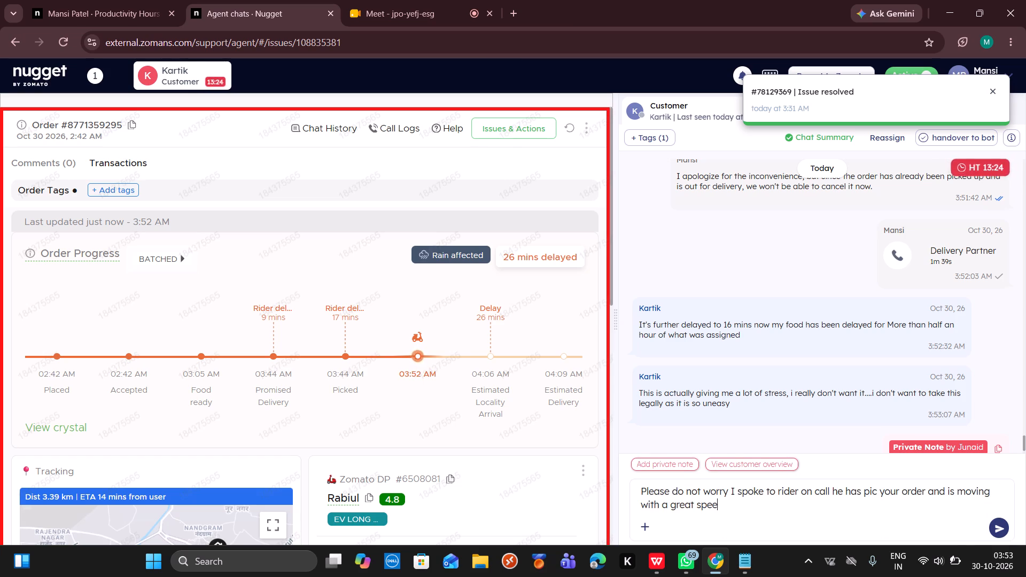
{"action": "type", "text": "d"}
{"action": "key", "text": "space"}
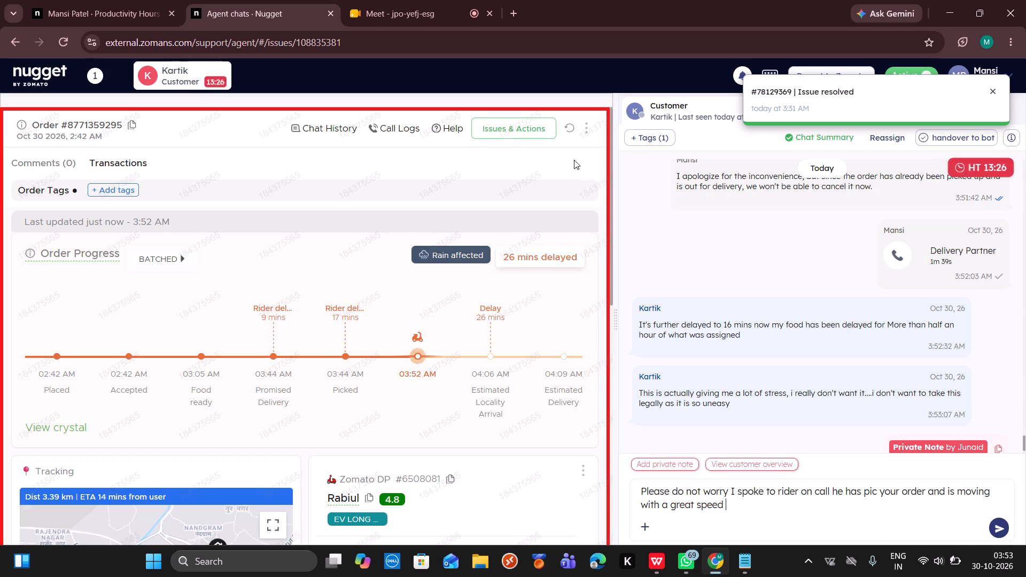
{"action": "left_click", "coordinate": [567, 128]}
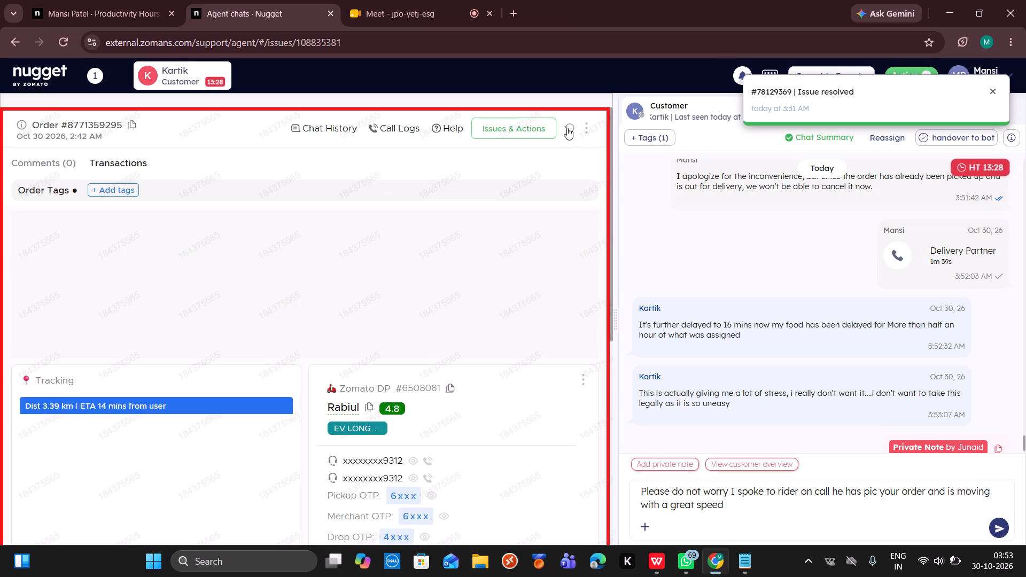
{"action": "left_click", "coordinate": [734, 510]}
{"action": "type", "text": "towards"}
{"action": "key", "text": "space"}
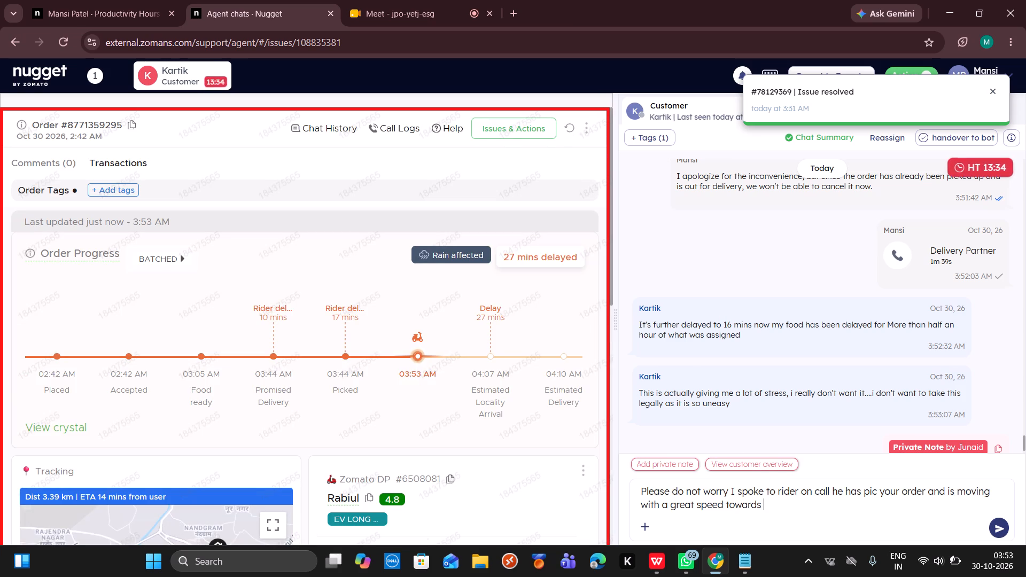
{"action": "type", "text": "your location ,"}
{"action": "key", "text": "space"}
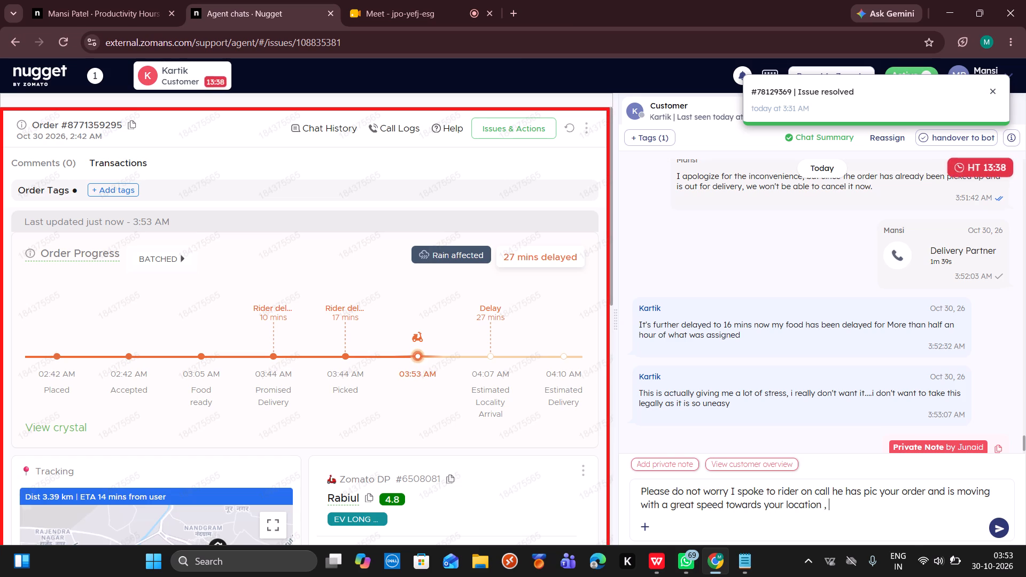
Continue the drafted reply with "hence as of now we are unable to cancel your order".
{"action": "type", "text": "hence as of now we are unable to"}
{"action": "key", "text": "space"}
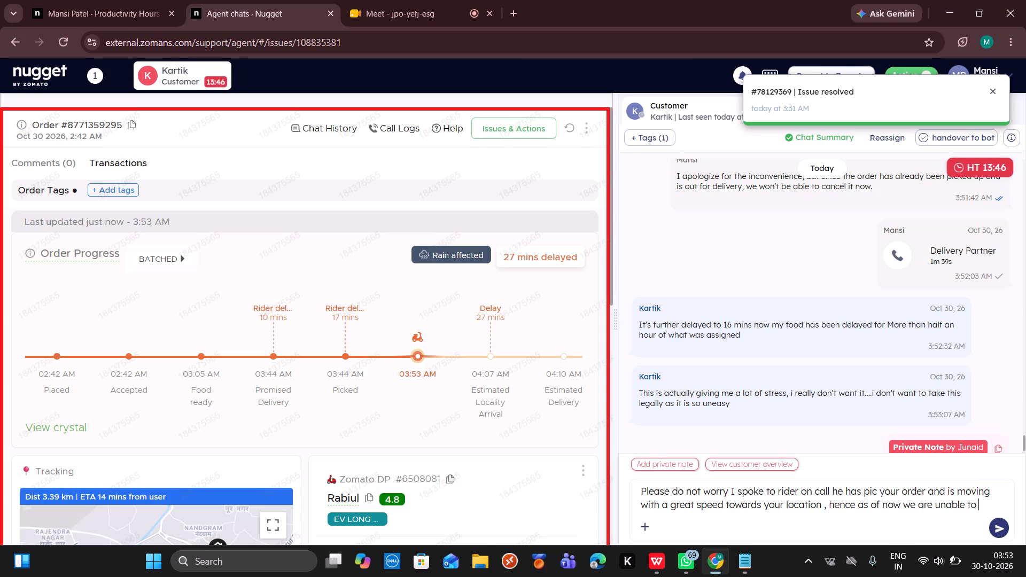
{"action": "type", "text": "cancel your order"}
{"action": "key", "text": "space"}
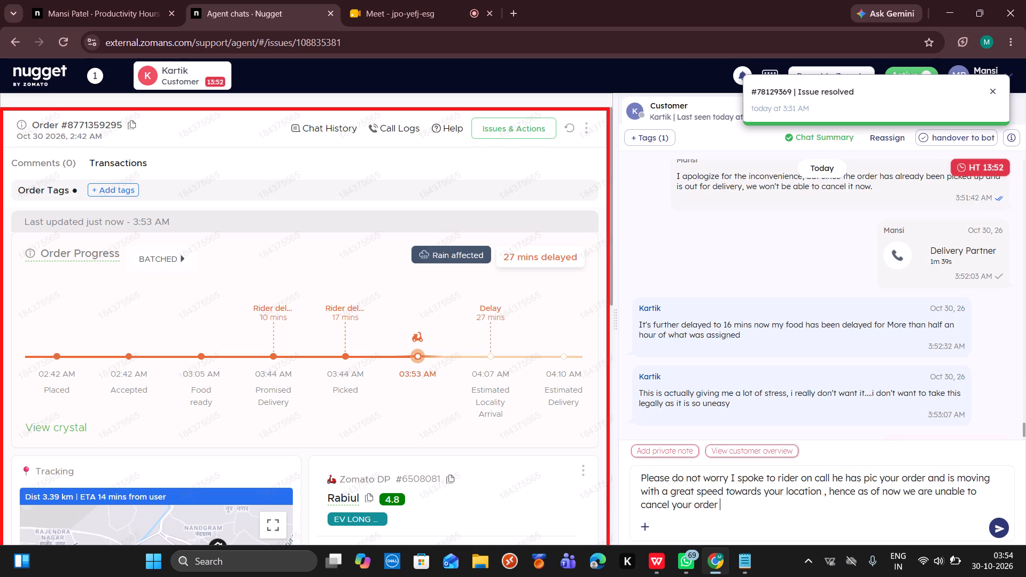
{"action": "key", "text": "s"}
{"action": "key", "text": "BackSpace"}
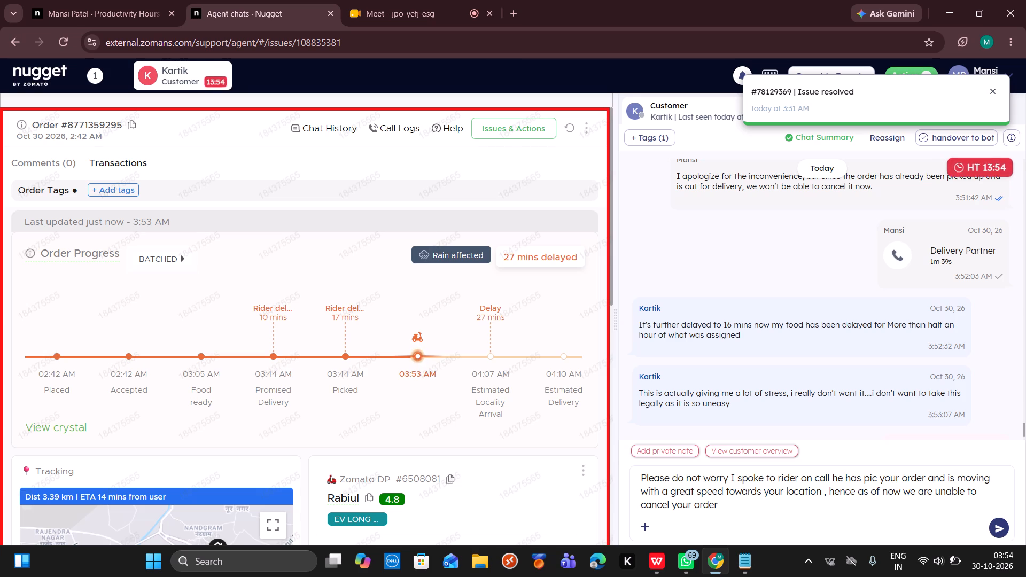
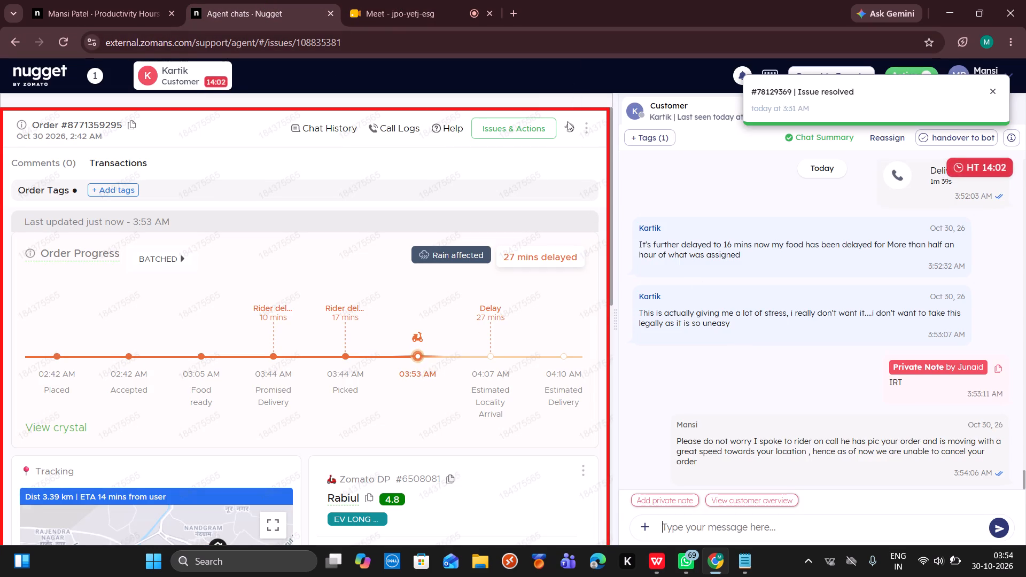
{"action": "left_click", "coordinate": [567, 125]}
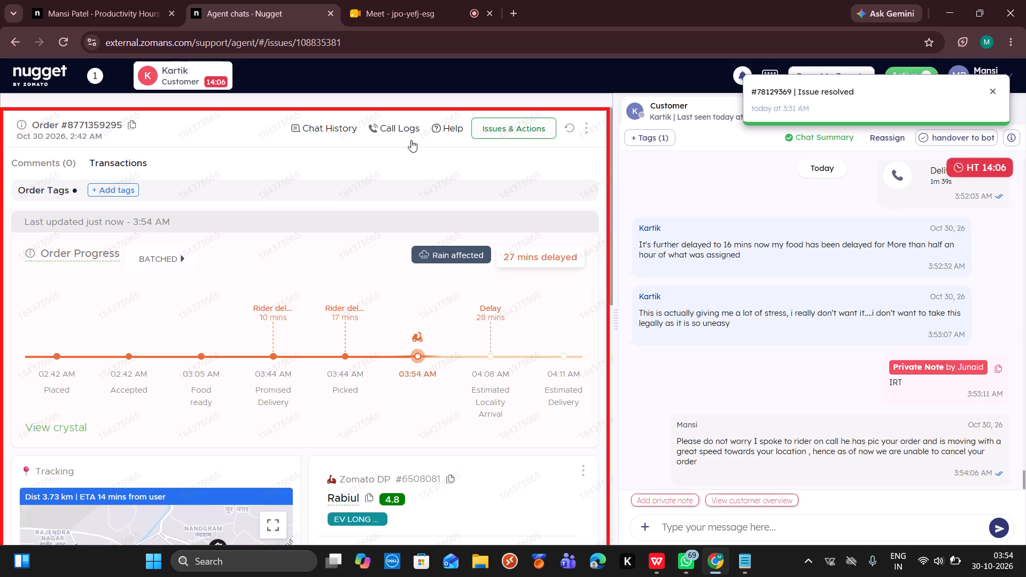
{"action": "scroll", "coordinate": [346, 178], "scroll_direction": "down", "scroll_amount": 1}
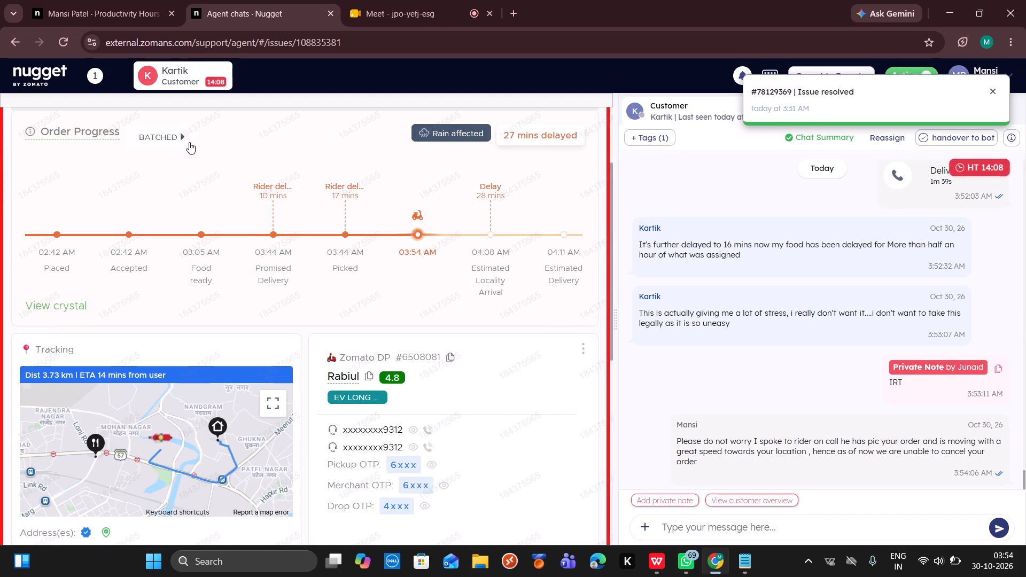
{"action": "left_click", "coordinate": [181, 138]}
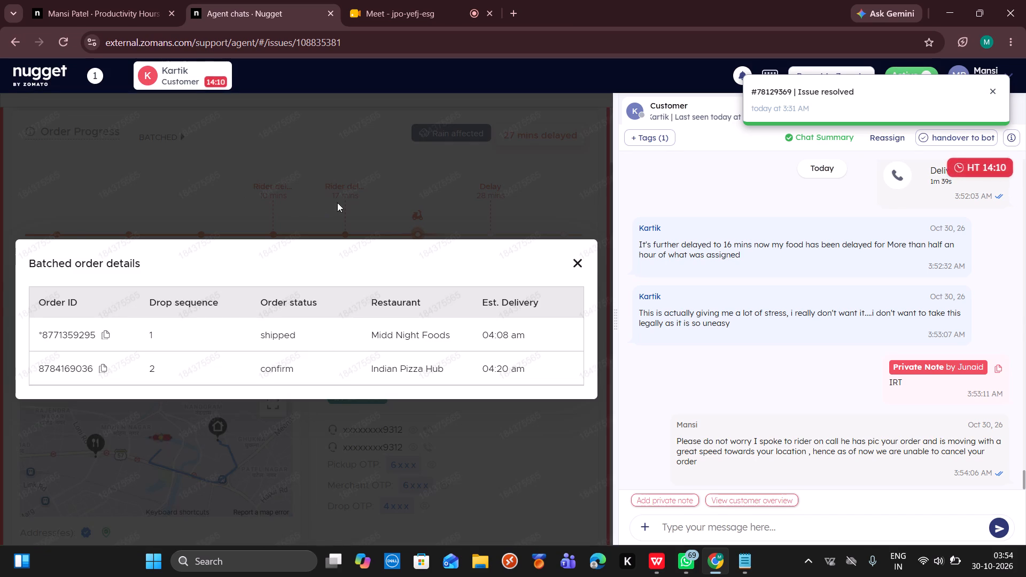
{"action": "left_click", "coordinate": [382, 182]}
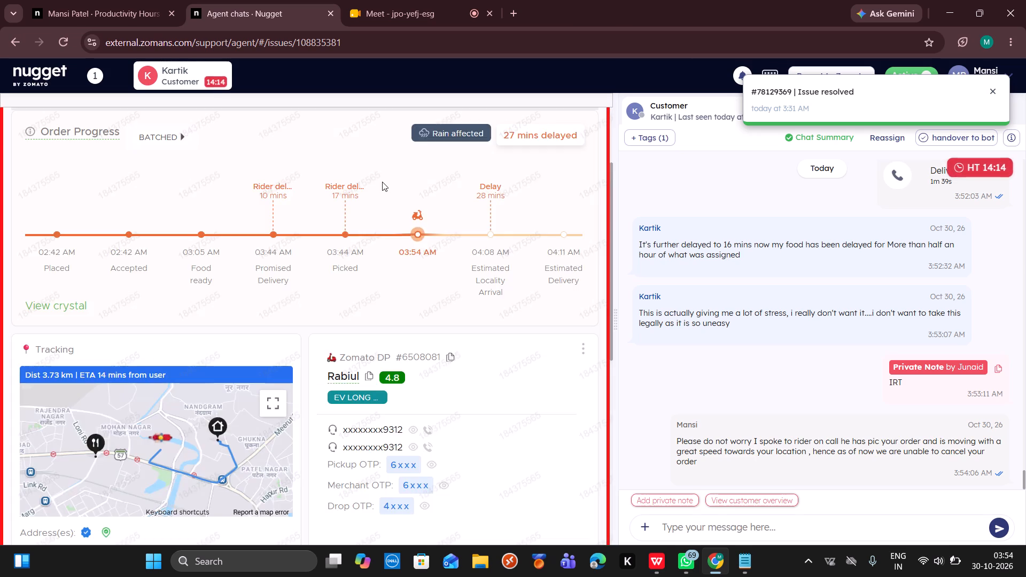
{"action": "scroll", "coordinate": [382, 182], "scroll_direction": "up", "scroll_amount": 5}
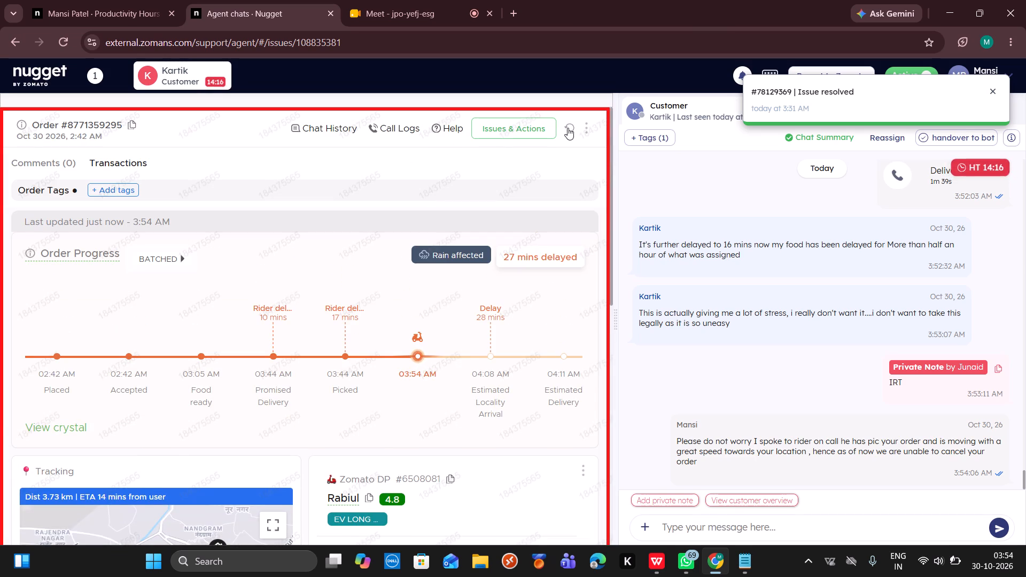
{"action": "left_click", "coordinate": [568, 128]}
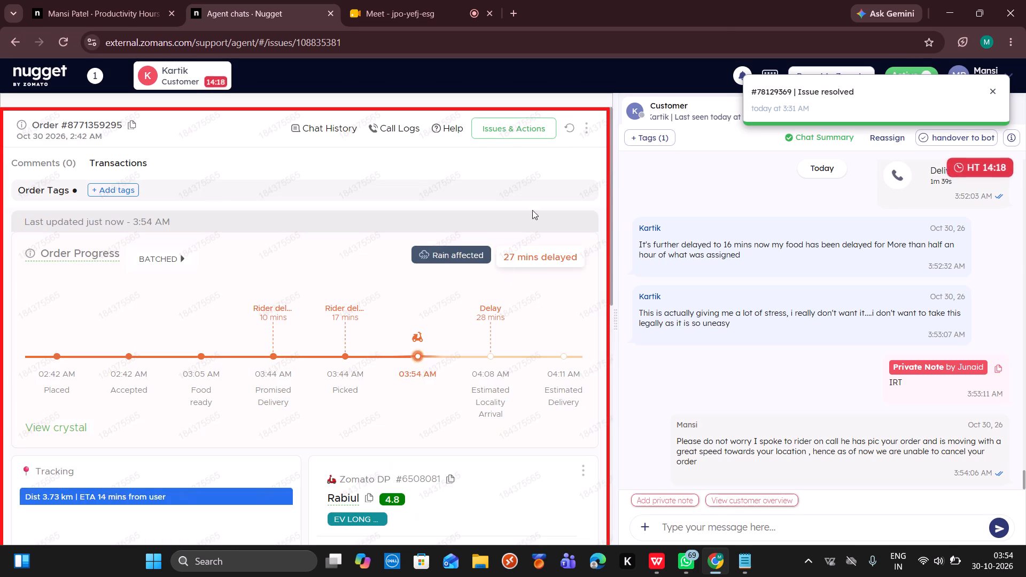
{"action": "left_click", "coordinate": [179, 258]}
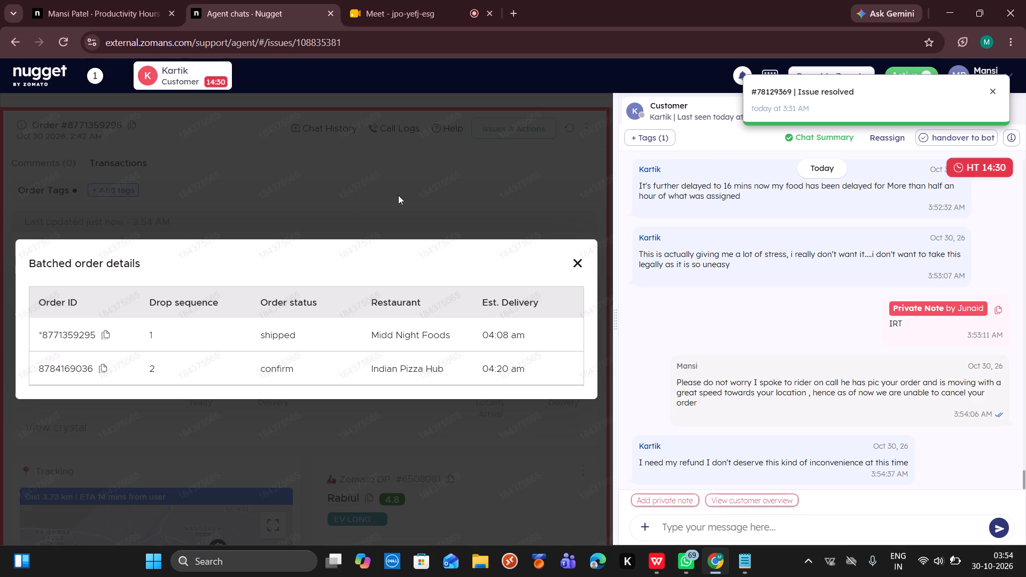
{"action": "left_click", "coordinate": [575, 266]}
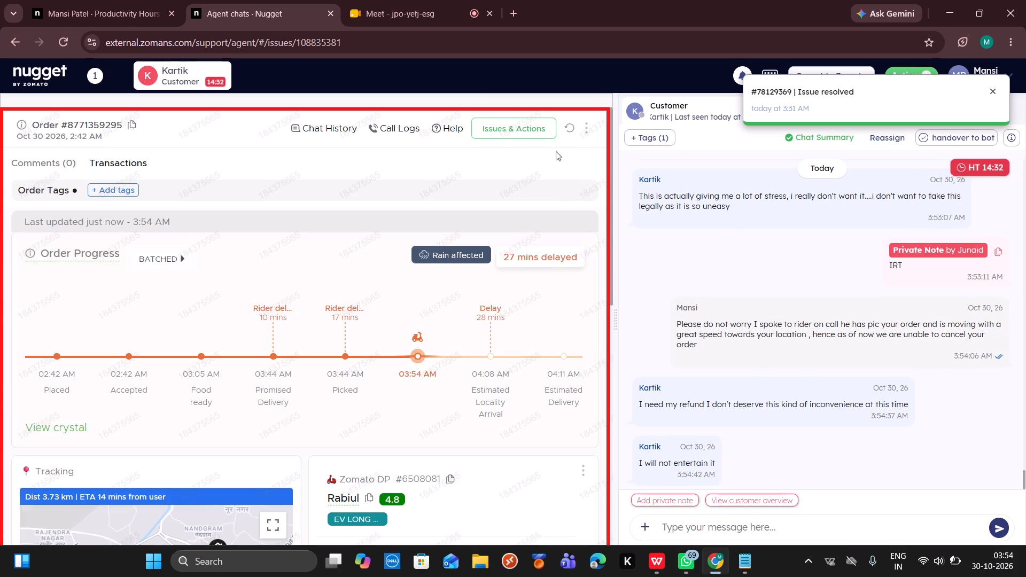
{"action": "left_click", "coordinate": [568, 130]}
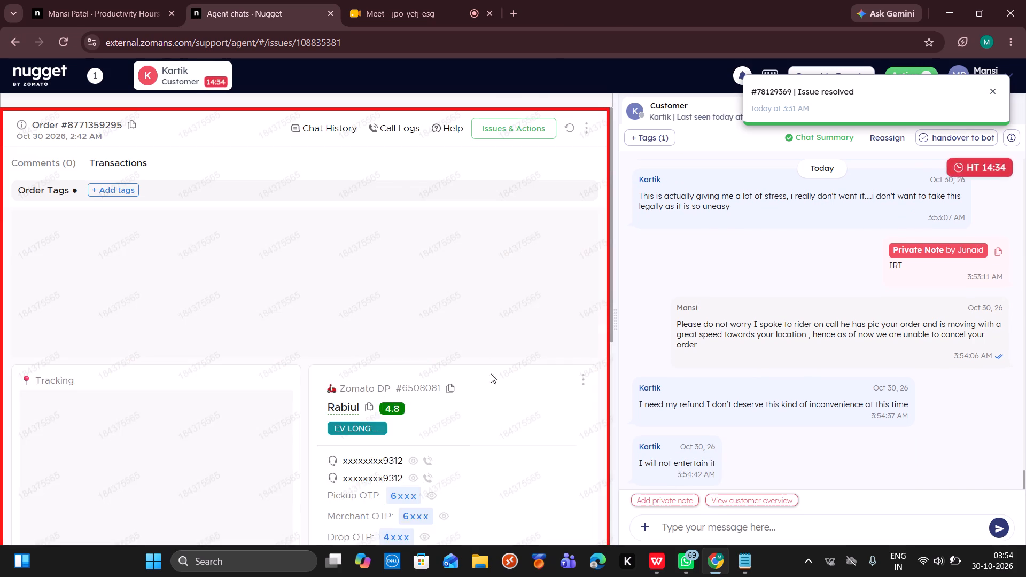
{"action": "scroll", "coordinate": [498, 393], "scroll_direction": "down", "scroll_amount": 4}
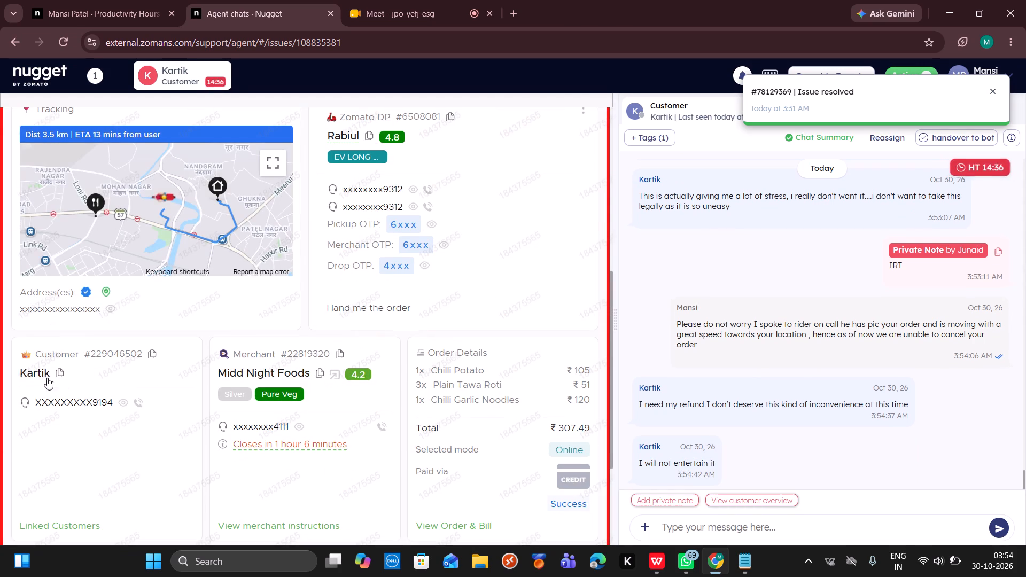
{"action": "left_click", "coordinate": [36, 376]}
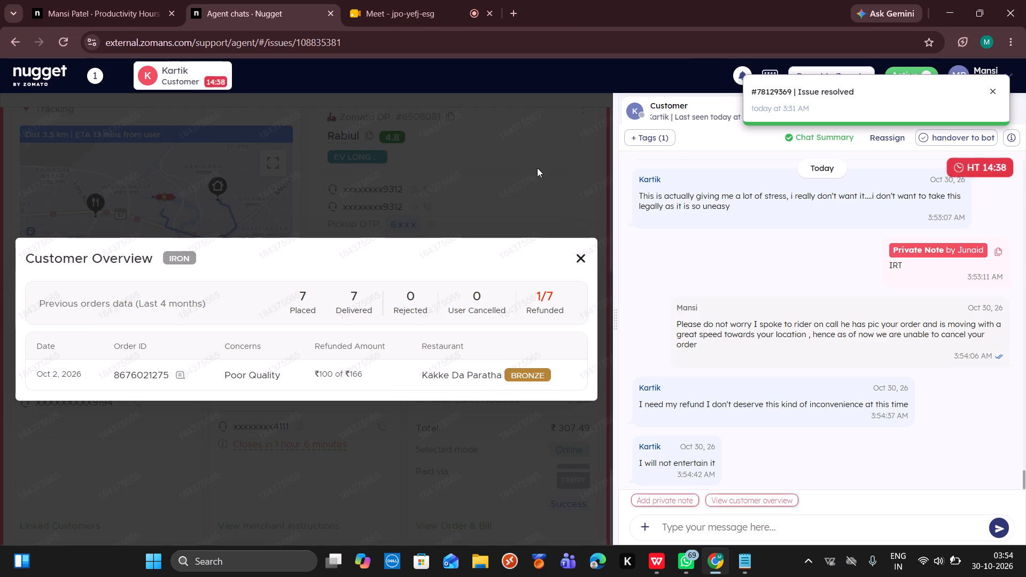
{"action": "left_click", "coordinate": [537, 168]}
{"action": "scroll", "coordinate": [537, 168], "scroll_direction": "up", "scroll_amount": 15}
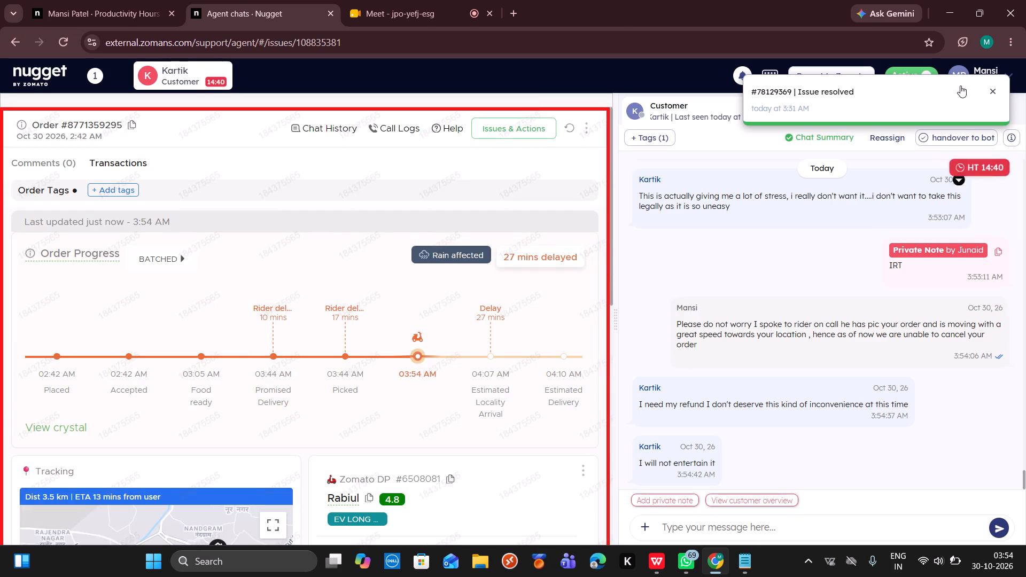
Ask Gemini for a reply with "sorry nhi hoga cancel", and request a shorter version with "short m thoda".
{"action": "left_click", "coordinate": [901, 9]}
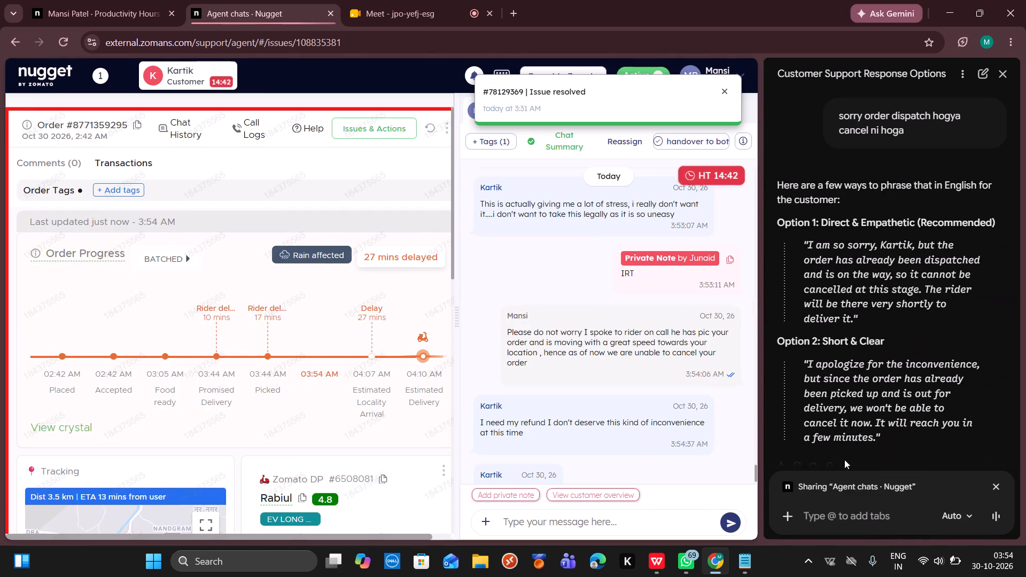
{"action": "type", "text": "sorry nhi hoga cancel"}
{"action": "key", "text": "Return"}
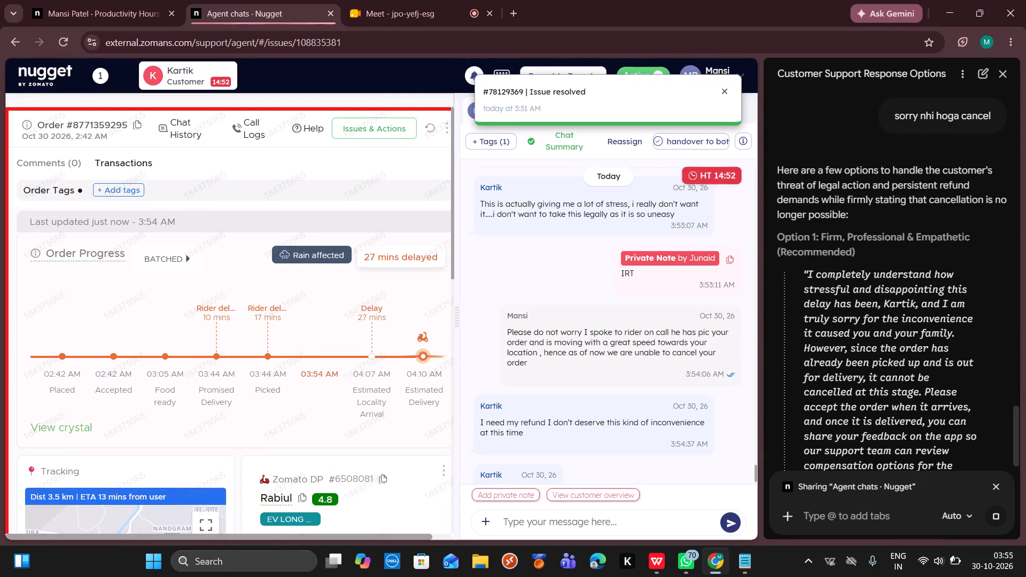
{"action": "type", "text": "short m thoda"}
{"action": "key", "text": "Return"}
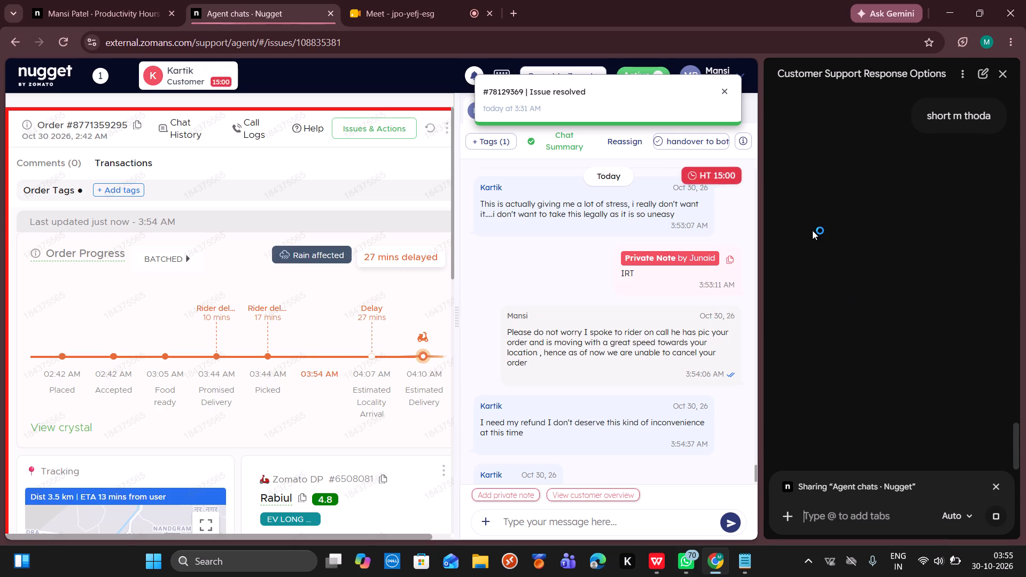
Copy Gemini's short reply from its beginning through "it cannot be cancelled now." into the customer chat message.
{"action": "left_click_drag", "start_coordinate": [807, 196], "coordinate": [852, 231]}
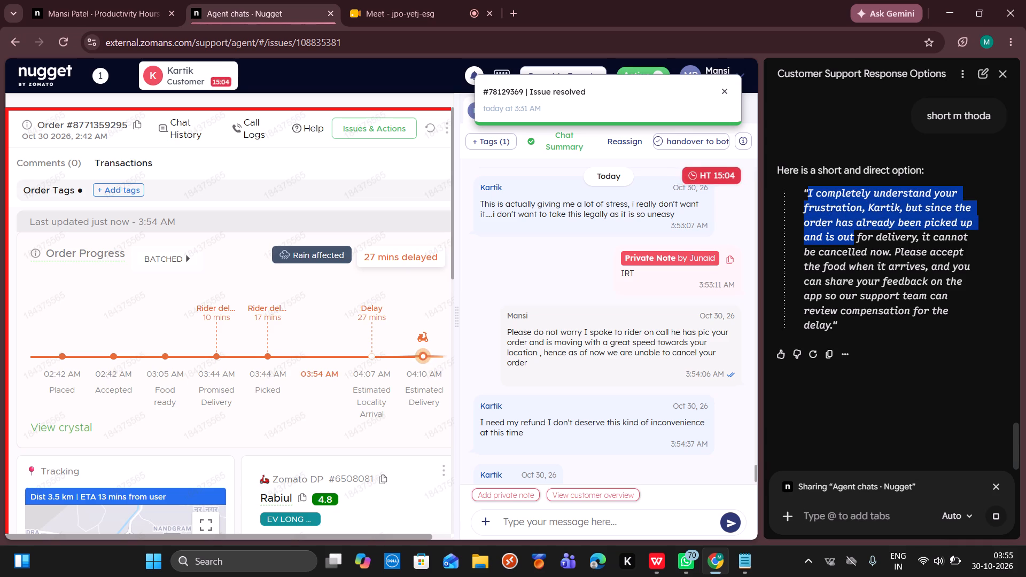
{"action": "left_click_drag", "start_coordinate": [852, 231], "coordinate": [906, 266]}
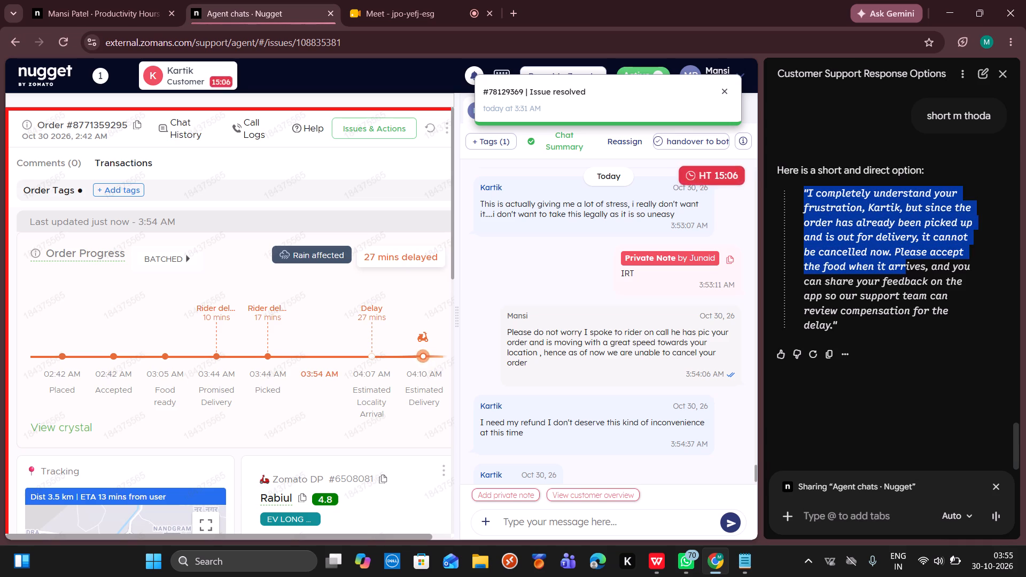
{"action": "left_click_drag", "start_coordinate": [906, 266], "coordinate": [894, 252]}
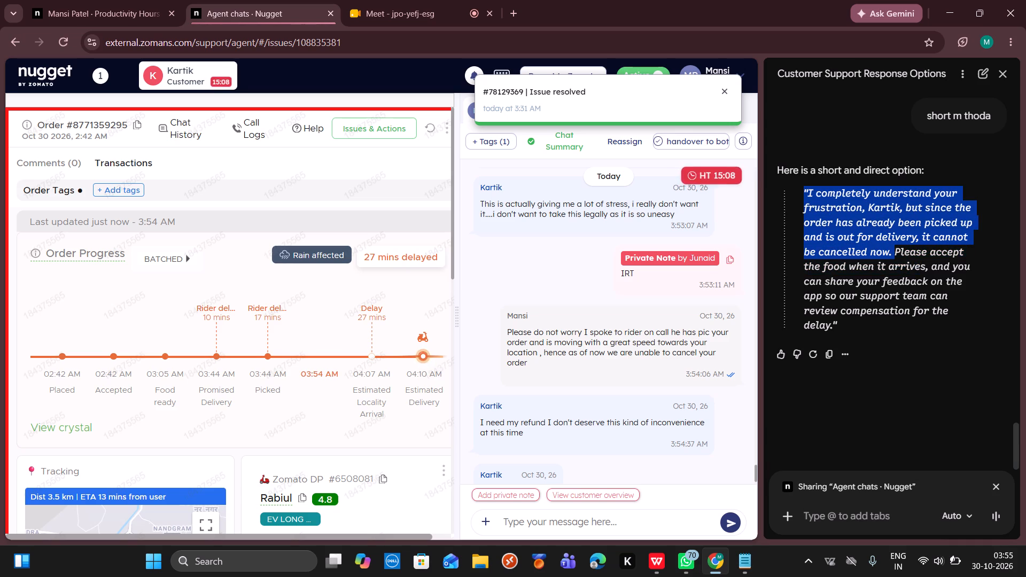
{"action": "left_click_drag", "start_coordinate": [894, 252], "coordinate": [893, 252]}
{"action": "key", "text": "ctrl+c"}
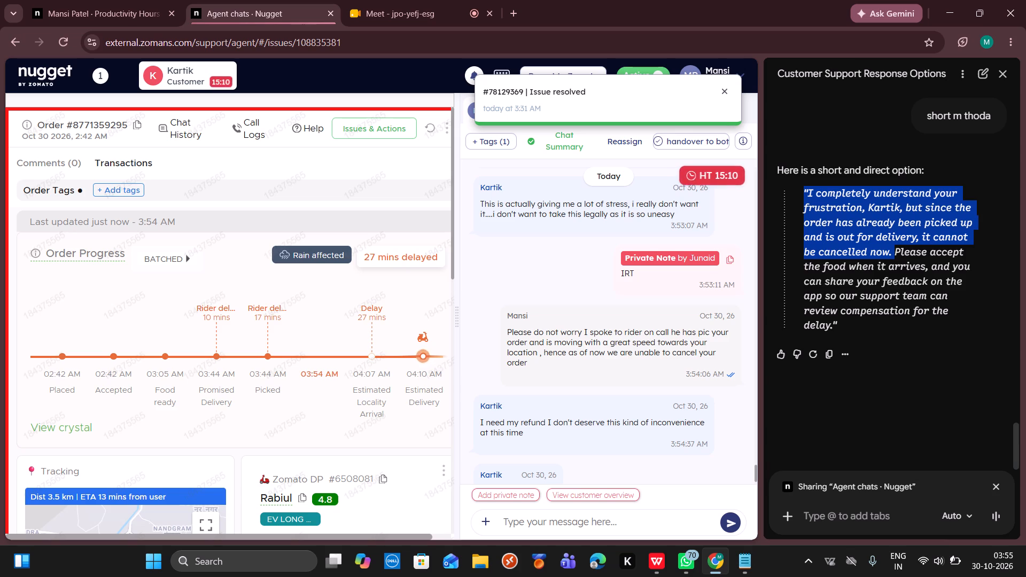
{"action": "left_click", "coordinate": [548, 521]}
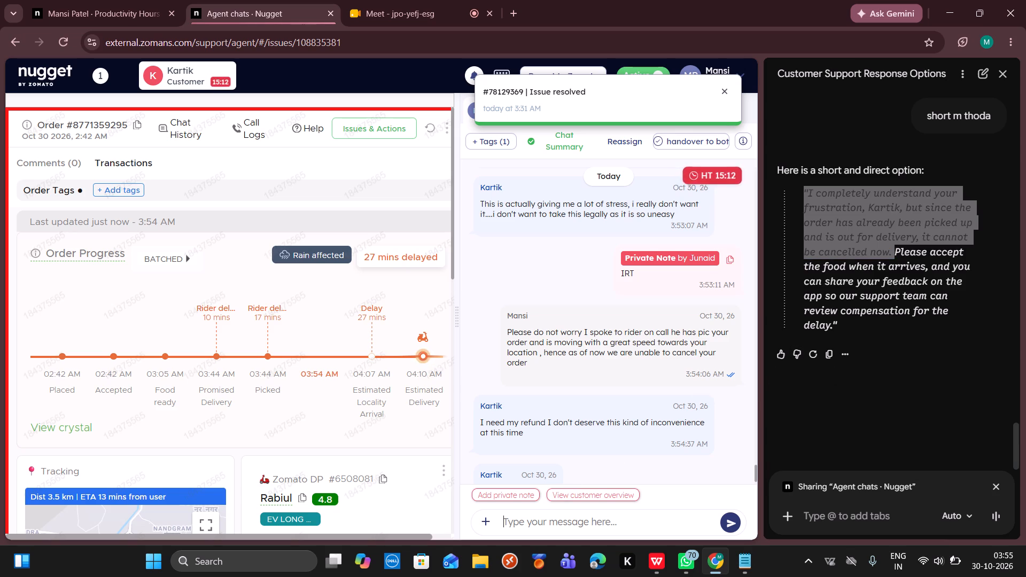
{"action": "key", "text": "ctrl+v"}
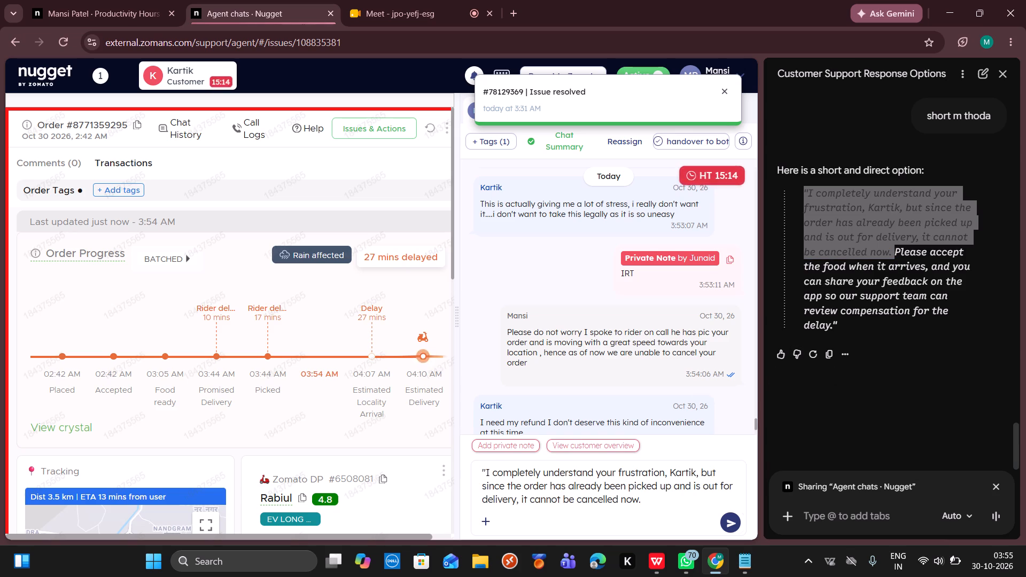
Remove the opening quotation mark and the customer's name from the drafted reply.
{"action": "left_click", "coordinate": [486, 478]}
{"action": "key", "text": "BackSpace"}
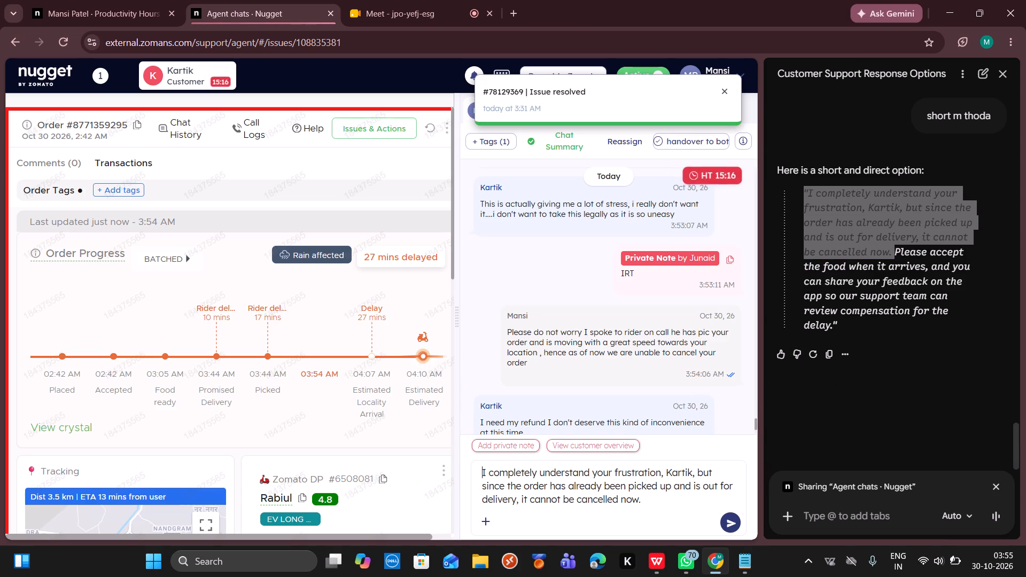
{"action": "left_click_drag", "start_coordinate": [695, 476], "coordinate": [663, 468]}
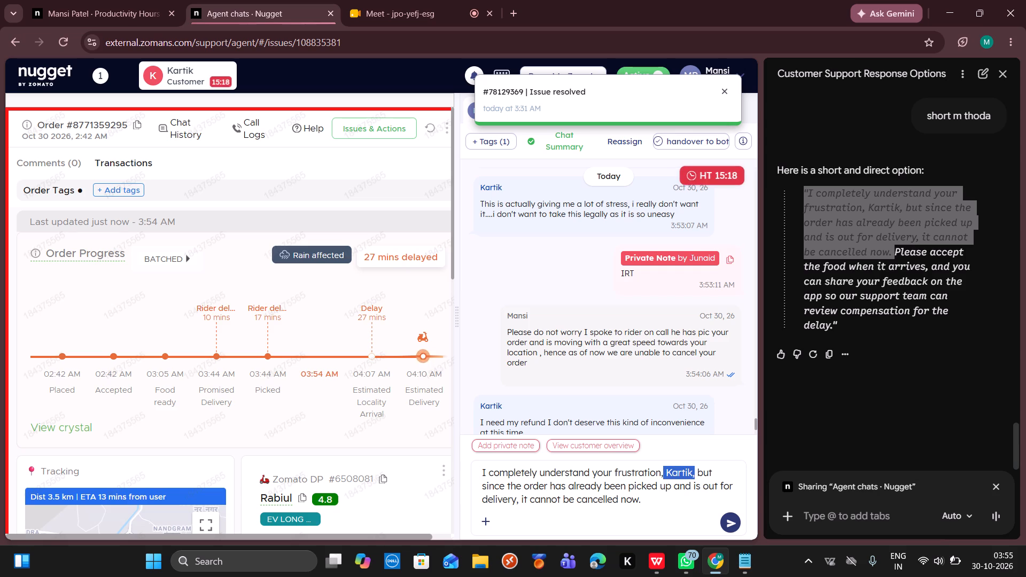
{"action": "left_click_drag", "start_coordinate": [663, 468], "coordinate": [662, 468]}
{"action": "key", "text": "BackSpace"}
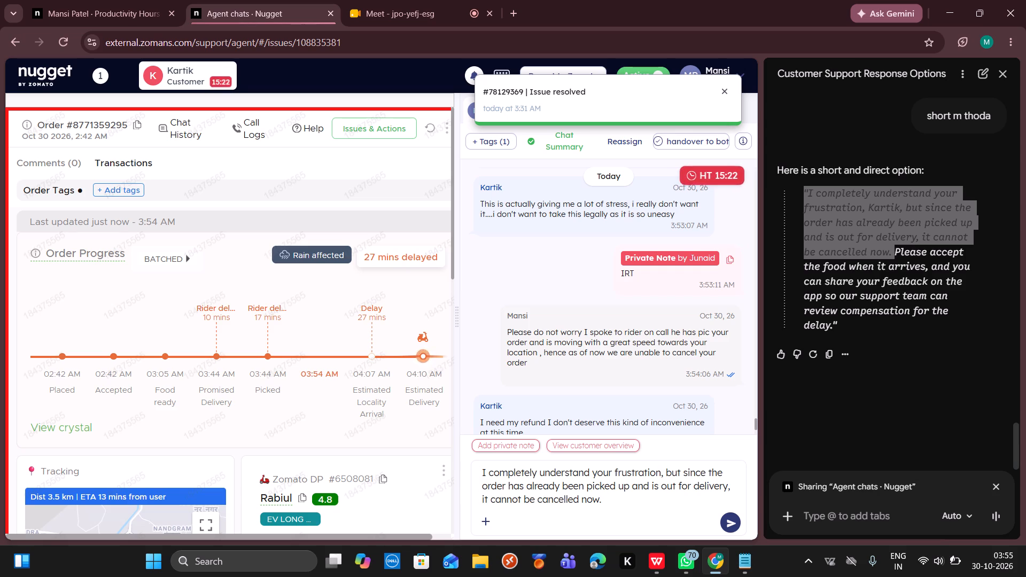
Add "We are sorry for the inconvinience caused" after a space at the end of the reply, send it, and close Gemini.
{"action": "left_click", "coordinate": [635, 502]}
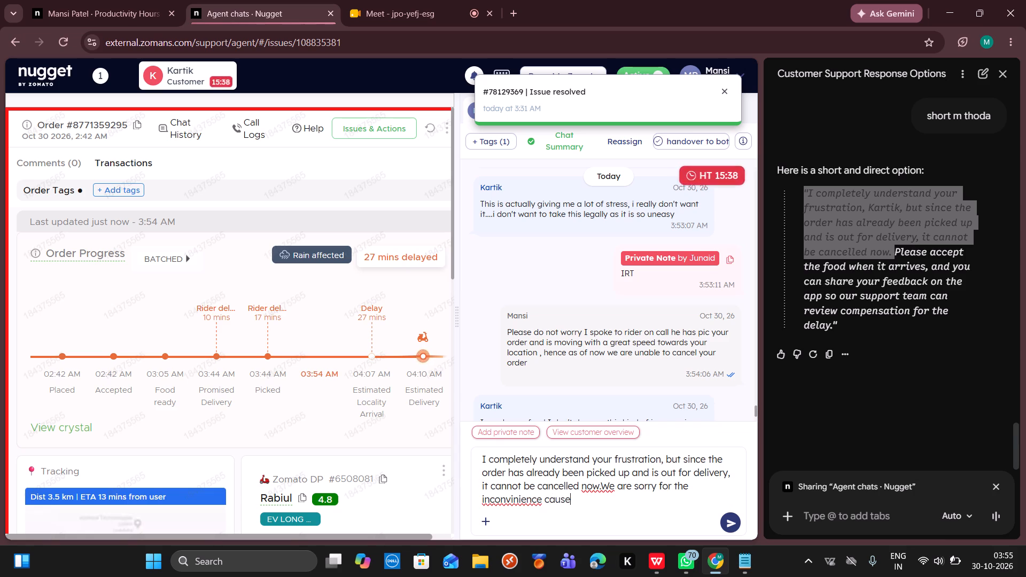
{"action": "left_click", "coordinate": [598, 485]}
{"action": "key", "text": "Right"}
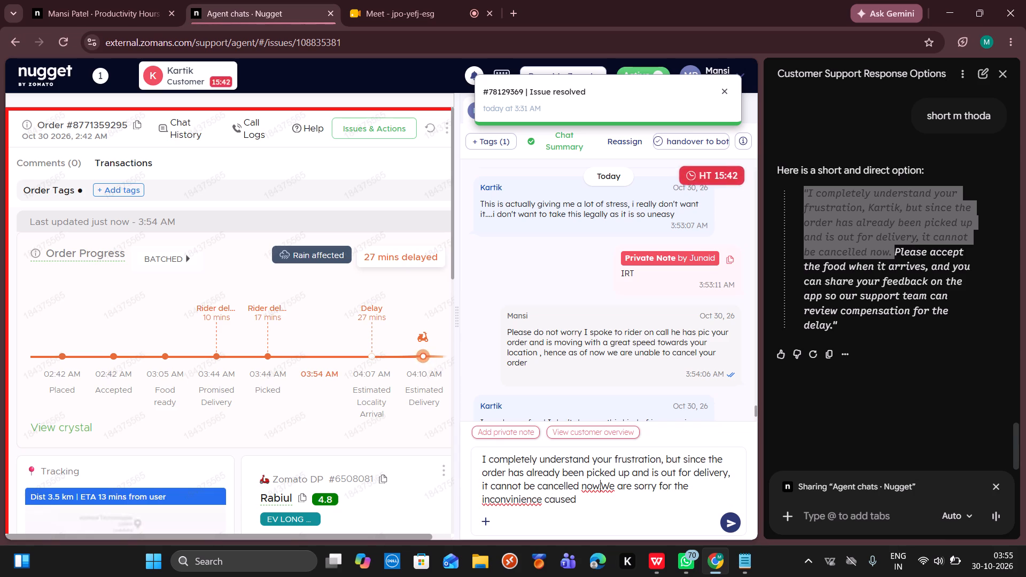
{"action": "key", "text": "space"}
{"action": "key", "text": "Return"}
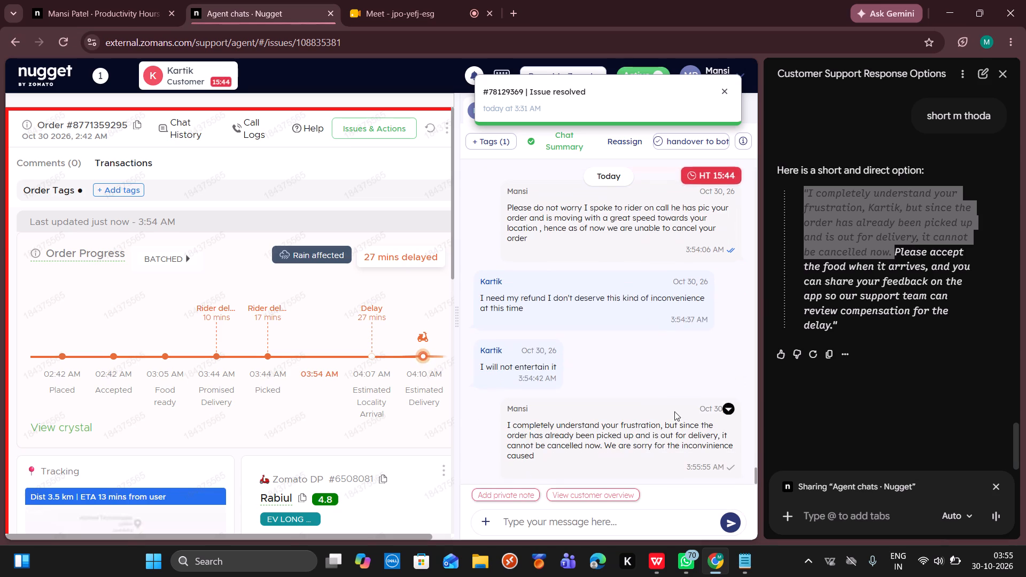
{"action": "left_click", "coordinate": [1000, 74]}
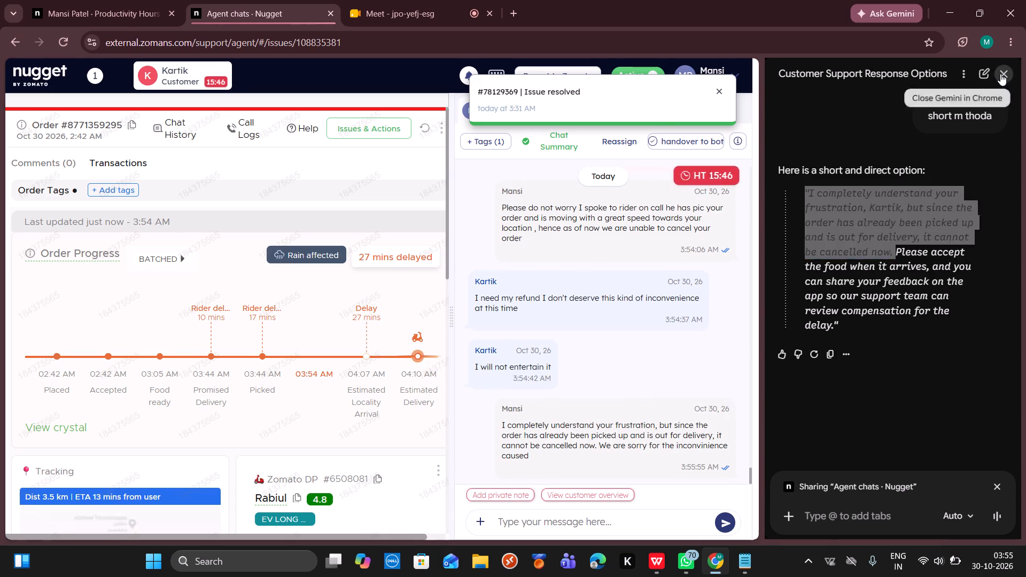
{"action": "left_click", "coordinate": [571, 127]}
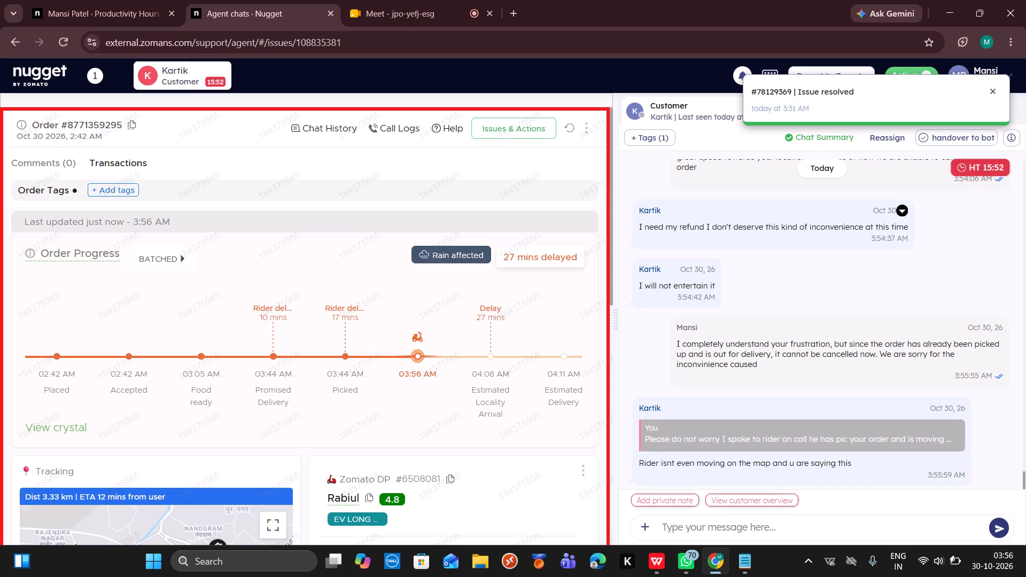
{"action": "scroll", "coordinate": [715, 280], "scroll_direction": "right", "scroll_amount": 1}
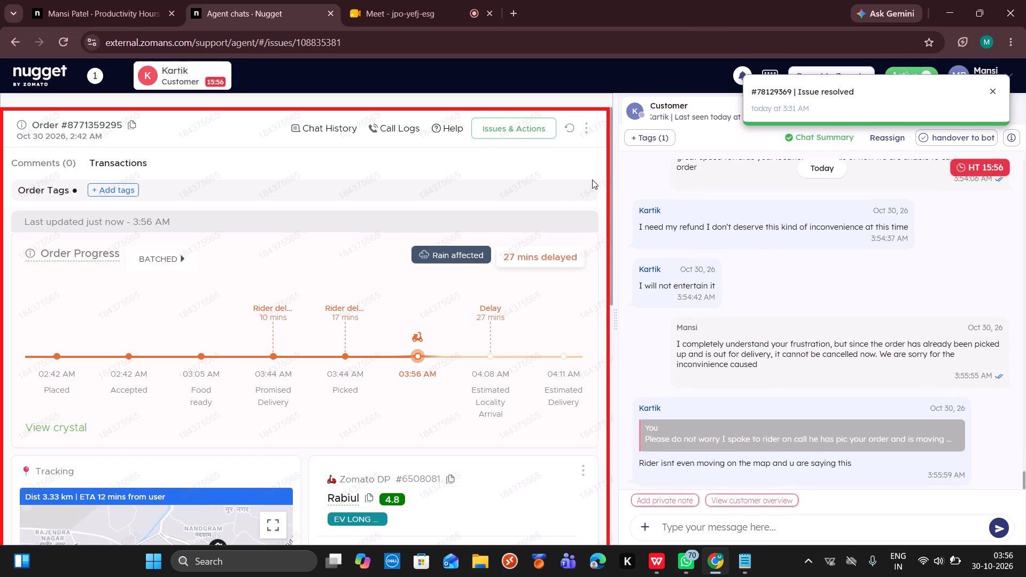
{"action": "left_click", "coordinate": [569, 125]}
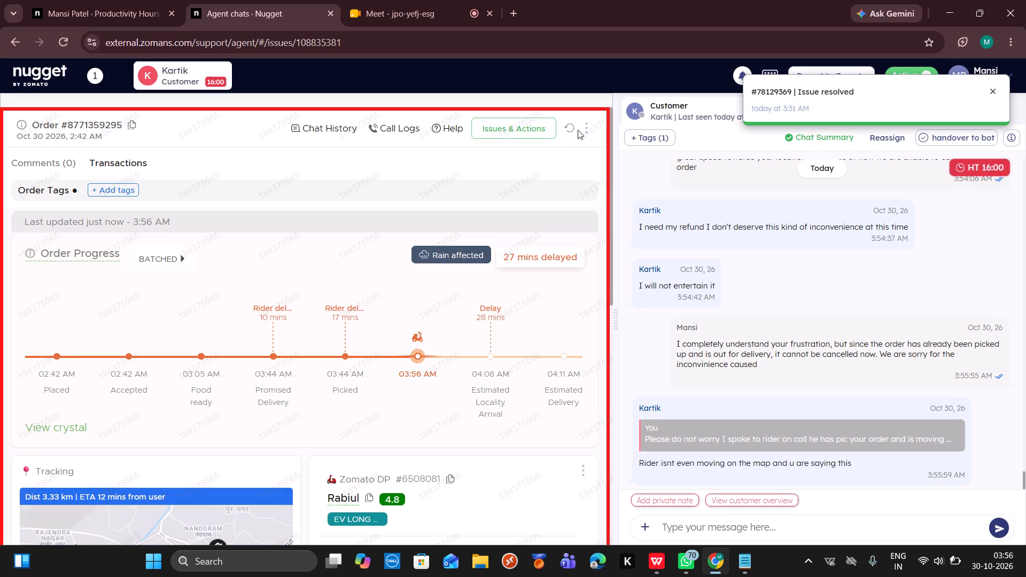
{"action": "left_click", "coordinate": [568, 123]}
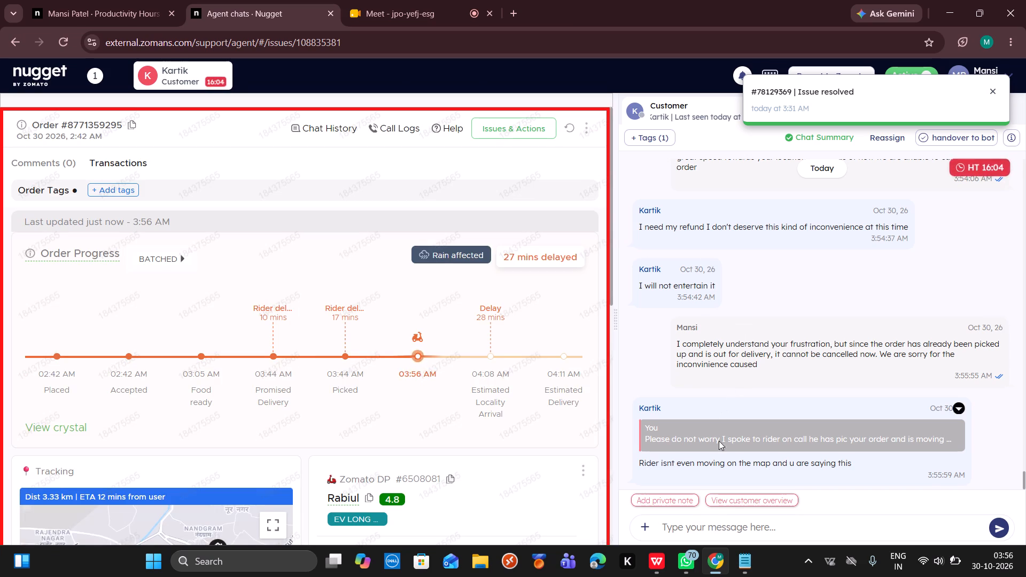
Draft a reply saying the rider assured delivery on call, might be stuck at some point, and the order would be delivered as soon as possible.
{"action": "left_click", "coordinate": [727, 526]}
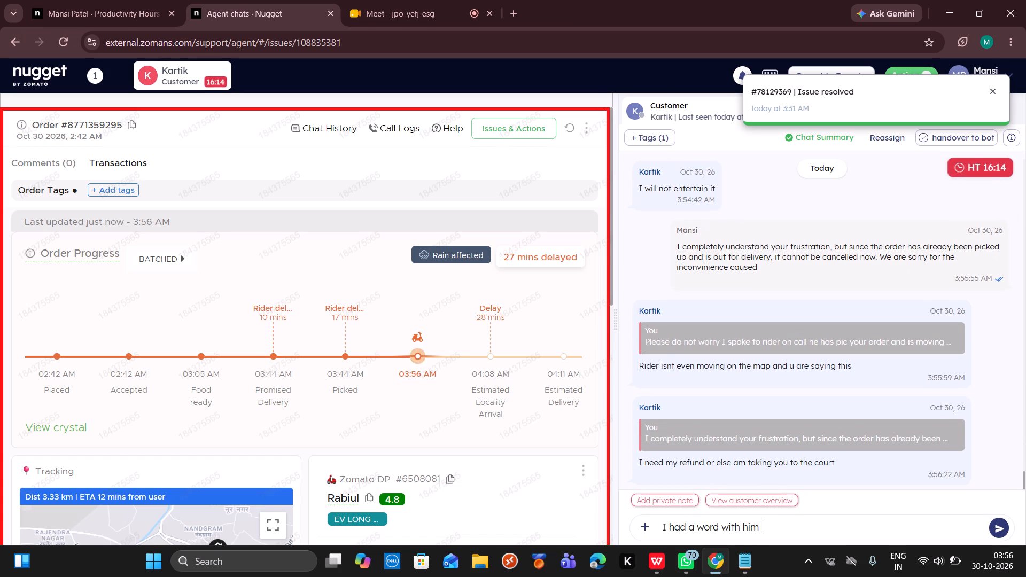
{"action": "type", "text": "on call he assured he will deliver the"}
{"action": "key", "text": "space"}
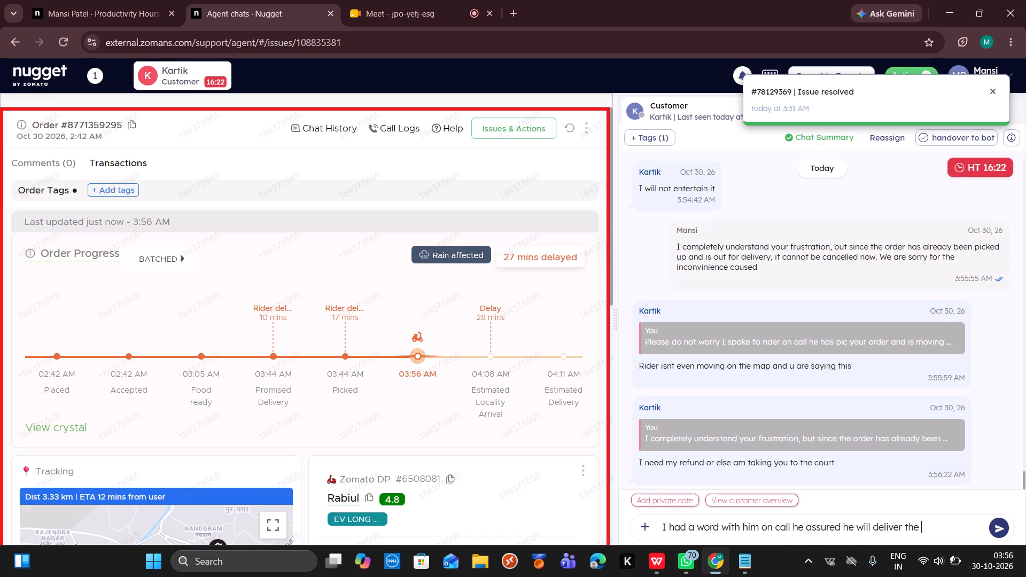
{"action": "type", "text": "order however might be he is stuc"}
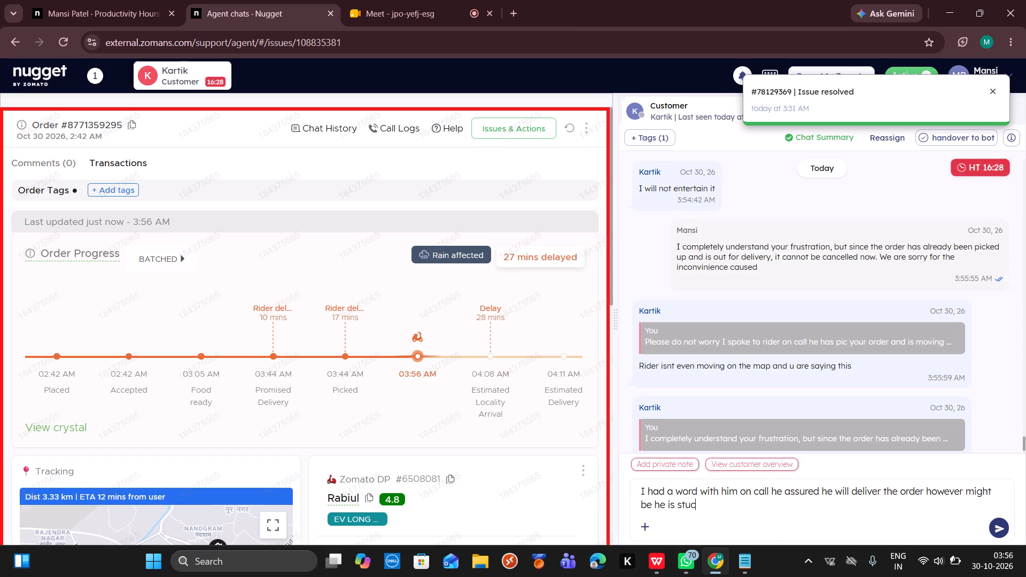
{"action": "type", "text": "k at some point"}
{"action": "key", "text": "space"}
{"action": "type", "text": ", but please be assured your order woul"}
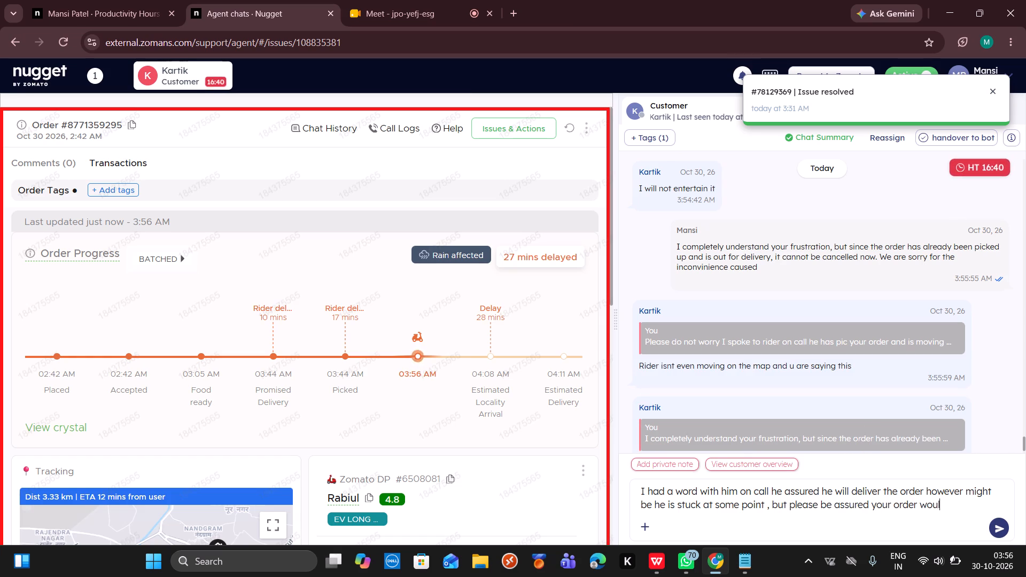
{"action": "type", "text": "d be delivered to you as soon as"}
{"action": "key", "text": "space"}
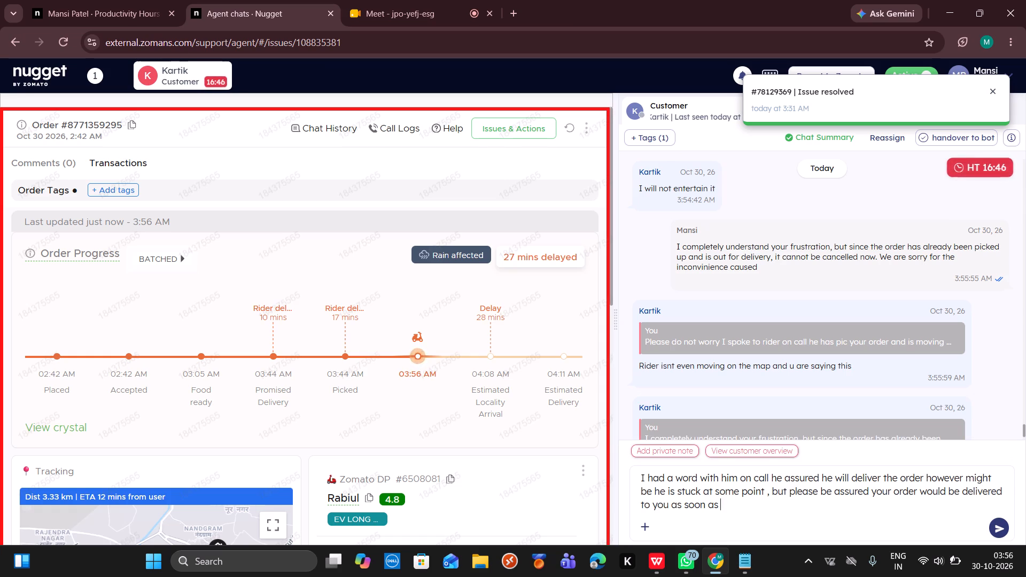
{"action": "type", "text": "possible , ho"}
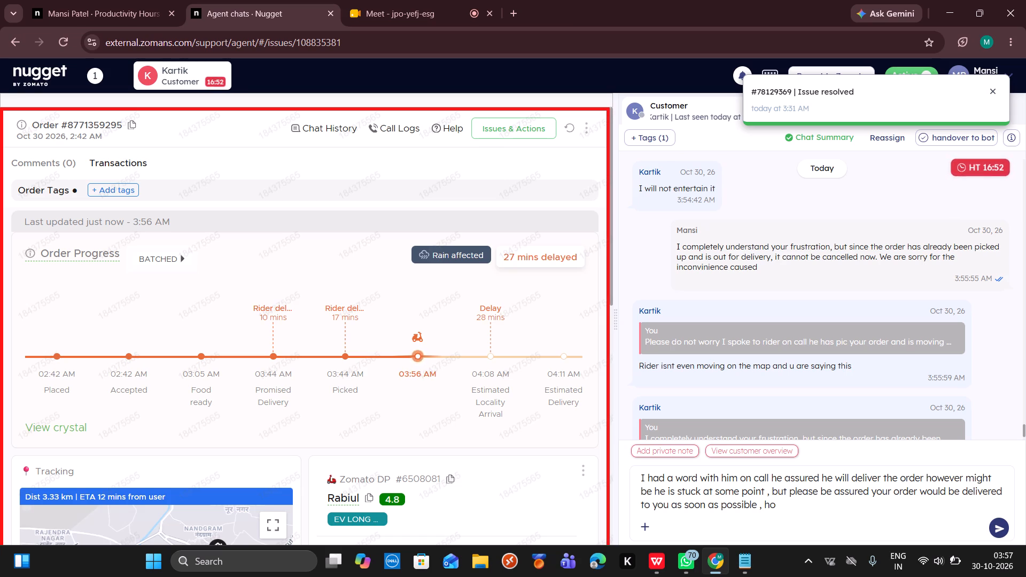
Add that the order cannot be cancelled as of now, offer a senior team callback in next 2 hours for better resolution, and send the reply.
{"action": "key", "text": "BackSpace"}
{"action": "key", "text": "BackSpace"}
{"action": "type", "text": "as of now we are unable to cancel the order for you"}
{"action": "key", "text": "space"}
{"action": "type", "text": ", if you want we can help you by a callback from our sebior t"}
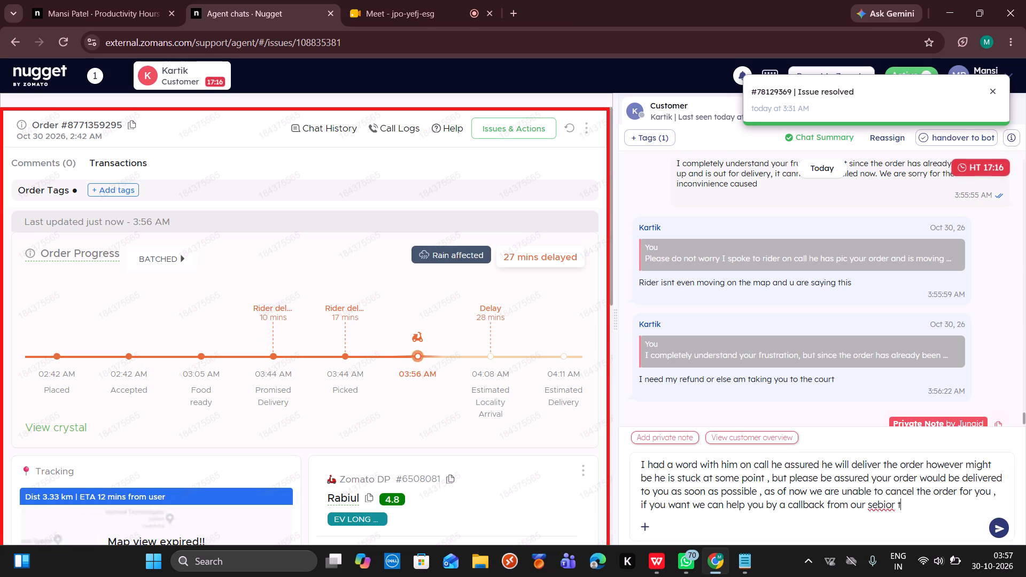
{"action": "type", "text": "eam in next 2 hours for better resoluti"}
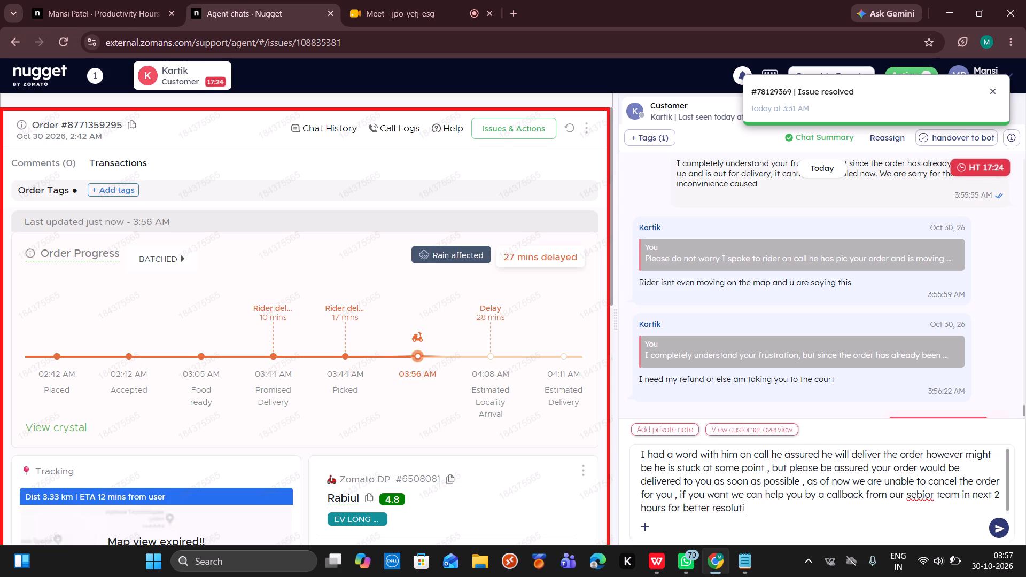
{"action": "type", "text": "on"}
{"action": "key", "text": "space"}
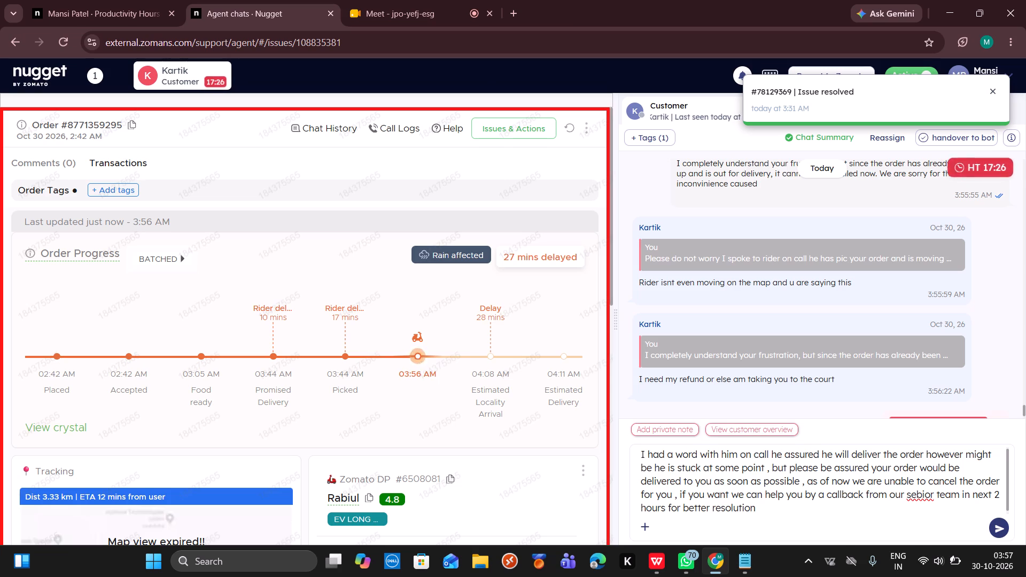
{"action": "left_click", "coordinate": [923, 501]}
{"action": "key", "text": "BackSpace"}
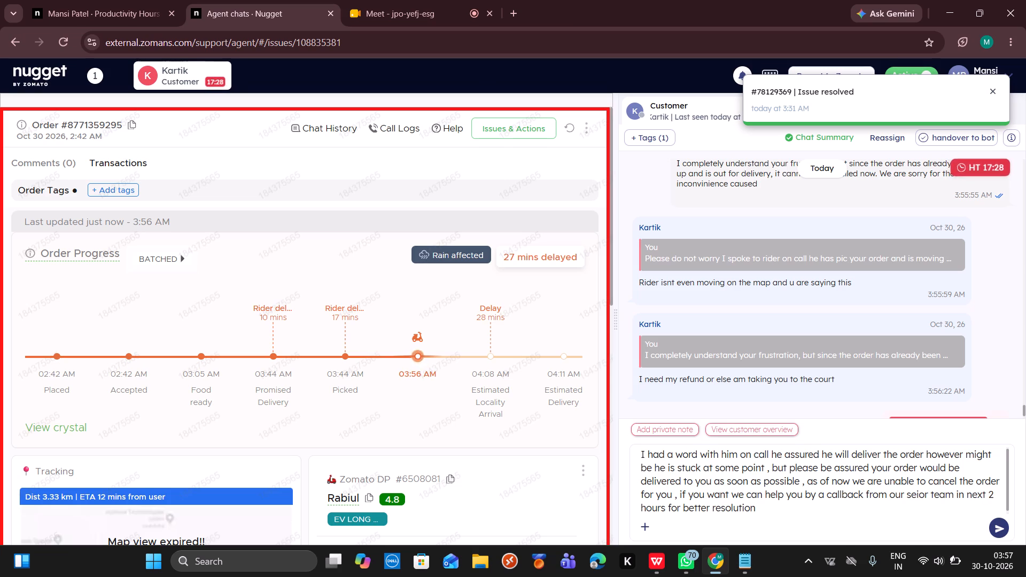
{"action": "key", "text": "n"}
{"action": "key", "text": "Return"}
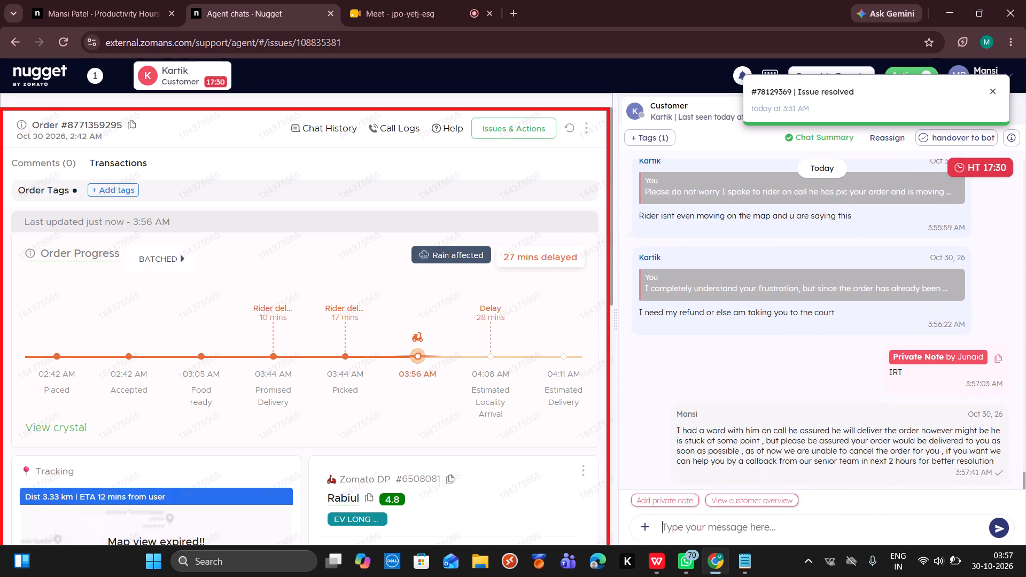
{"action": "left_click", "coordinate": [569, 130]}
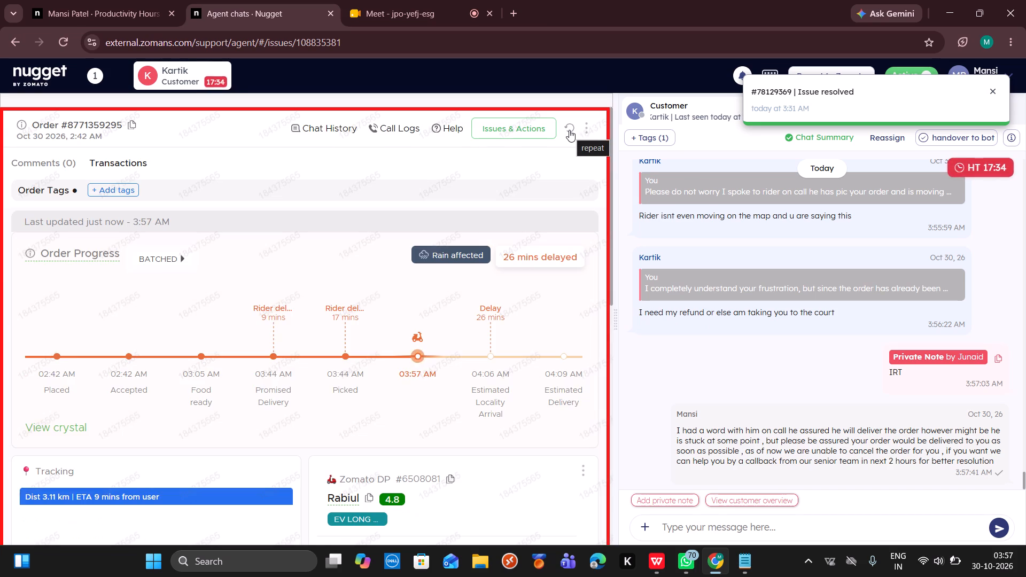
{"action": "left_click", "coordinate": [569, 130]}
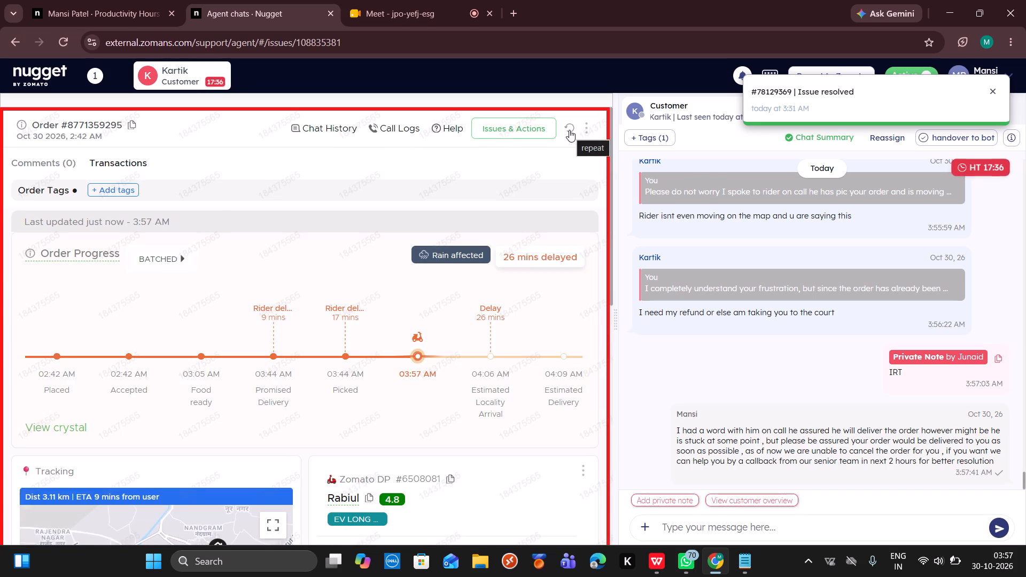
{"action": "left_click", "coordinate": [176, 260]}
{"action": "left_click", "coordinate": [472, 164]}
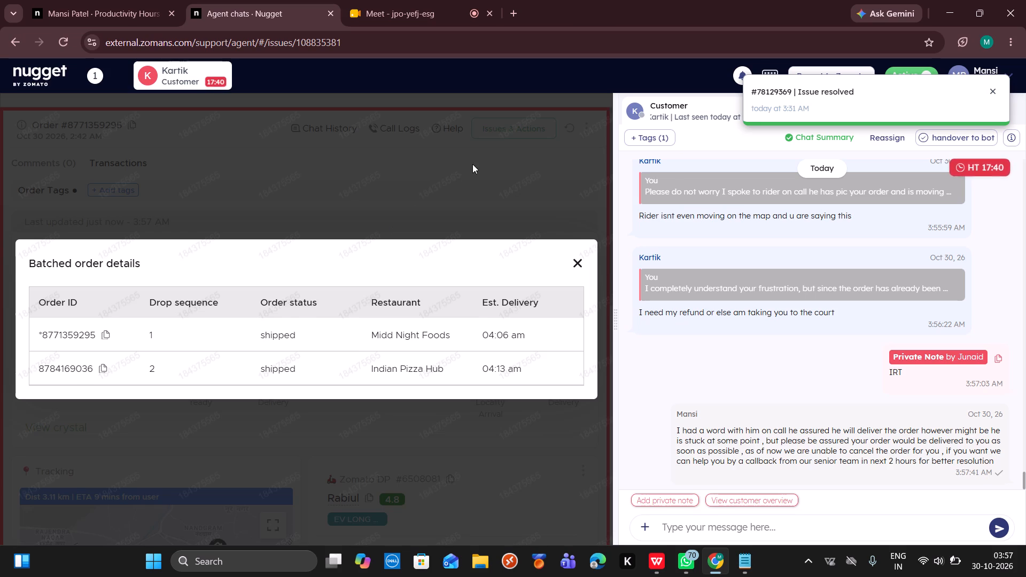
{"action": "left_click", "coordinate": [569, 130]}
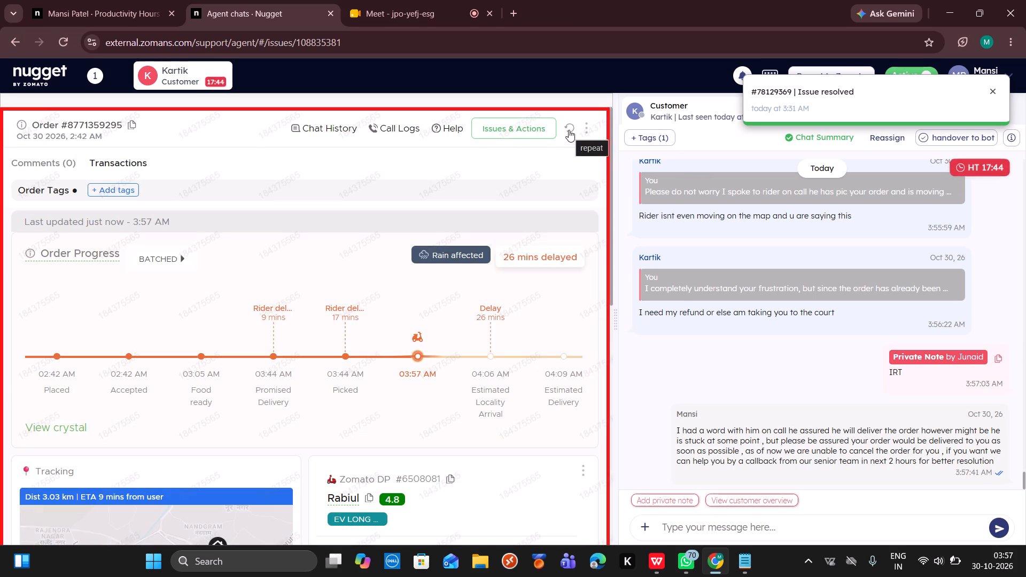
Review the cancellation terms for a customer-requested cancellation with reason "Order not required anymore" and option "Cancel order", leave without cancelling, and refresh the order.
{"action": "left_click", "coordinate": [519, 126]}
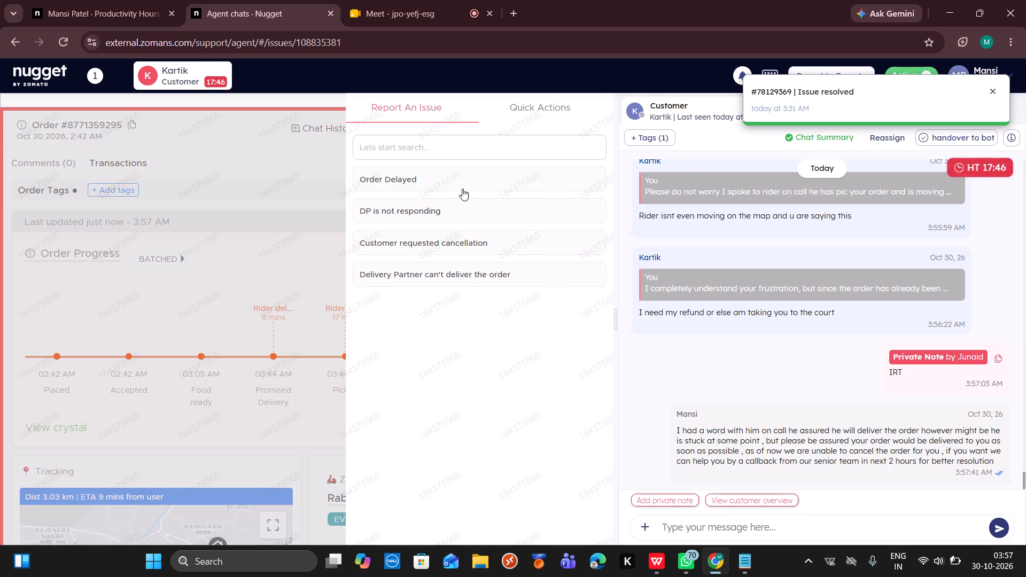
{"action": "left_click", "coordinate": [493, 231]}
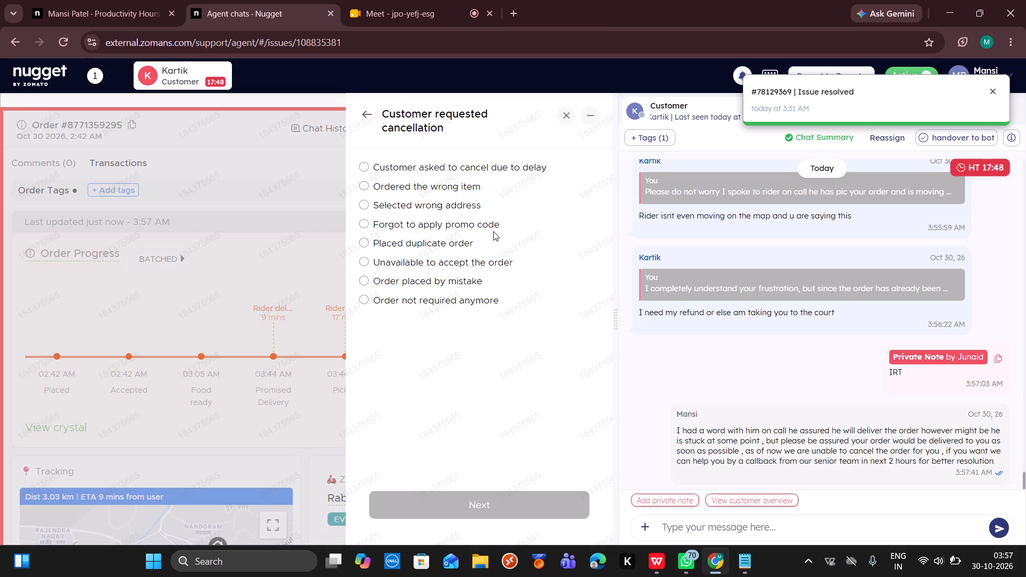
{"action": "left_click", "coordinate": [438, 294]}
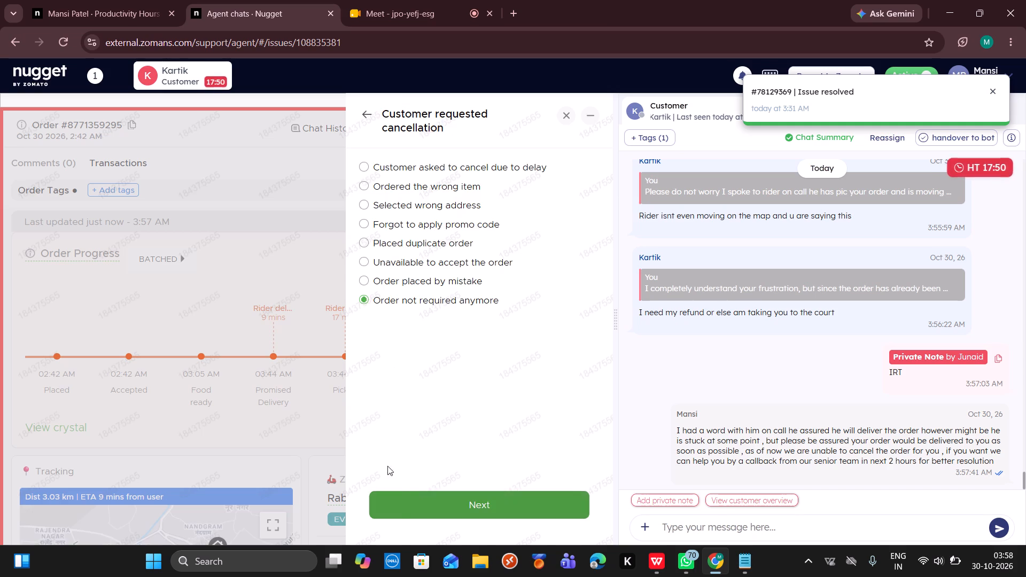
{"action": "left_click", "coordinate": [402, 502]}
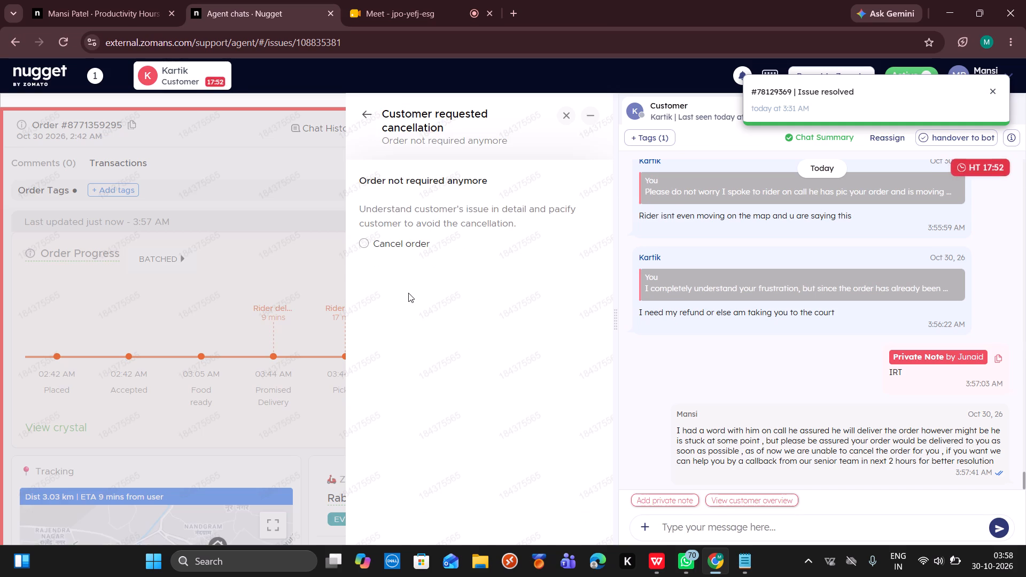
{"action": "left_click", "coordinate": [388, 245]}
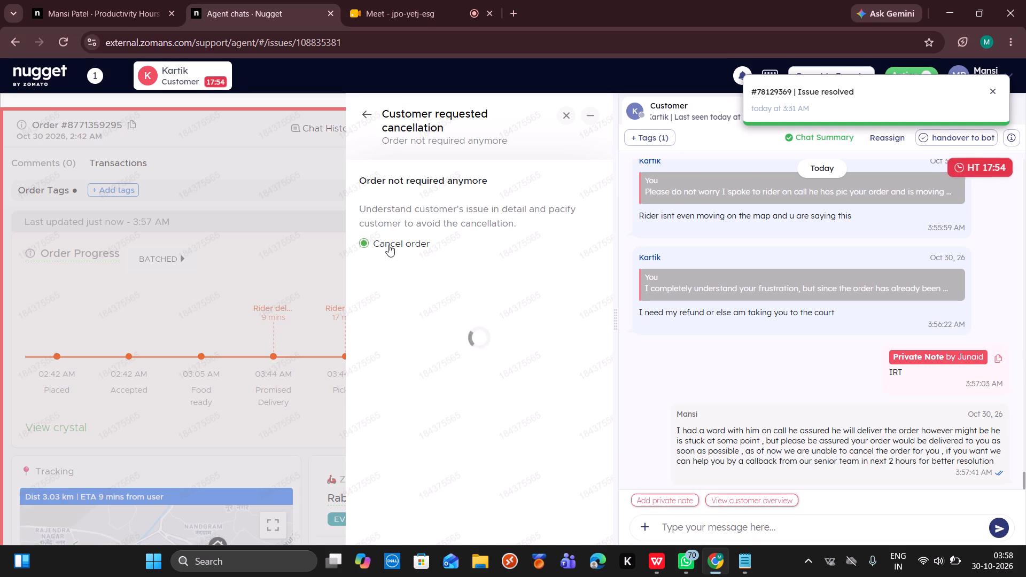
{"action": "left_click", "coordinate": [592, 119]}
{"action": "left_click", "coordinate": [563, 130]}
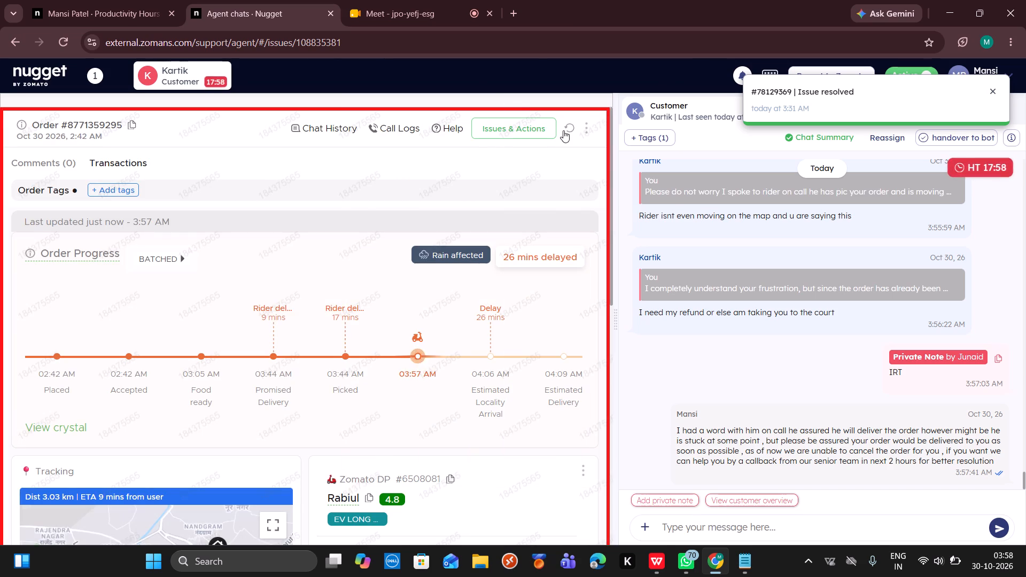
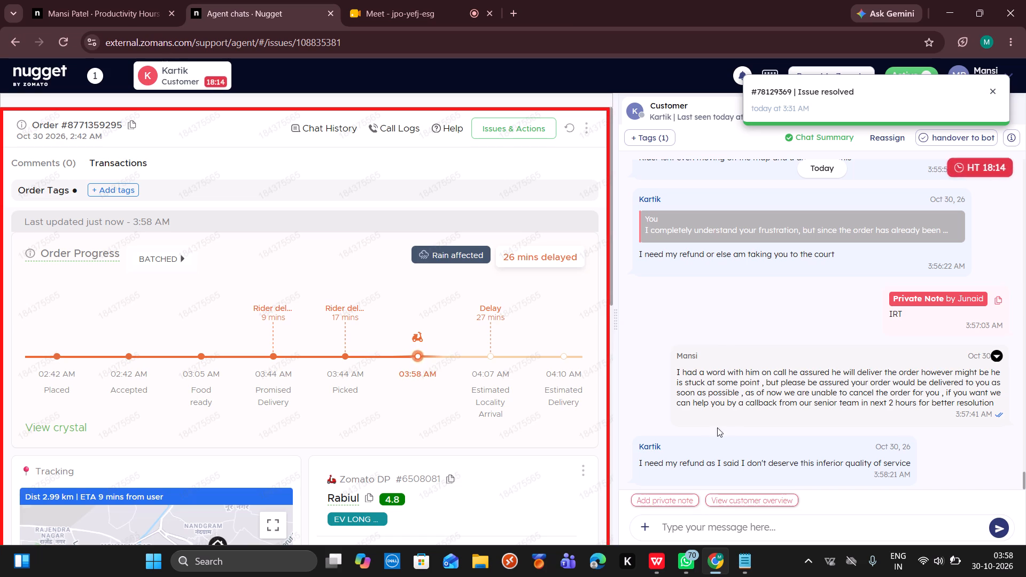
Copy the CHAT DRAGGING statement from the hold statements in Notepad and send it to the customer without the sentence about closing the chat.
{"action": "left_click", "coordinate": [687, 529]}
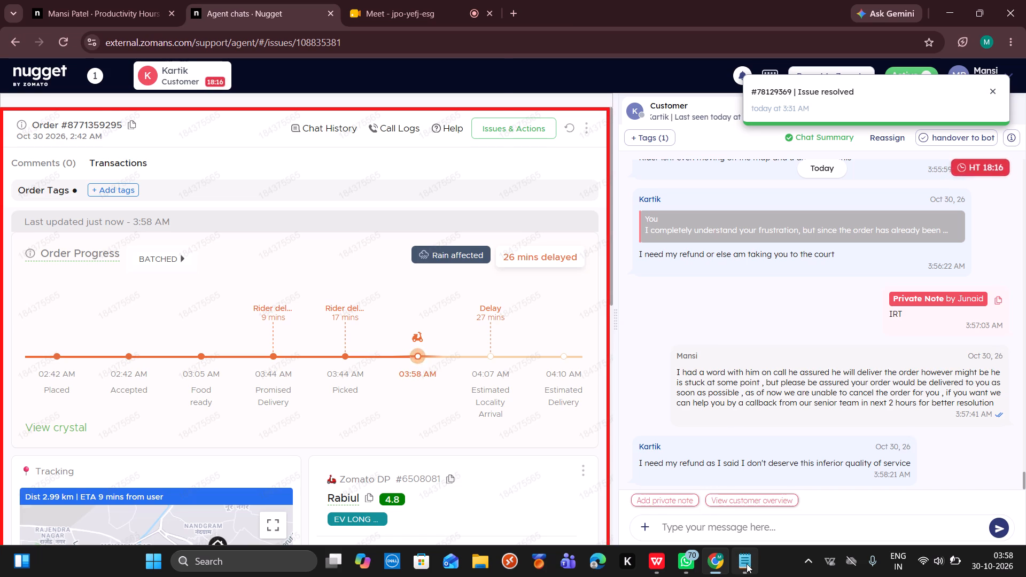
{"action": "left_click", "coordinate": [747, 564]}
{"action": "scroll", "coordinate": [385, 315], "scroll_direction": "down", "scroll_amount": 2}
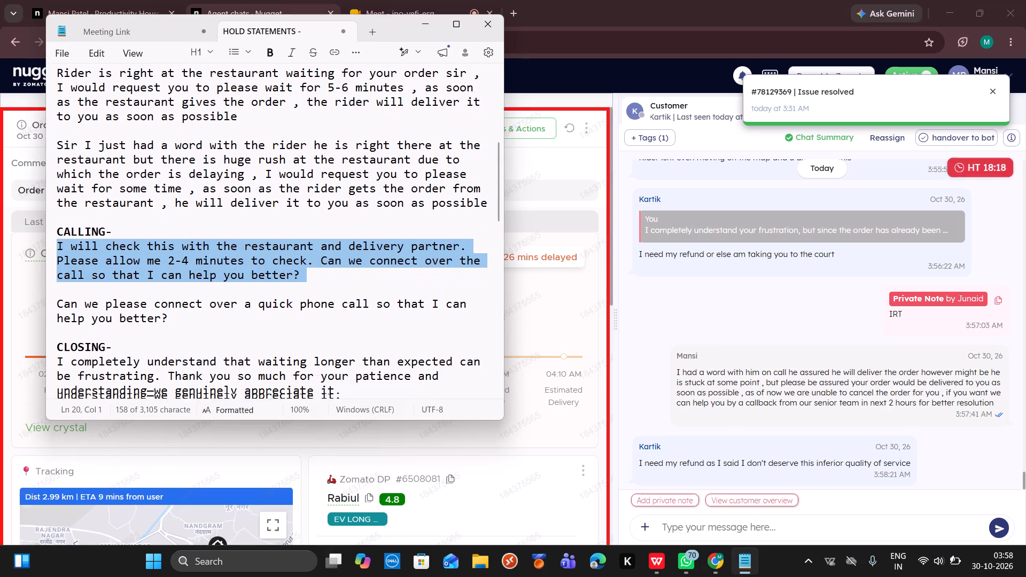
{"action": "scroll", "coordinate": [385, 315], "scroll_direction": "down", "scroll_amount": 1}
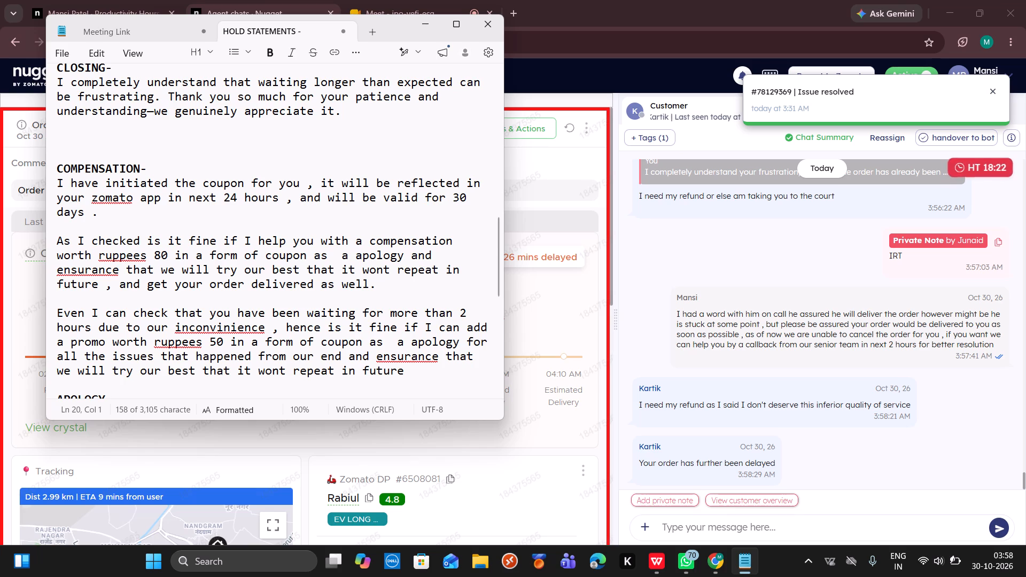
{"action": "scroll", "coordinate": [106, 281], "scroll_direction": "down", "scroll_amount": 2}
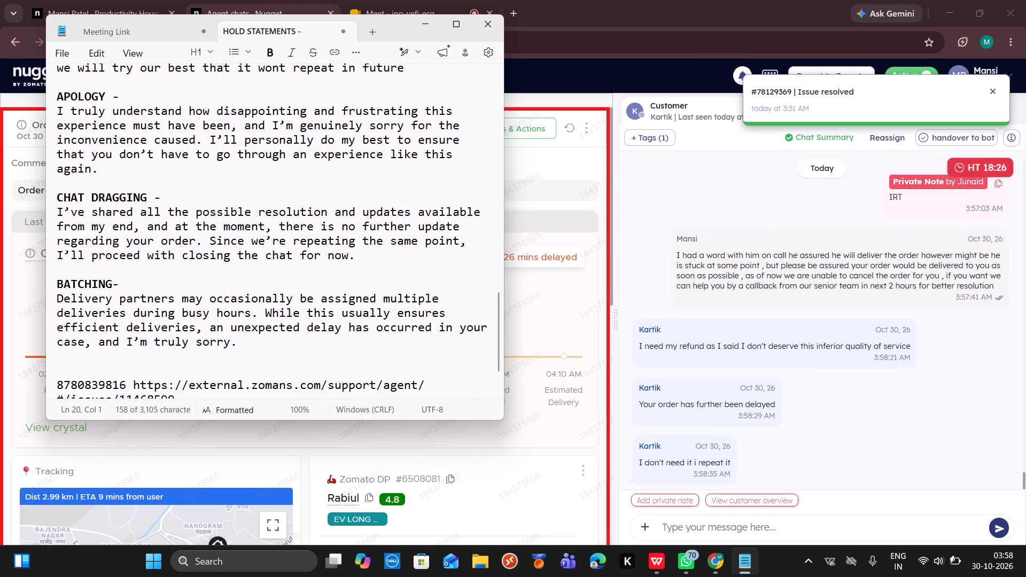
{"action": "left_click_drag", "start_coordinate": [53, 210], "coordinate": [56, 254]}
{"action": "key", "text": "ctrl+c"}
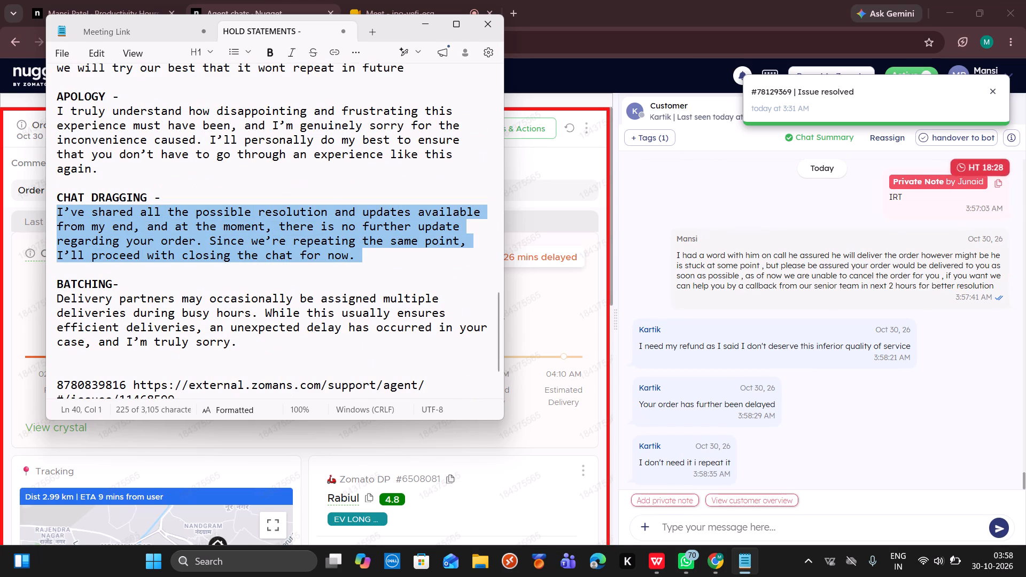
{"action": "left_click", "coordinate": [675, 528]}
{"action": "key", "text": "ctrl+v"}
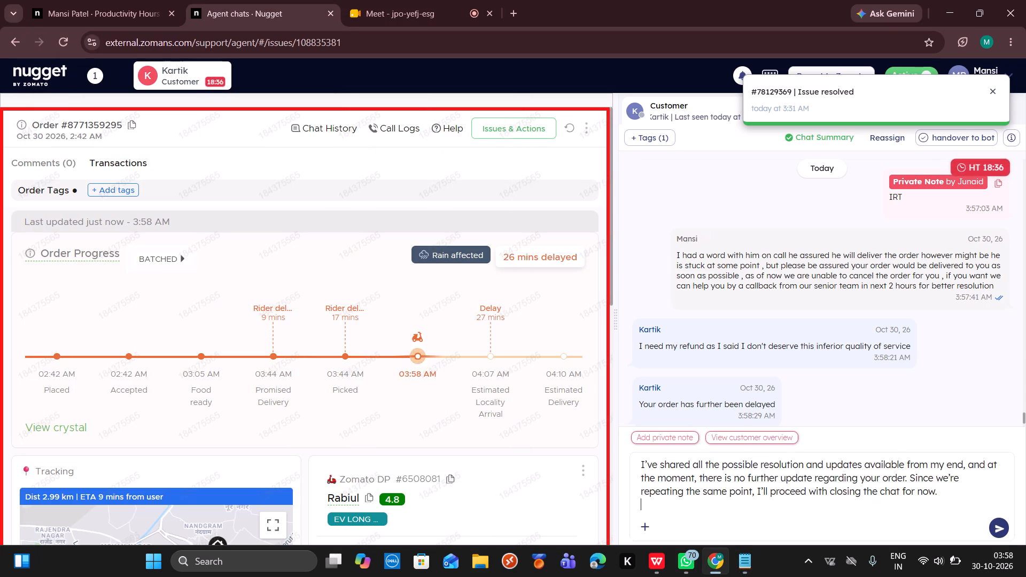
{"action": "left_click_drag", "start_coordinate": [910, 477], "coordinate": [933, 500]}
{"action": "key", "text": "BackSpace"}
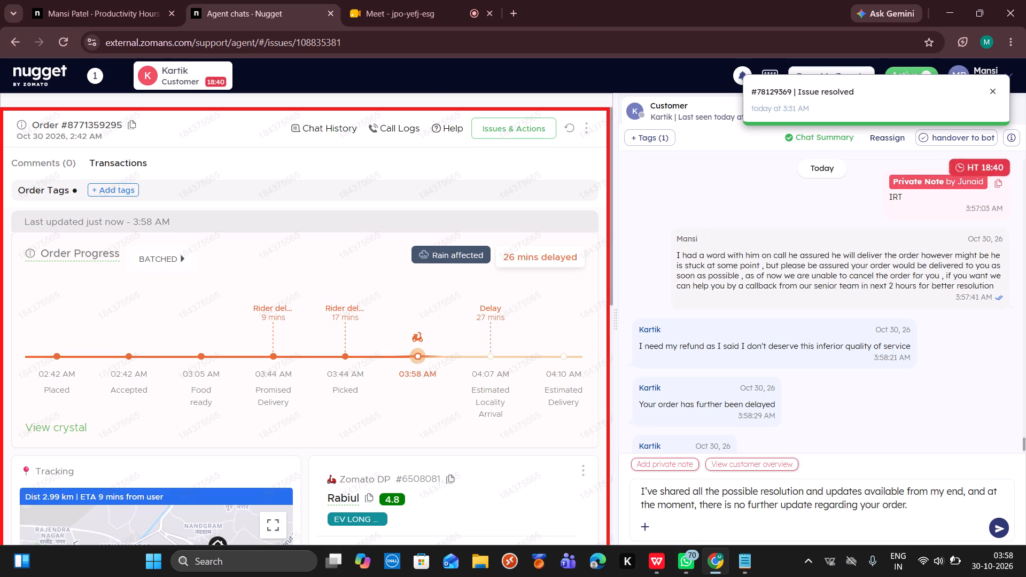
{"action": "key", "text": "Return"}
Send the "/fur" canned reply "Is there anything else apart from this I may help you with?".
{"action": "type", "text": "/fur"}
{"action": "left_click", "coordinate": [881, 301]}
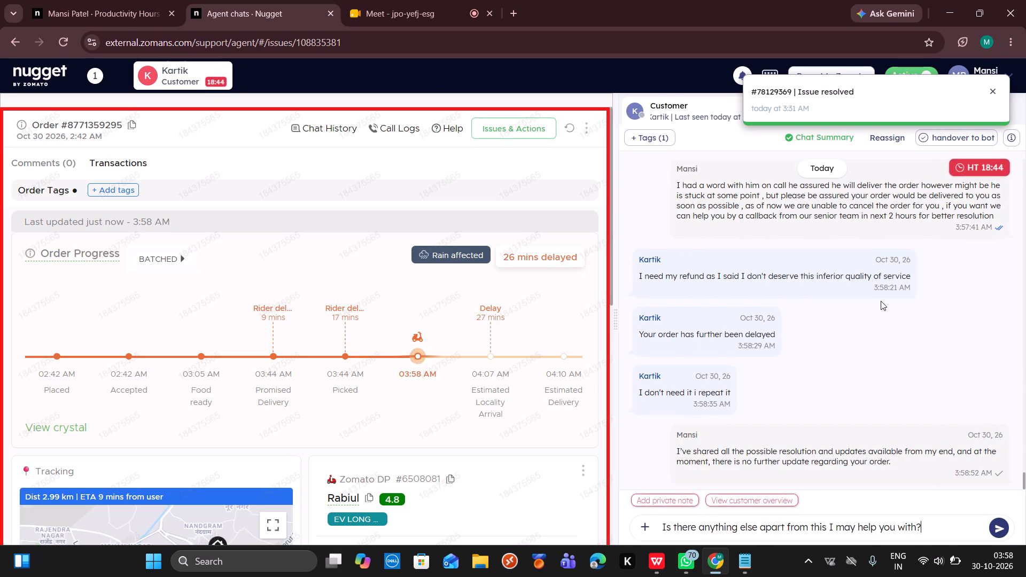
{"action": "key", "text": "Return"}
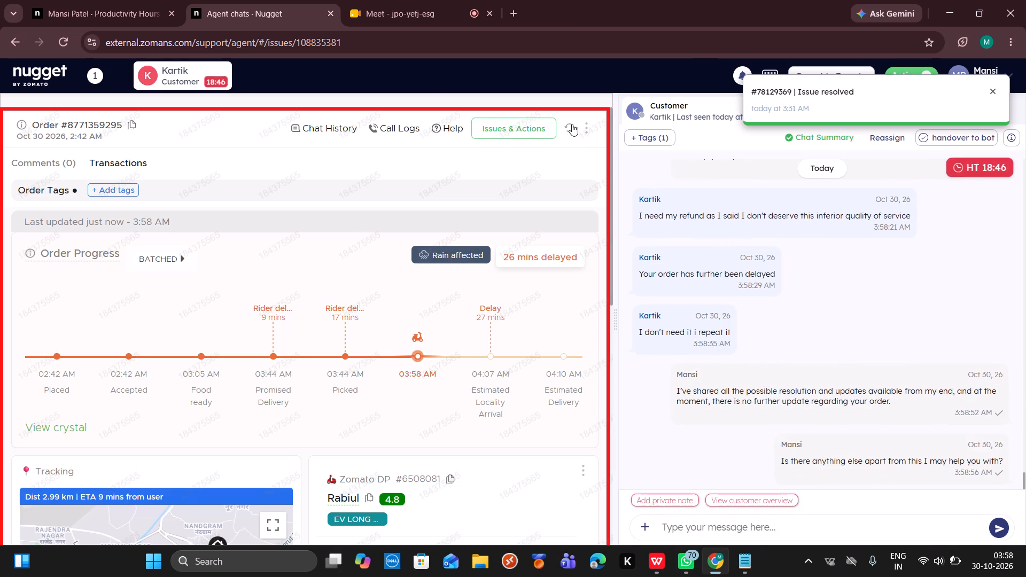
{"action": "left_click", "coordinate": [569, 125]}
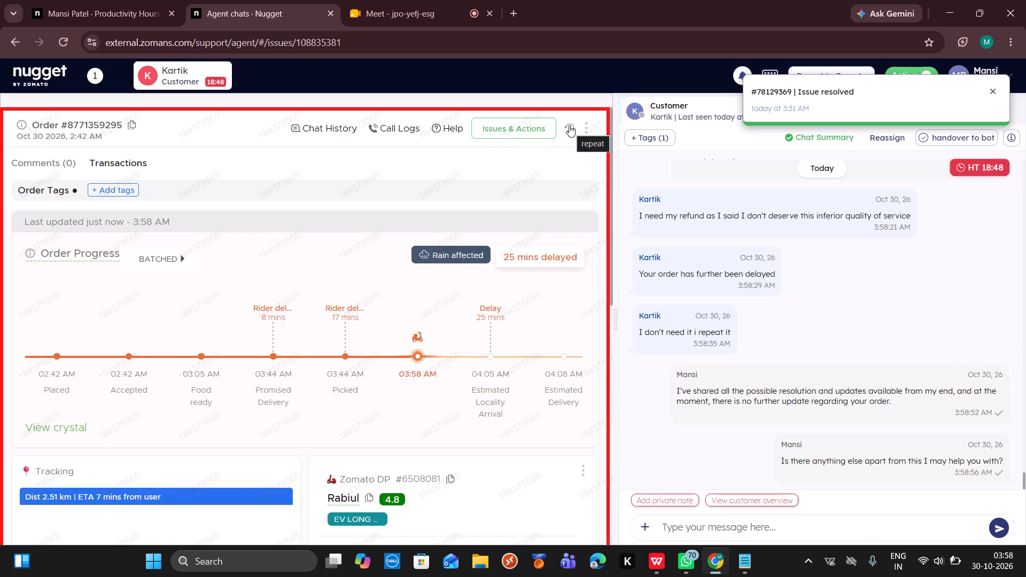
{"action": "scroll", "coordinate": [527, 336], "scroll_direction": "down", "scroll_amount": 2}
{"action": "scroll", "coordinate": [527, 336], "scroll_direction": "up", "scroll_amount": 6}
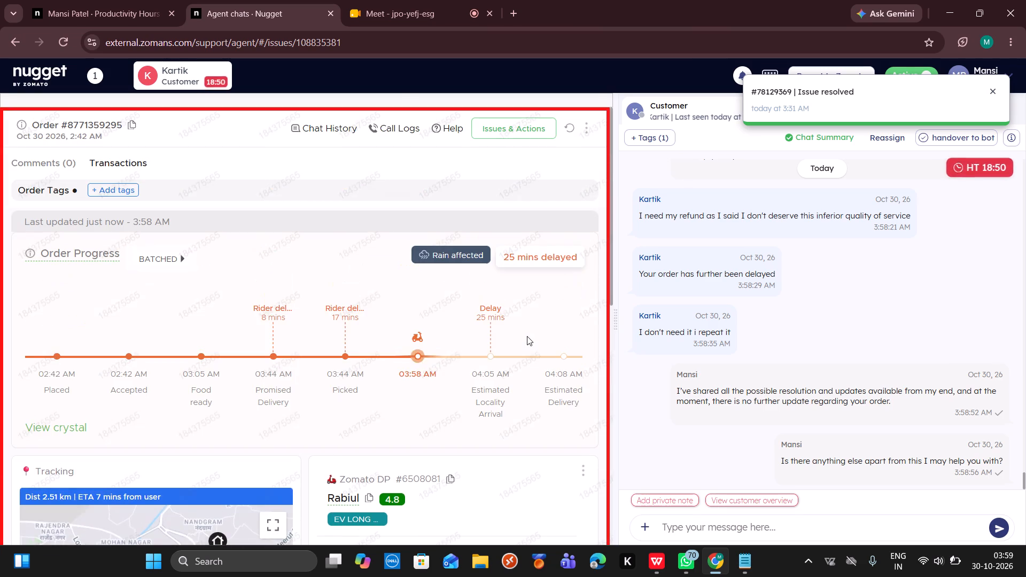
{"action": "left_click", "coordinate": [568, 129]}
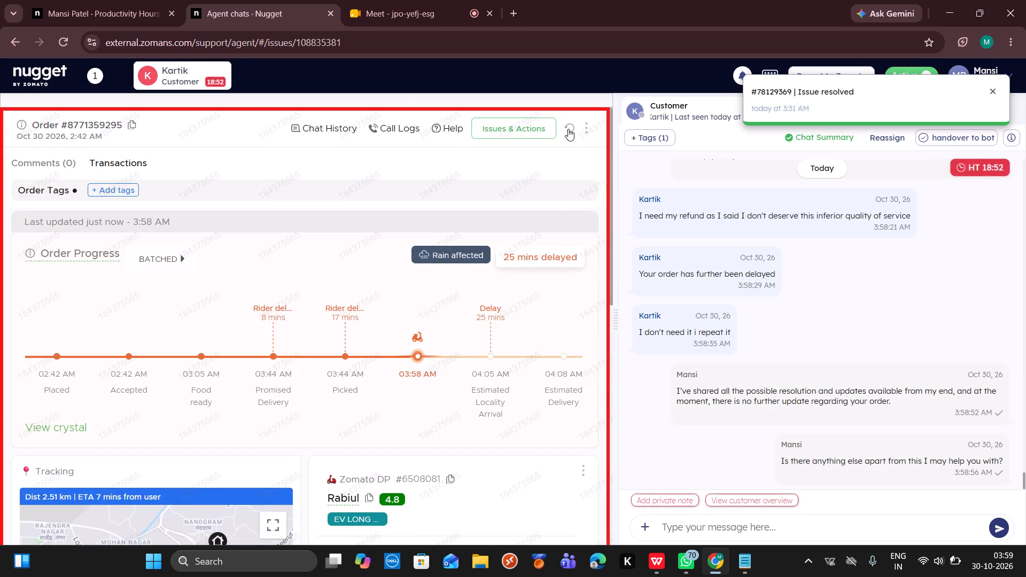
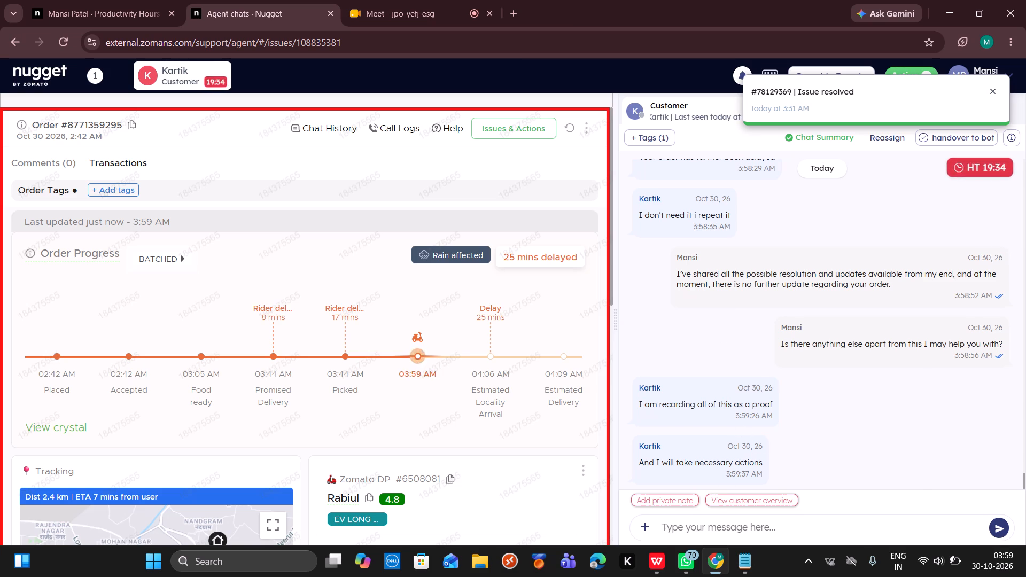
Insert the "/apology" canned reply beginning "I'm very sorry for the issue you had to face" into the customer's chat message.
{"action": "type", "text": "/apology"}
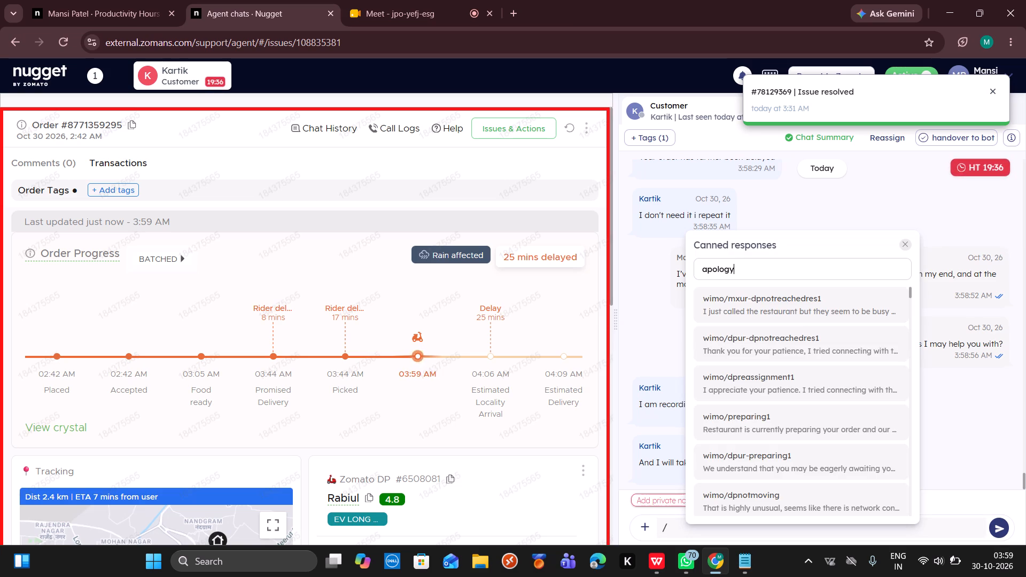
{"action": "left_click", "coordinate": [779, 377]}
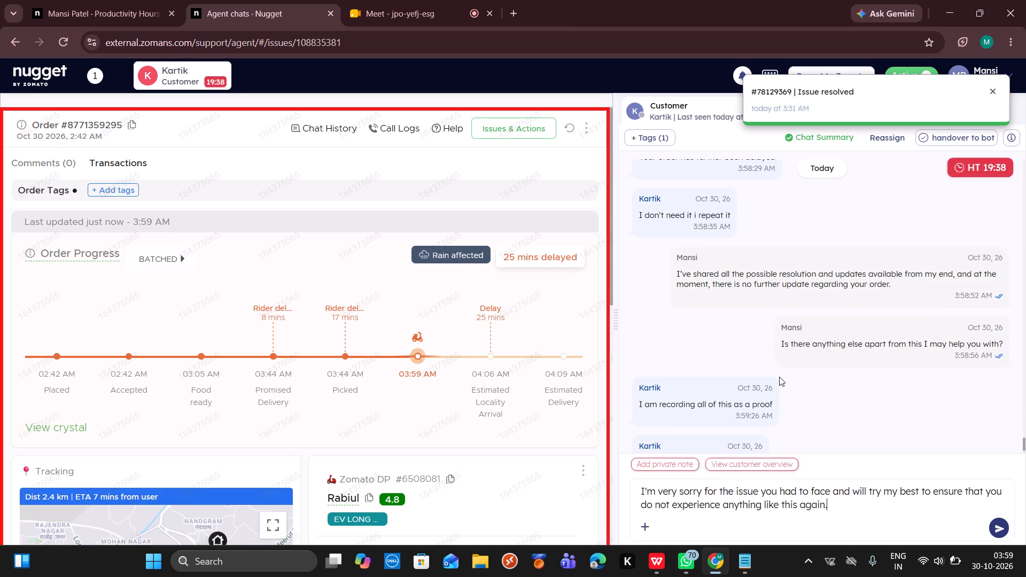
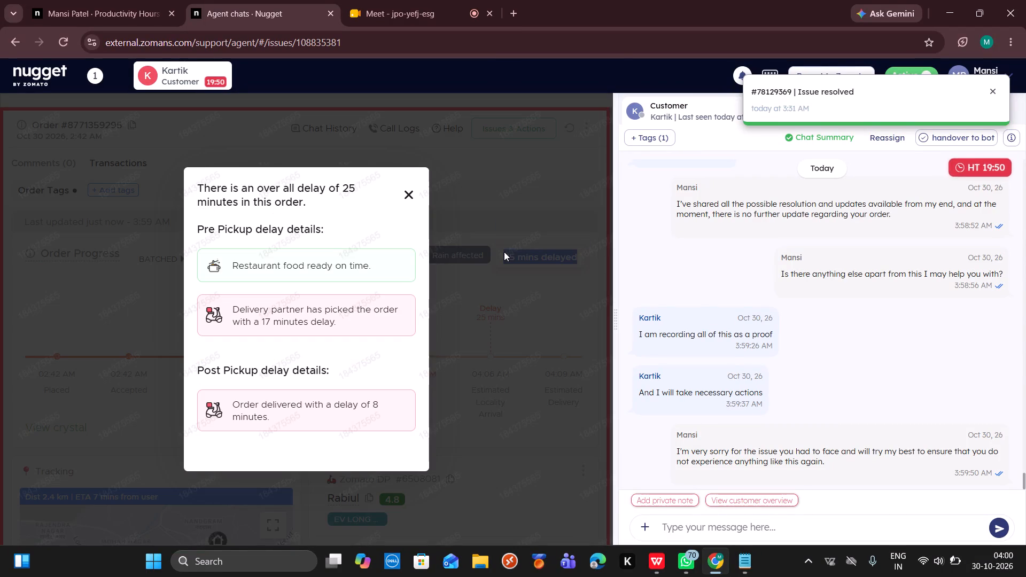
Add a private note reading "25 mins delayed" to the customer's chat, copying the text from the order progress delay label.
{"action": "key", "text": "ctrl+c"}
{"action": "left_click", "coordinate": [663, 501]}
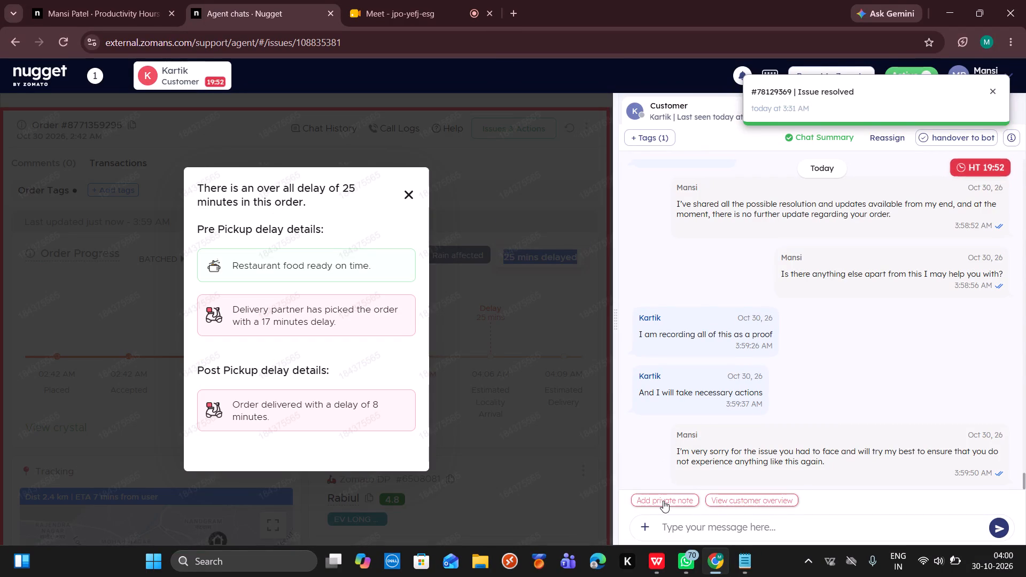
{"action": "key", "text": "ctrl+v"}
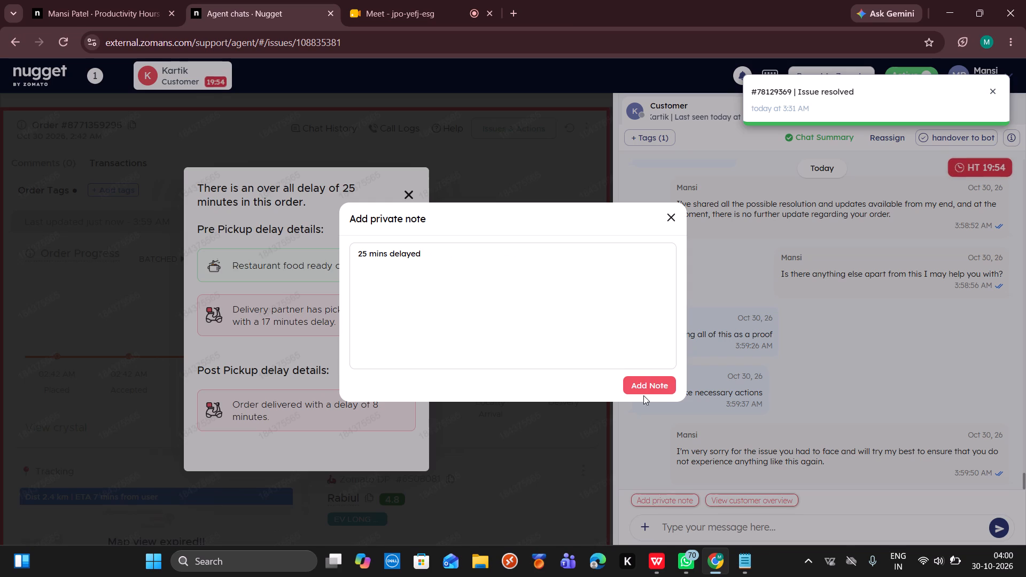
{"action": "left_click", "coordinate": [641, 384]}
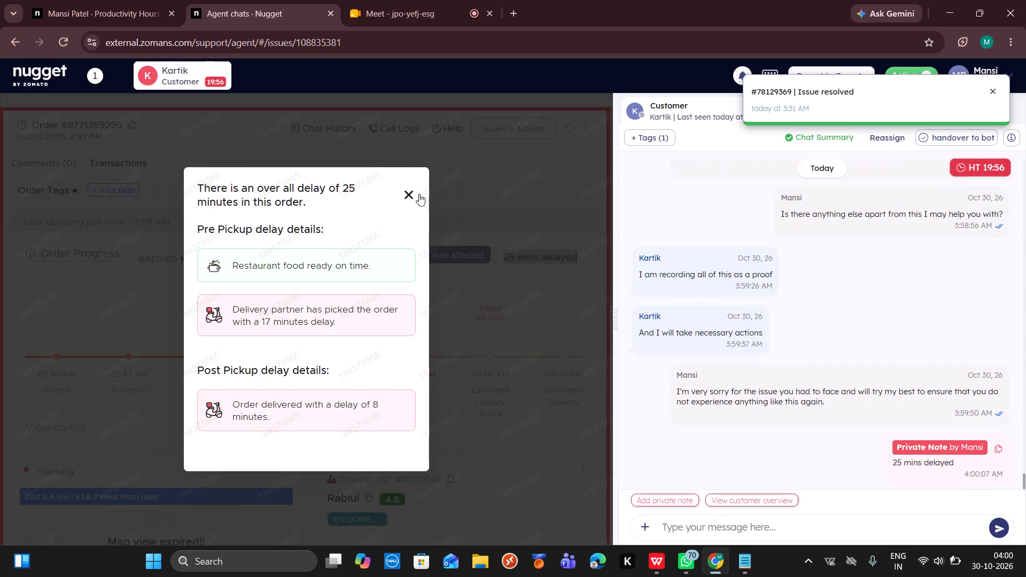
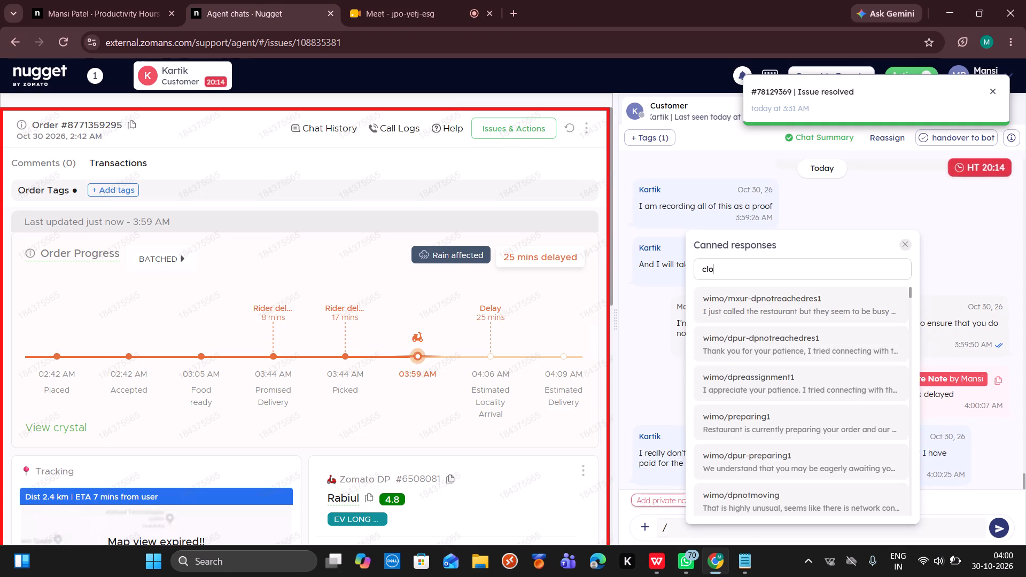
Look up the closing1 canned response, dismiss it unsent, and close the customer's chat by handing it over to the bot.
{"action": "type", "text": "ing1"}
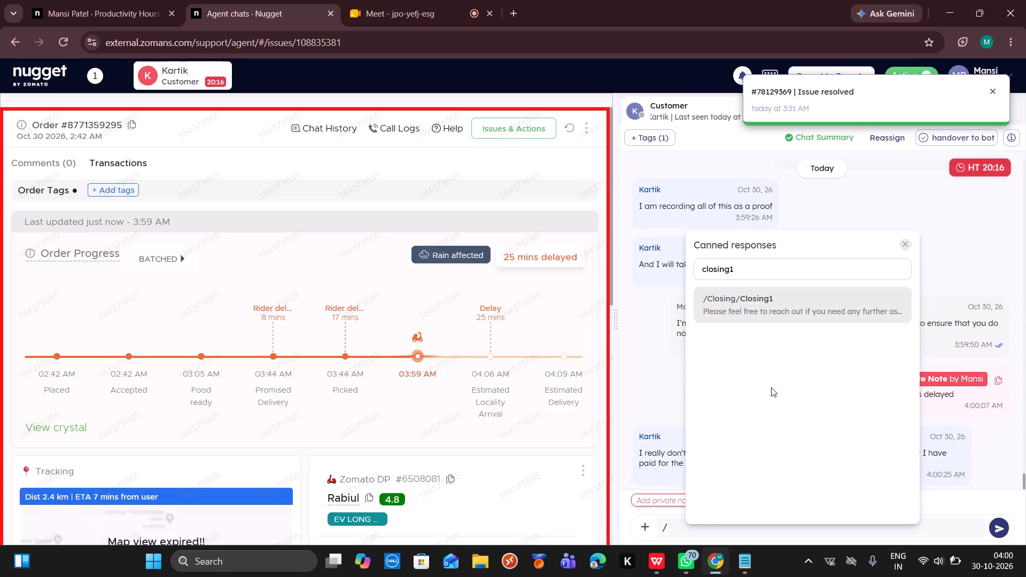
{"action": "left_click", "coordinate": [908, 245]}
{"action": "left_click", "coordinate": [960, 143]}
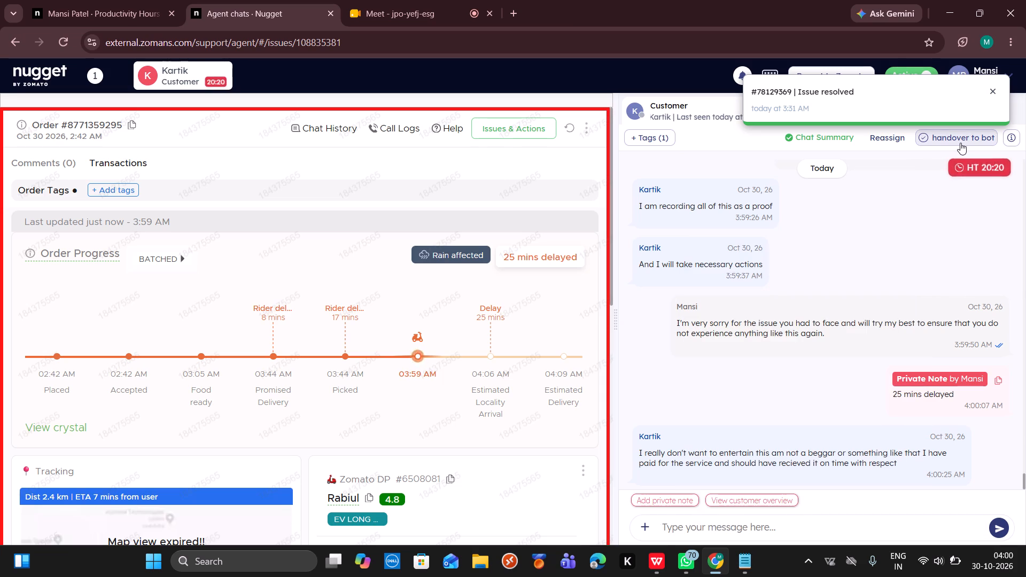
{"action": "left_click", "coordinate": [655, 330]}
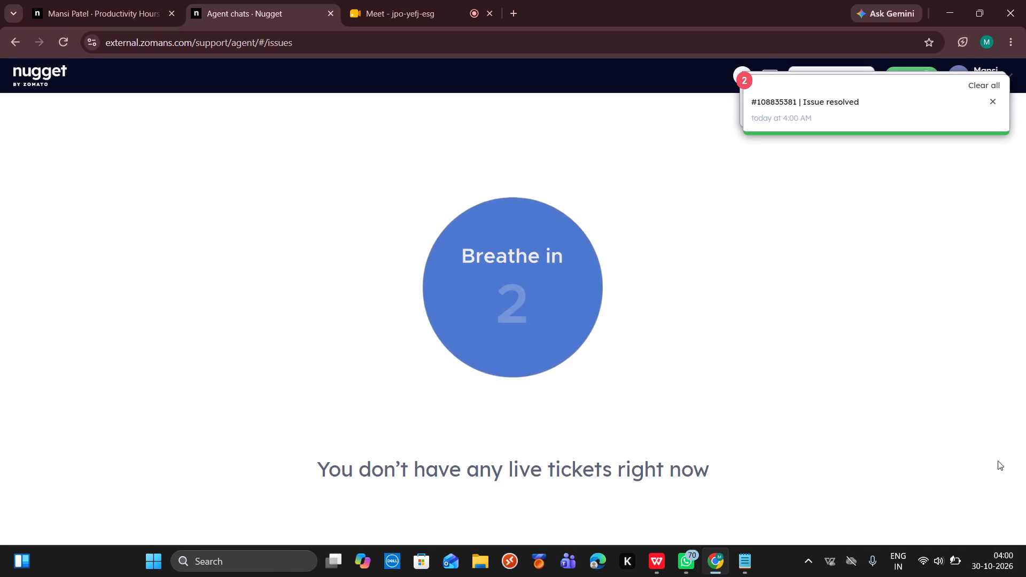
Clear all issue-resolved notifications.
{"action": "left_click", "coordinate": [966, 88]}
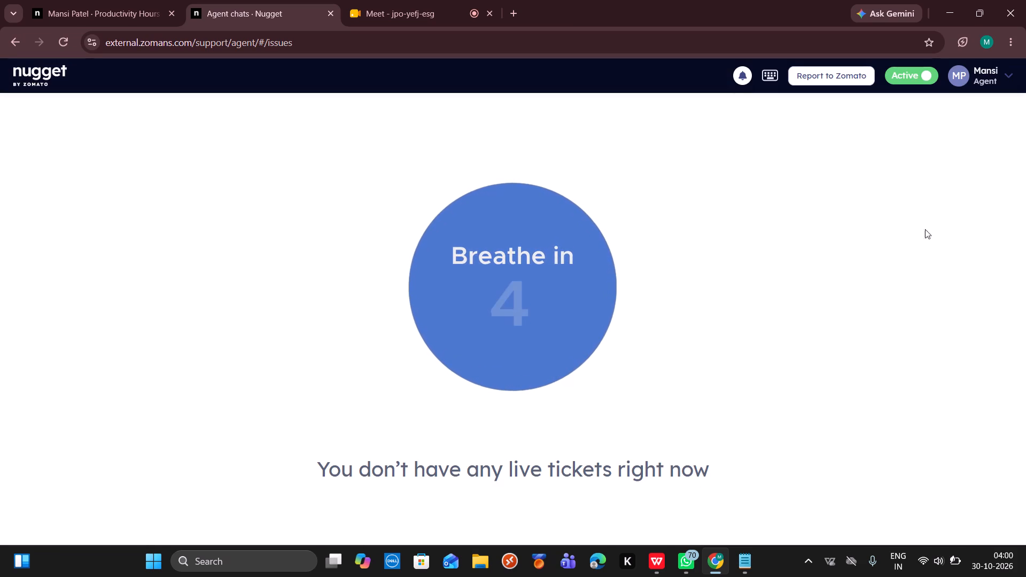
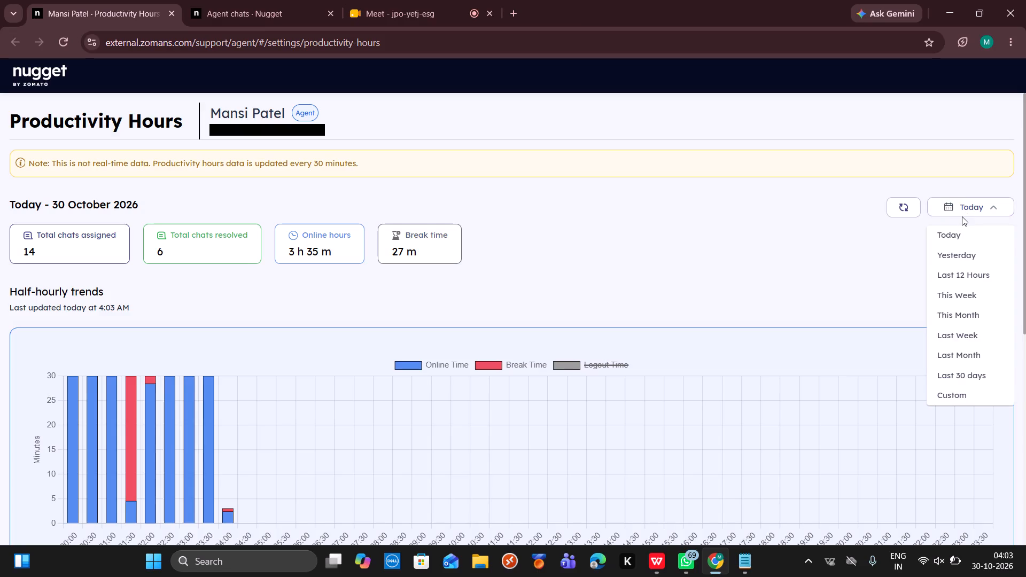
Show yesterday's productivity hours and review the half-hourly trends.
{"action": "left_click", "coordinate": [966, 257]}
{"action": "scroll", "coordinate": [809, 307], "scroll_direction": "down", "scroll_amount": 1}
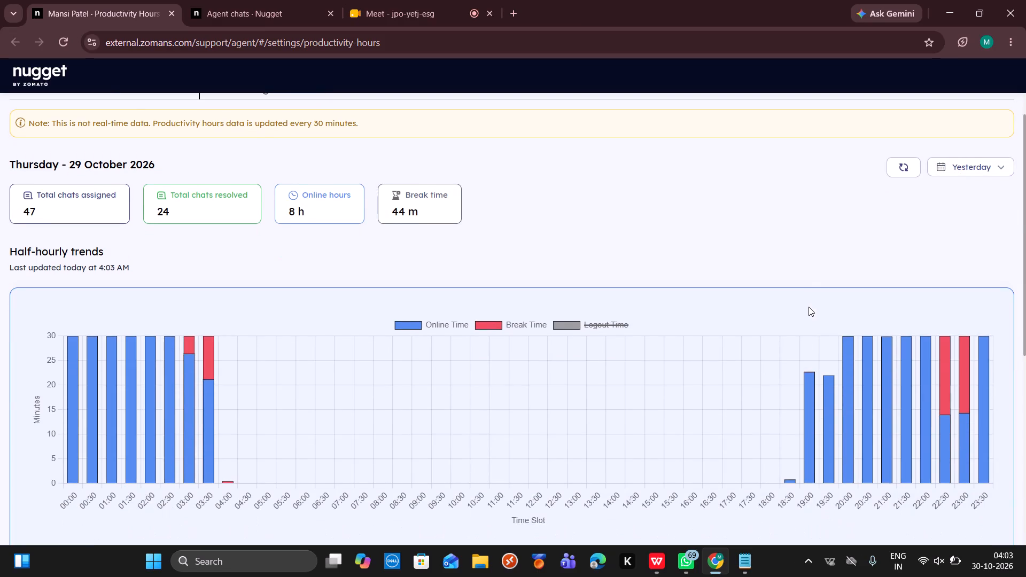